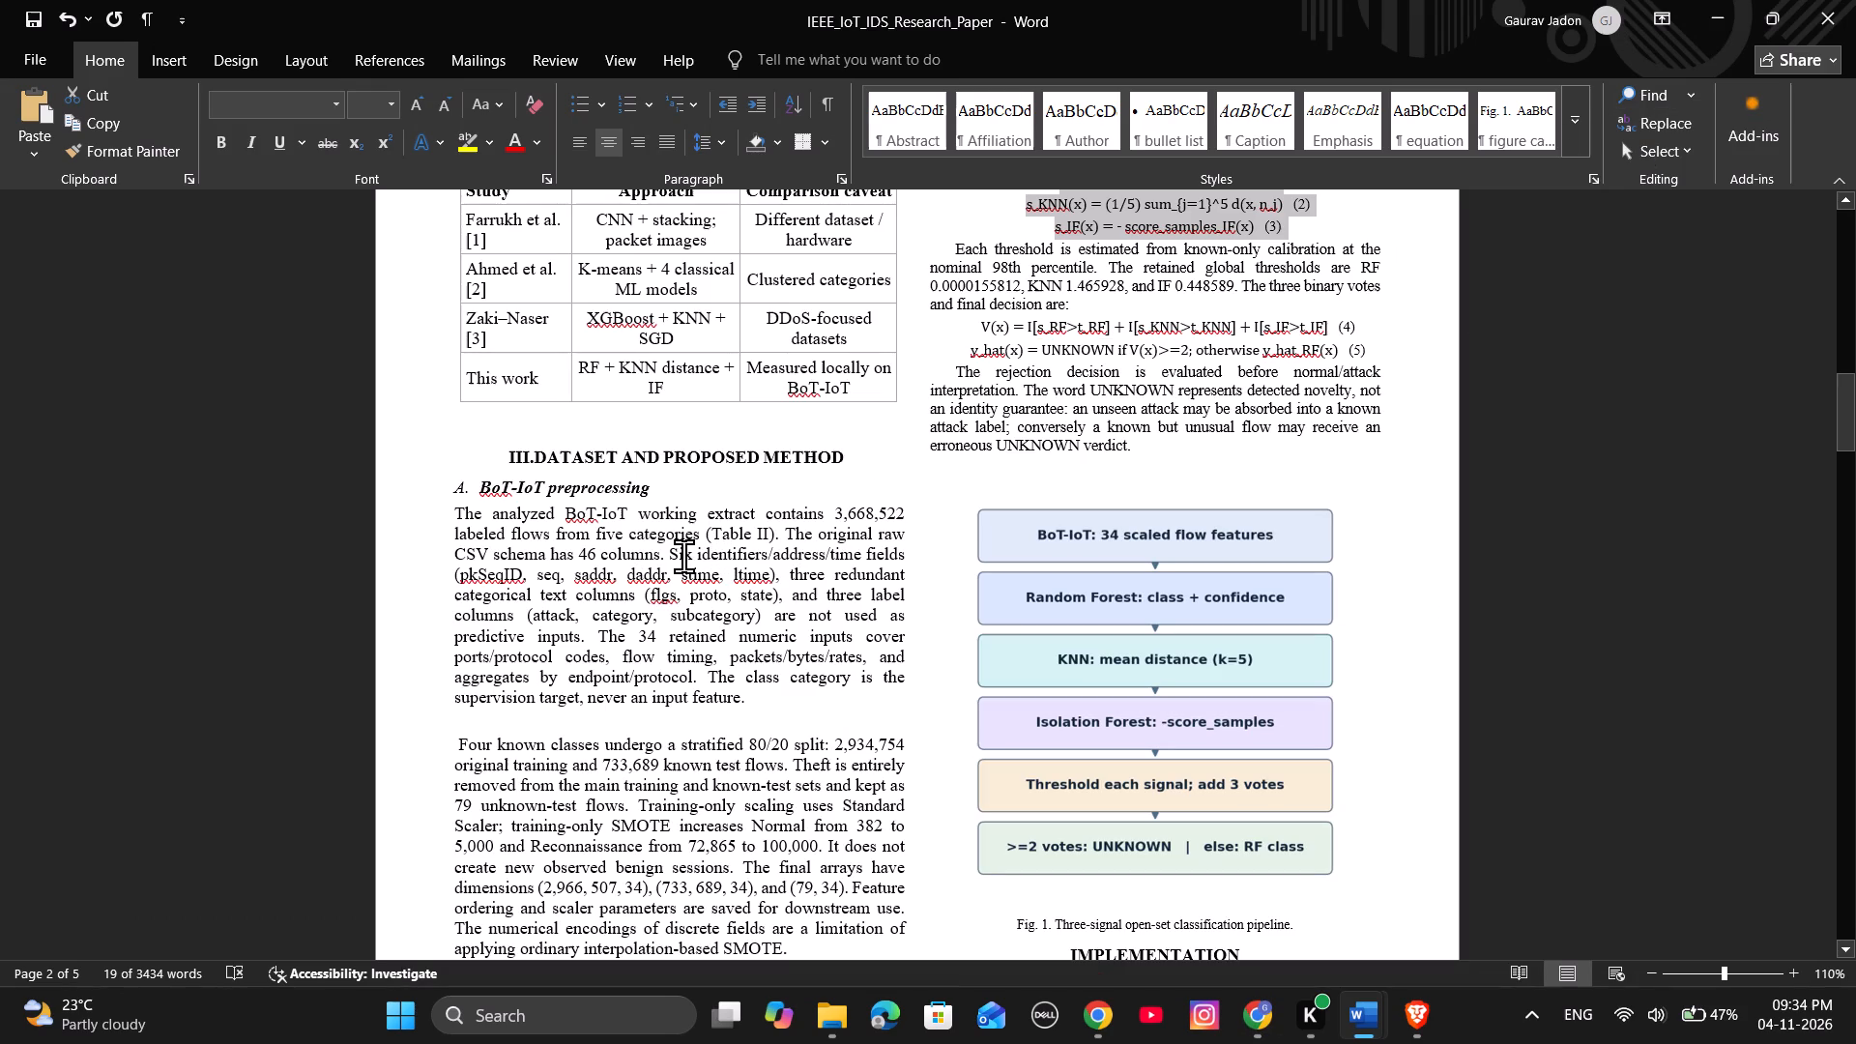
{"action": "left_click_drag", "start_coordinate": [670, 558], "coordinate": [779, 704]}
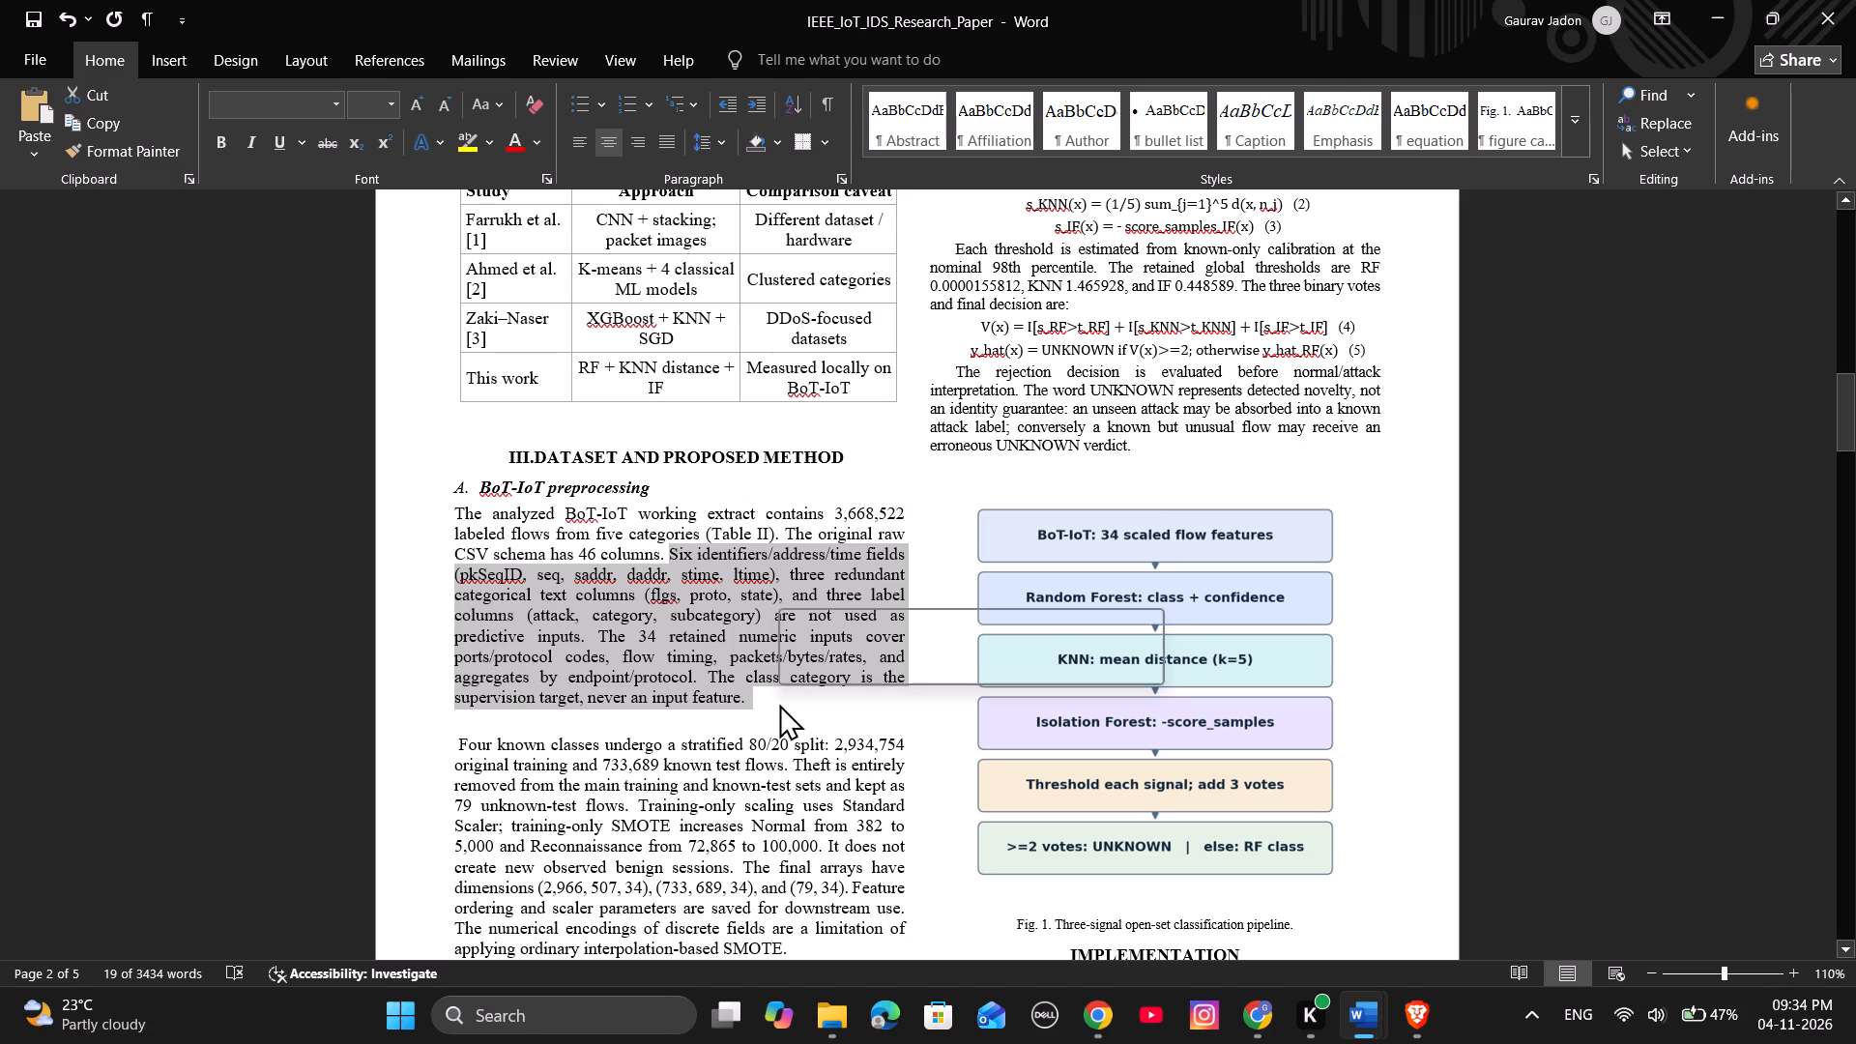
{"action": "key", "text": "BackSpace"}
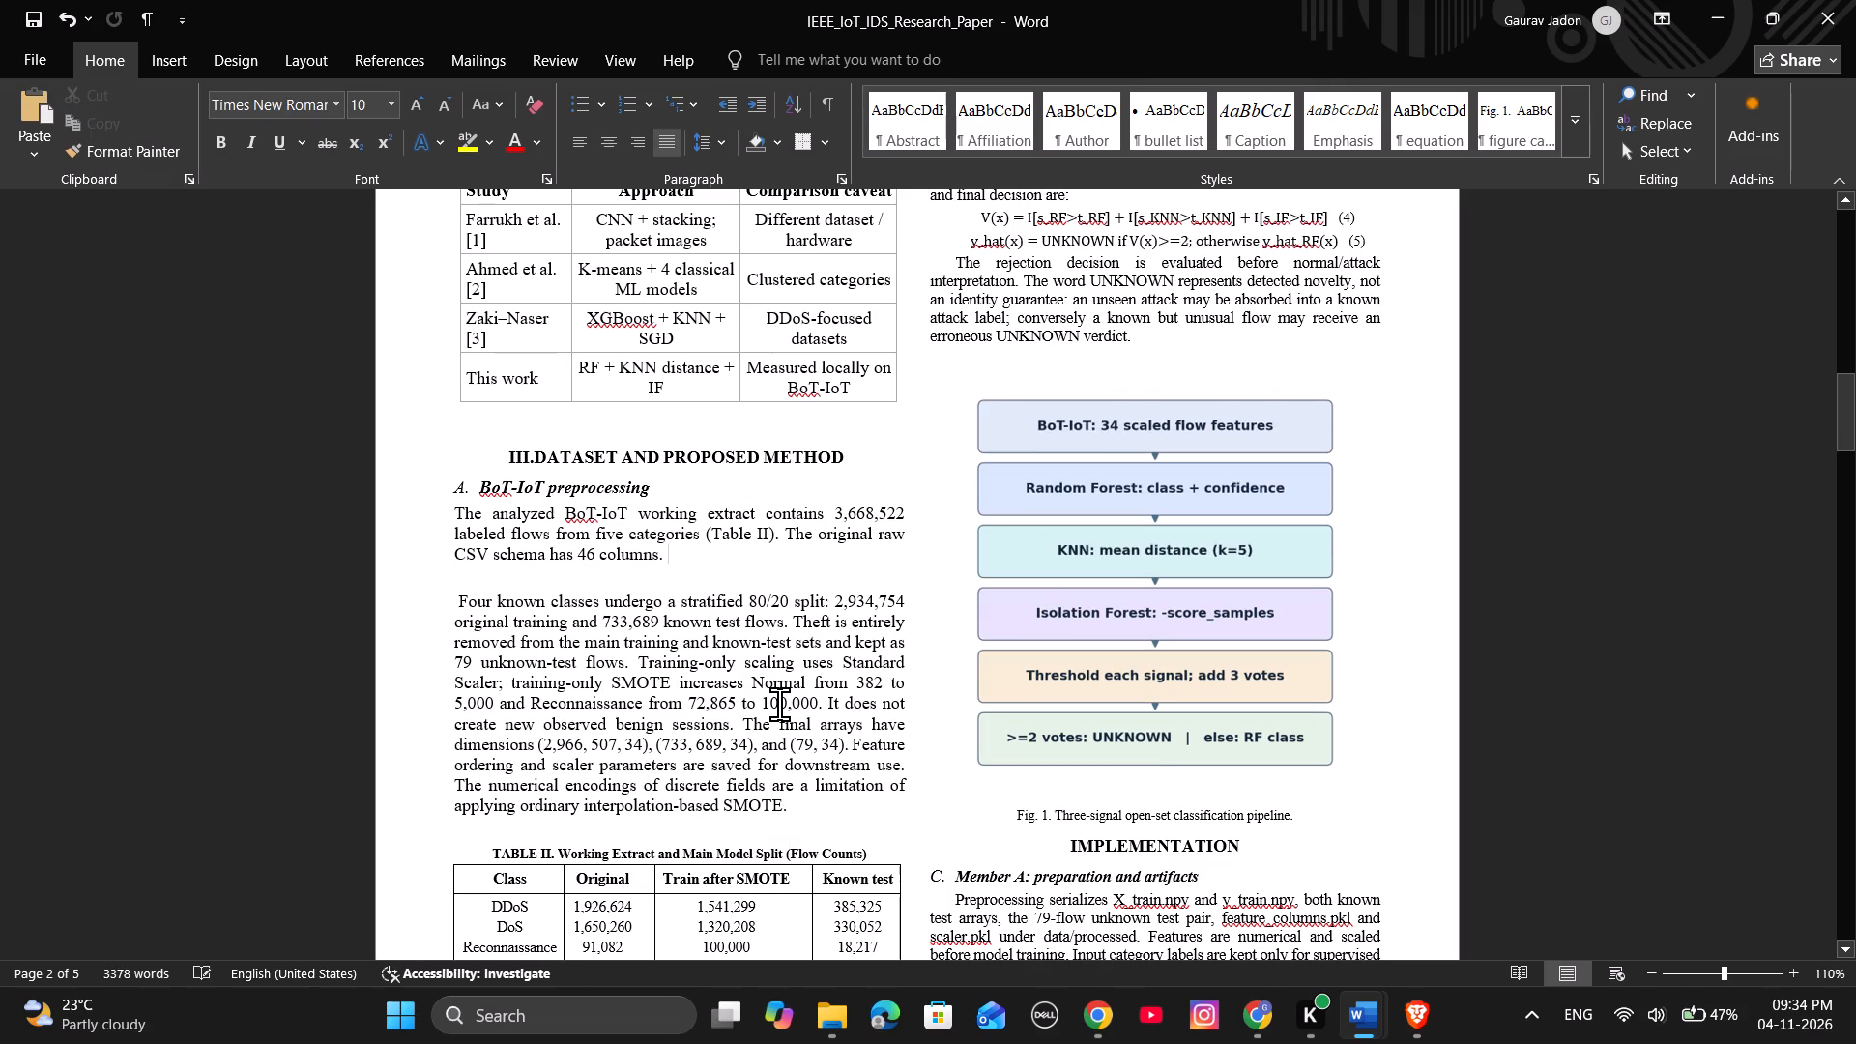
{"action": "key", "text": "ctrl+v"}
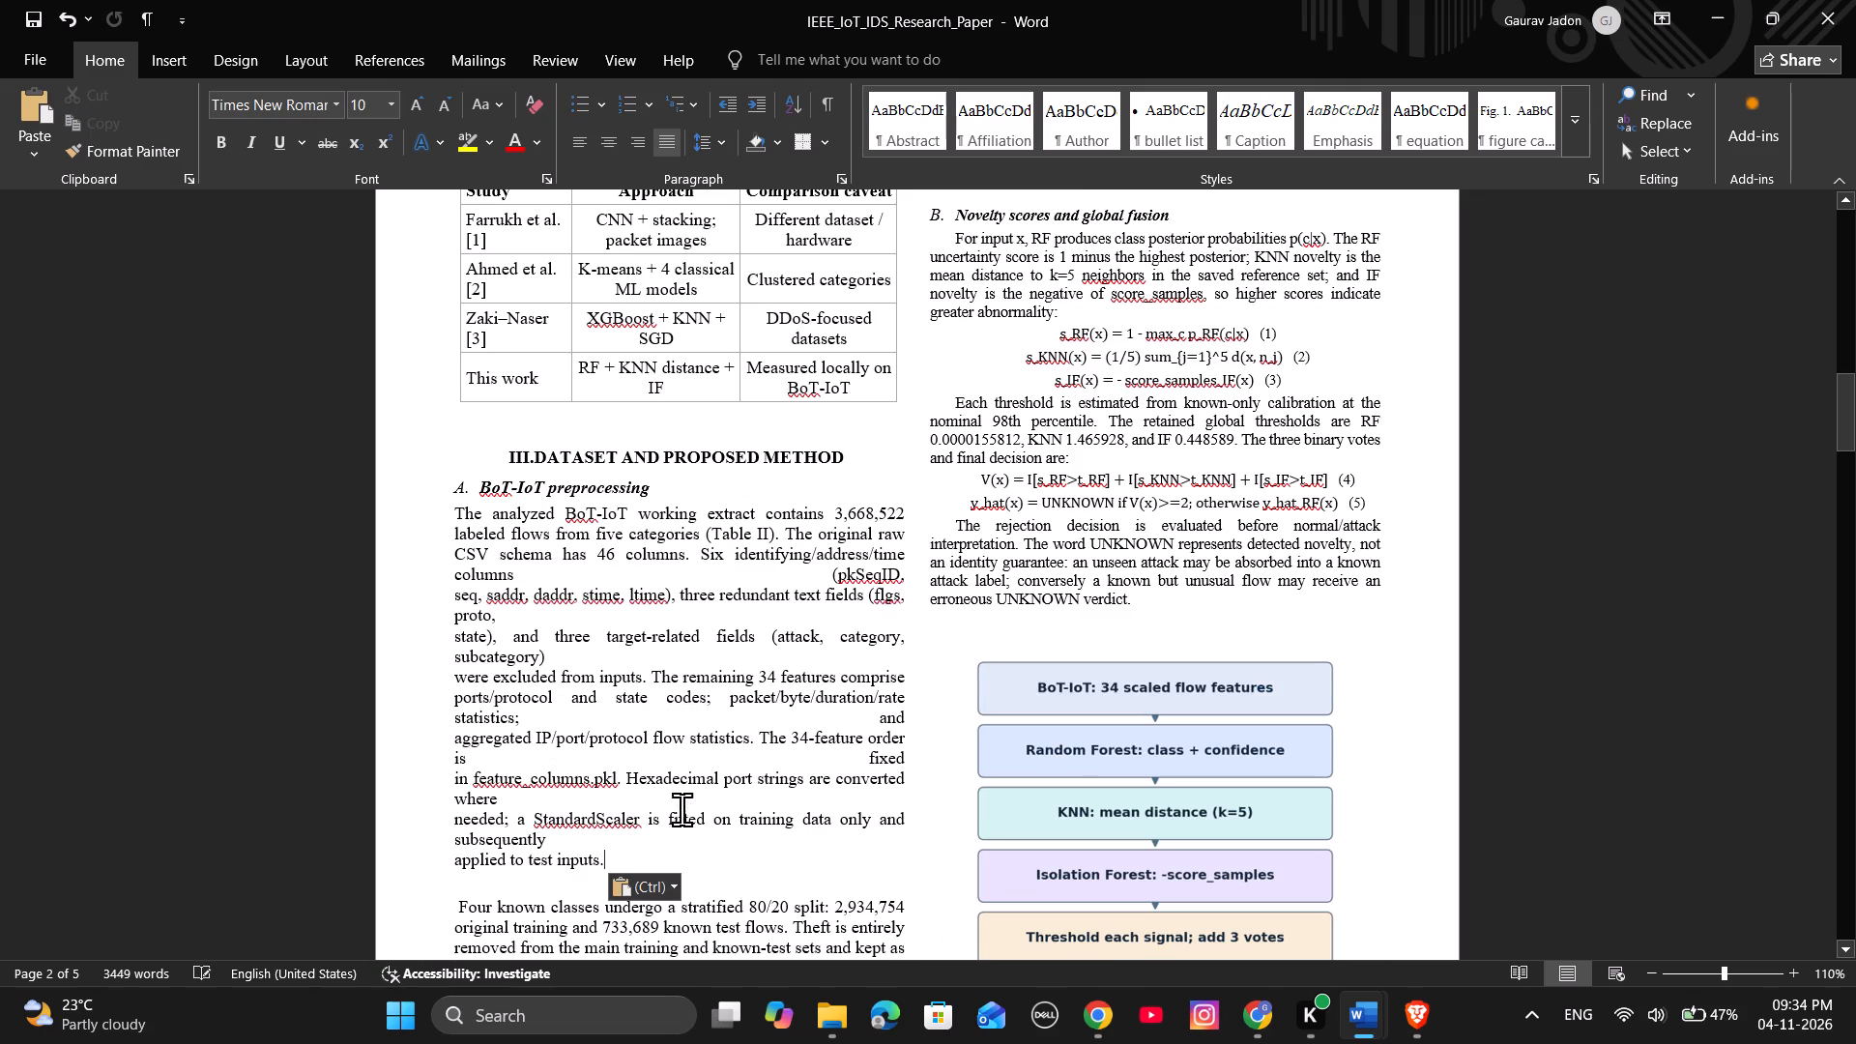
{"action": "left_click", "coordinate": [671, 892]}
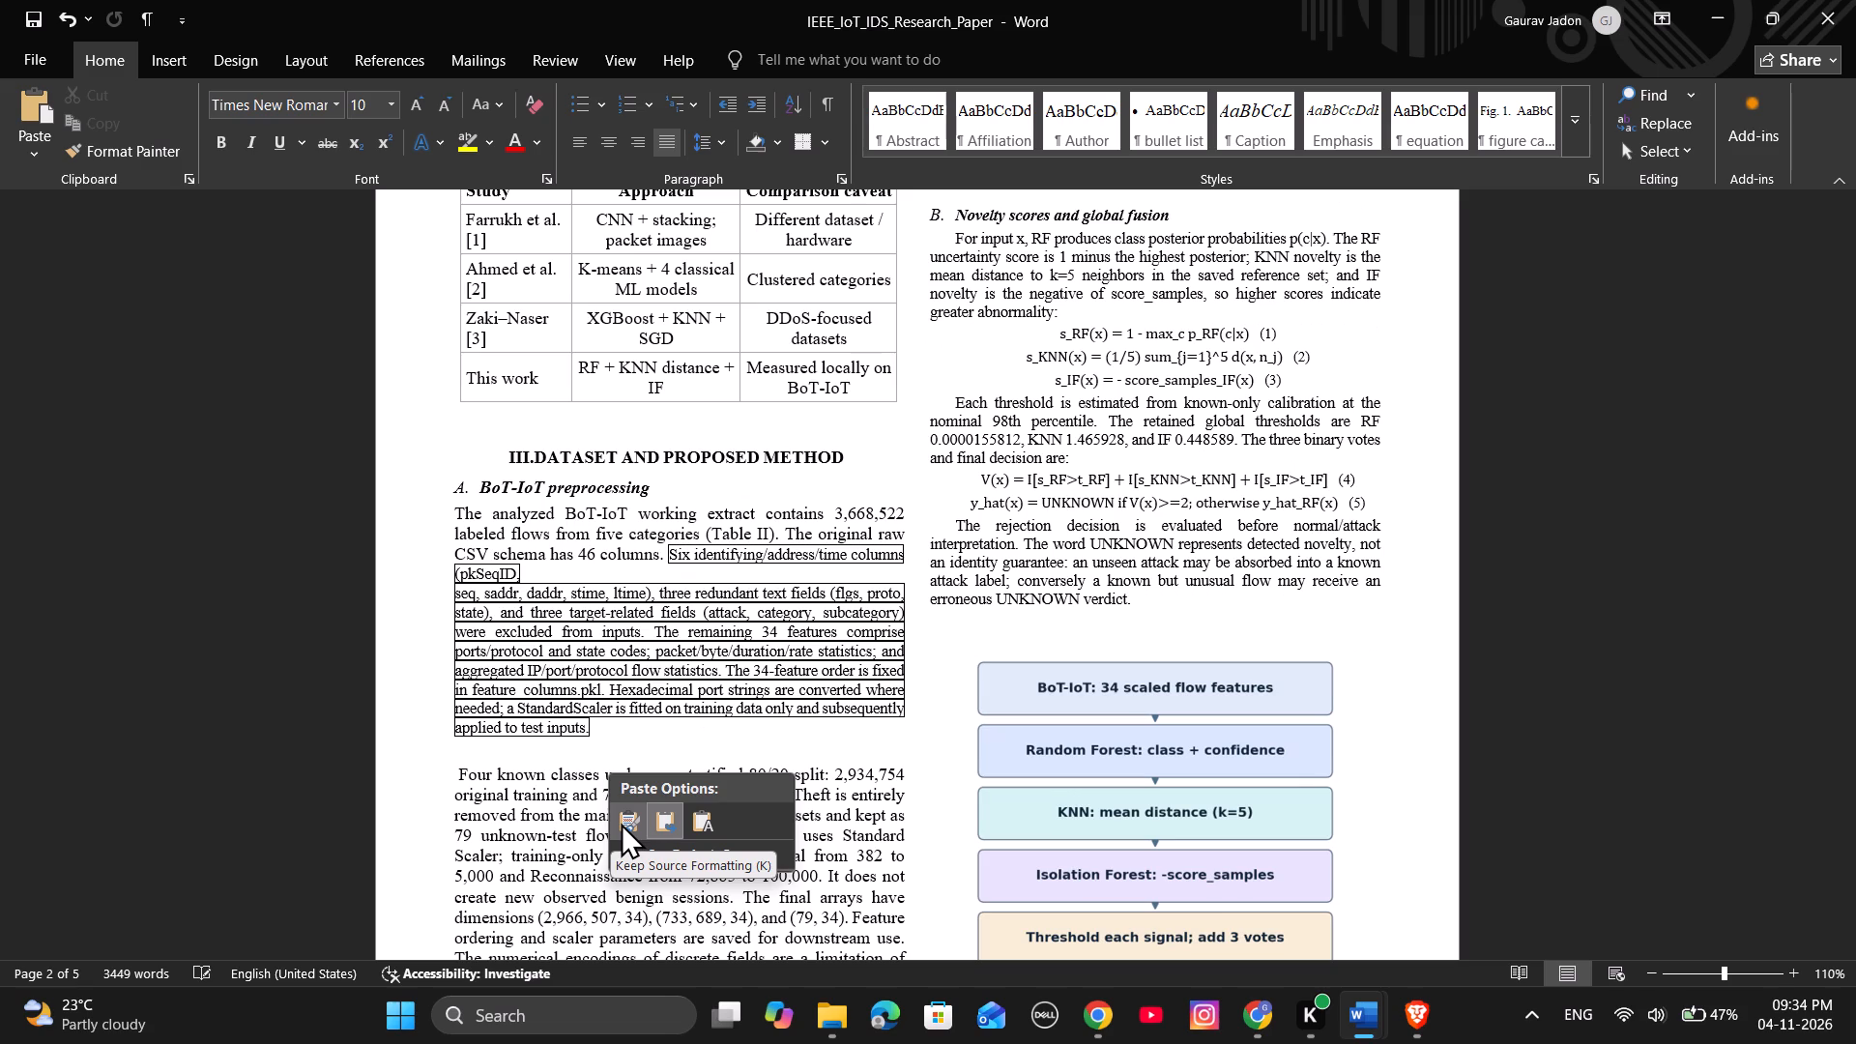
{"action": "left_click", "coordinate": [621, 823]}
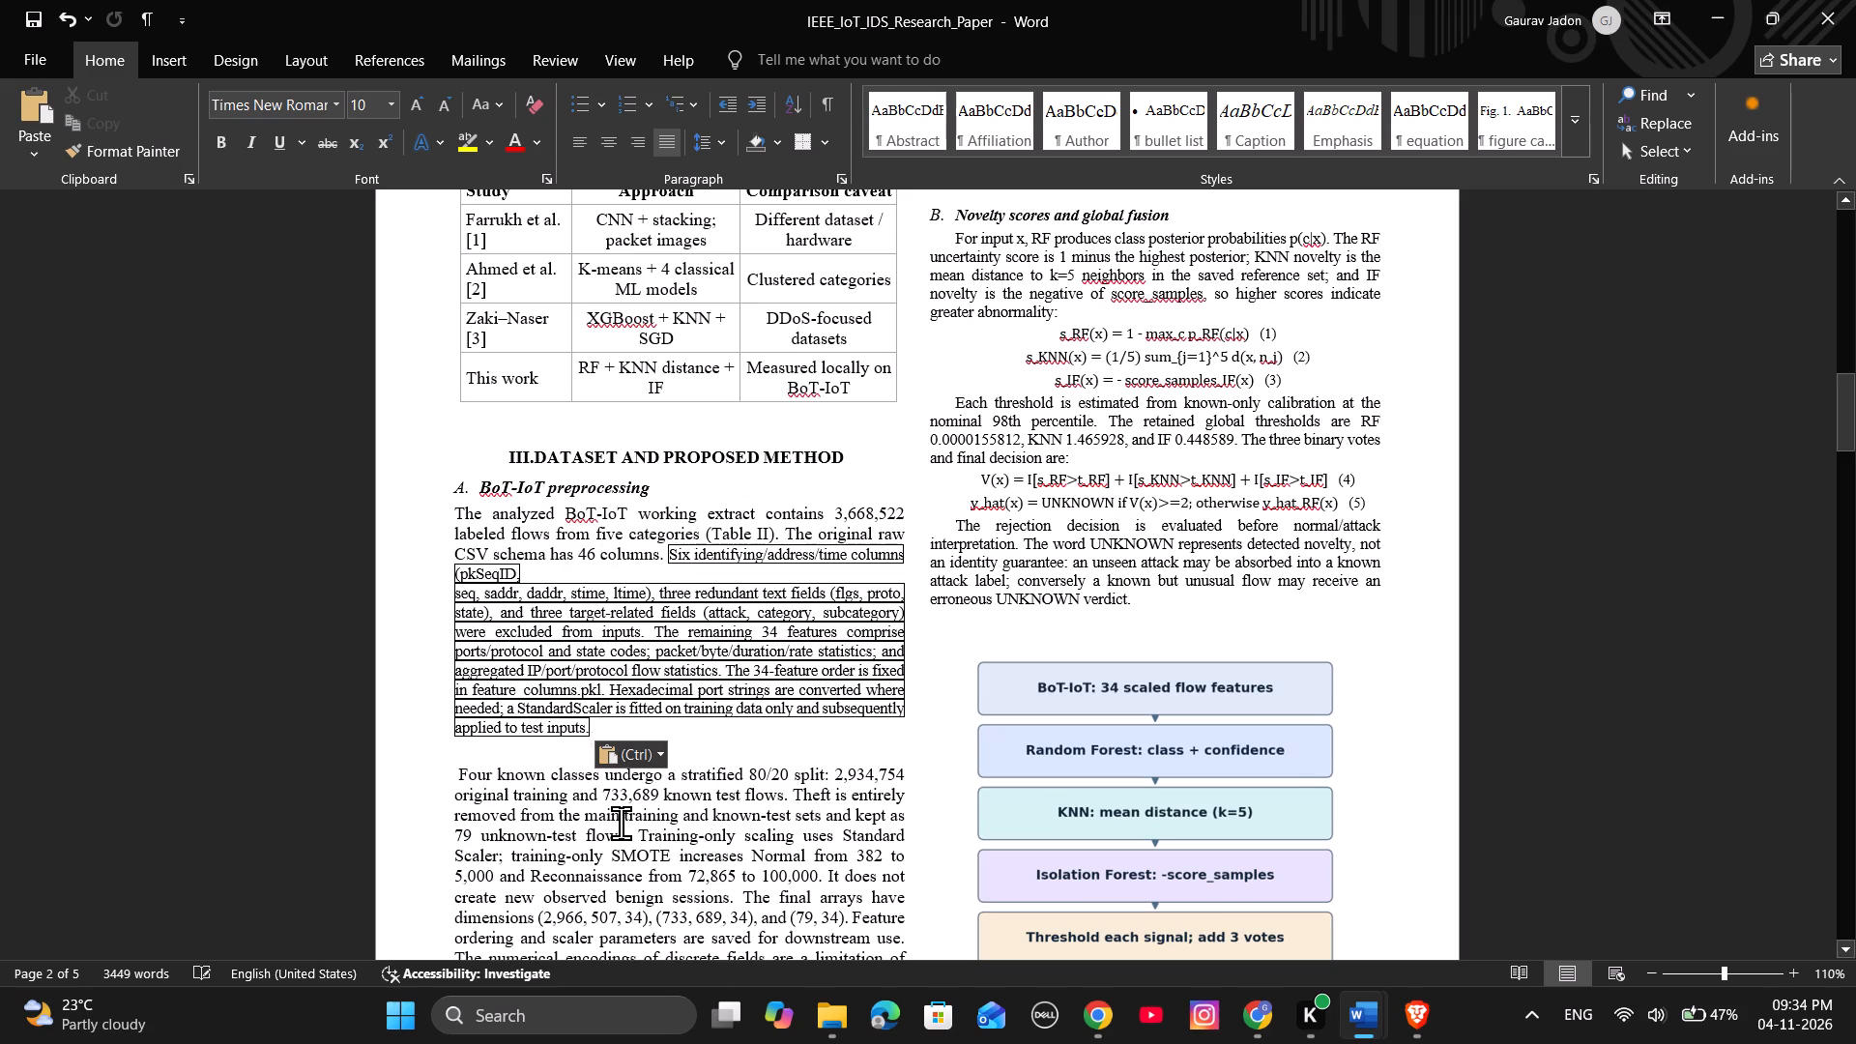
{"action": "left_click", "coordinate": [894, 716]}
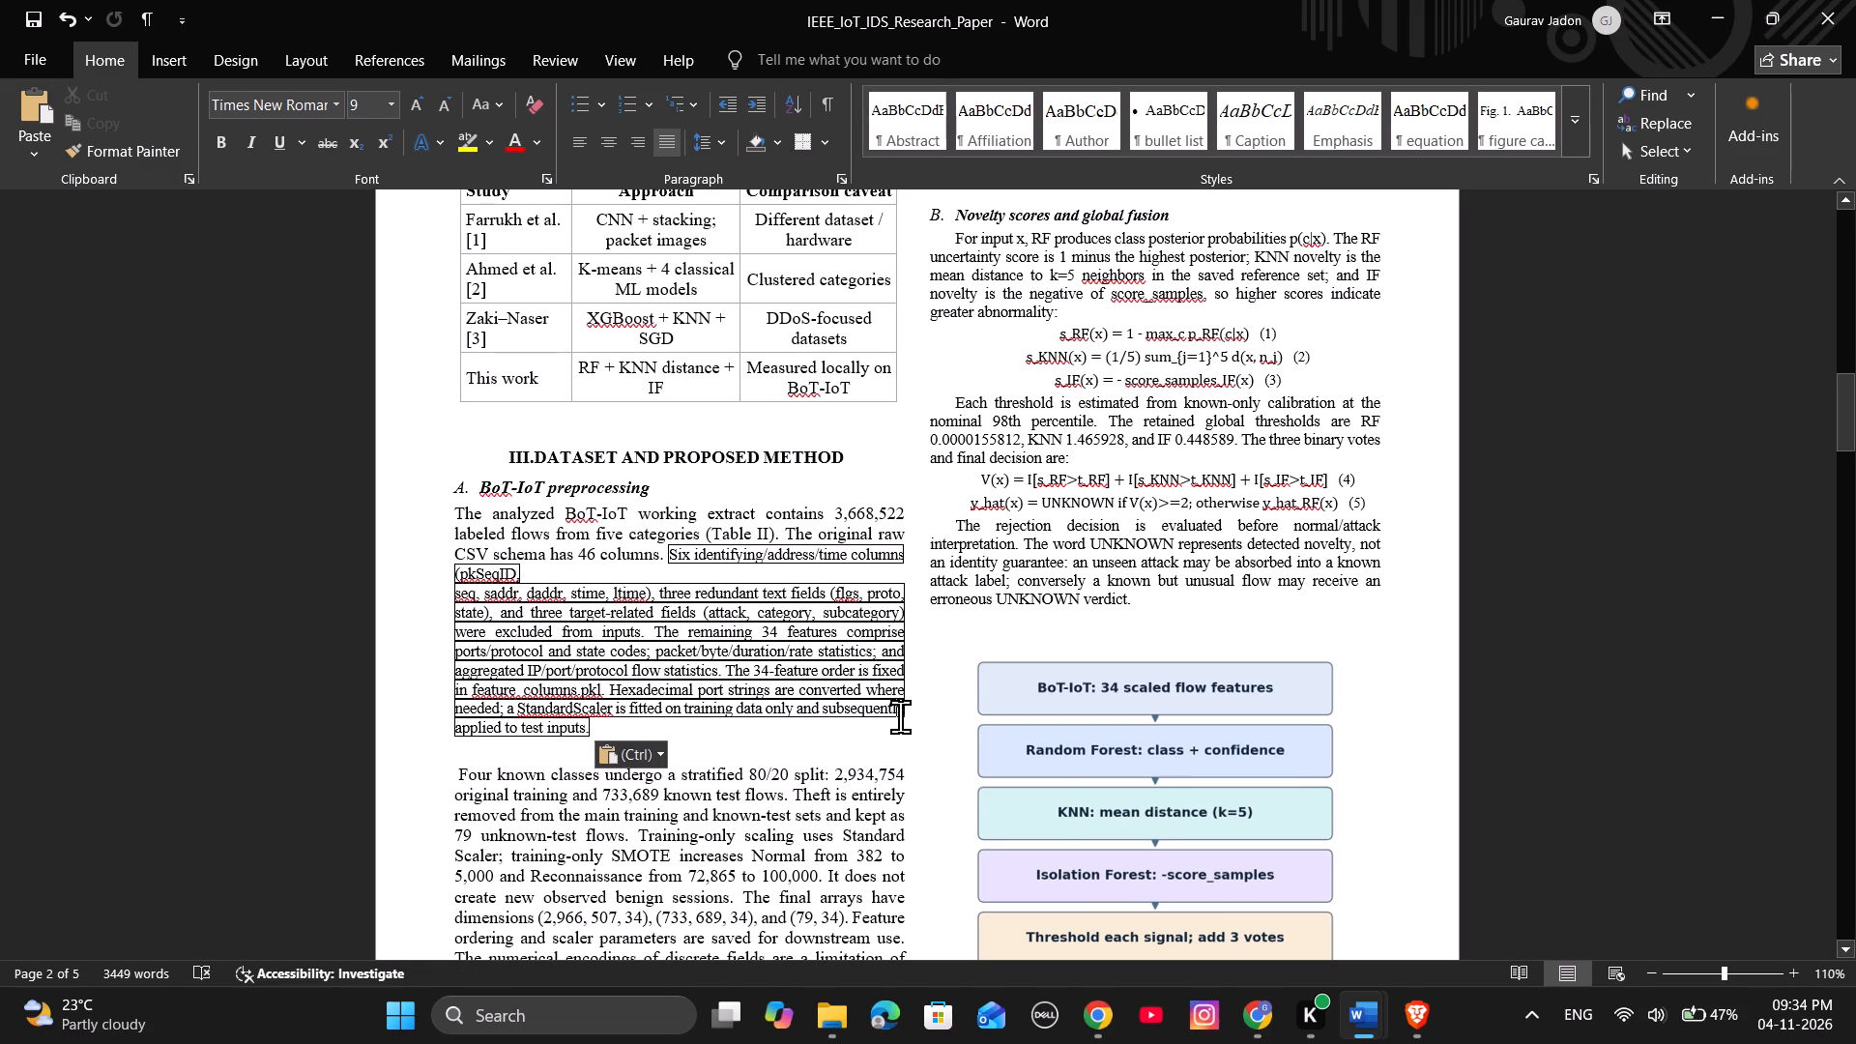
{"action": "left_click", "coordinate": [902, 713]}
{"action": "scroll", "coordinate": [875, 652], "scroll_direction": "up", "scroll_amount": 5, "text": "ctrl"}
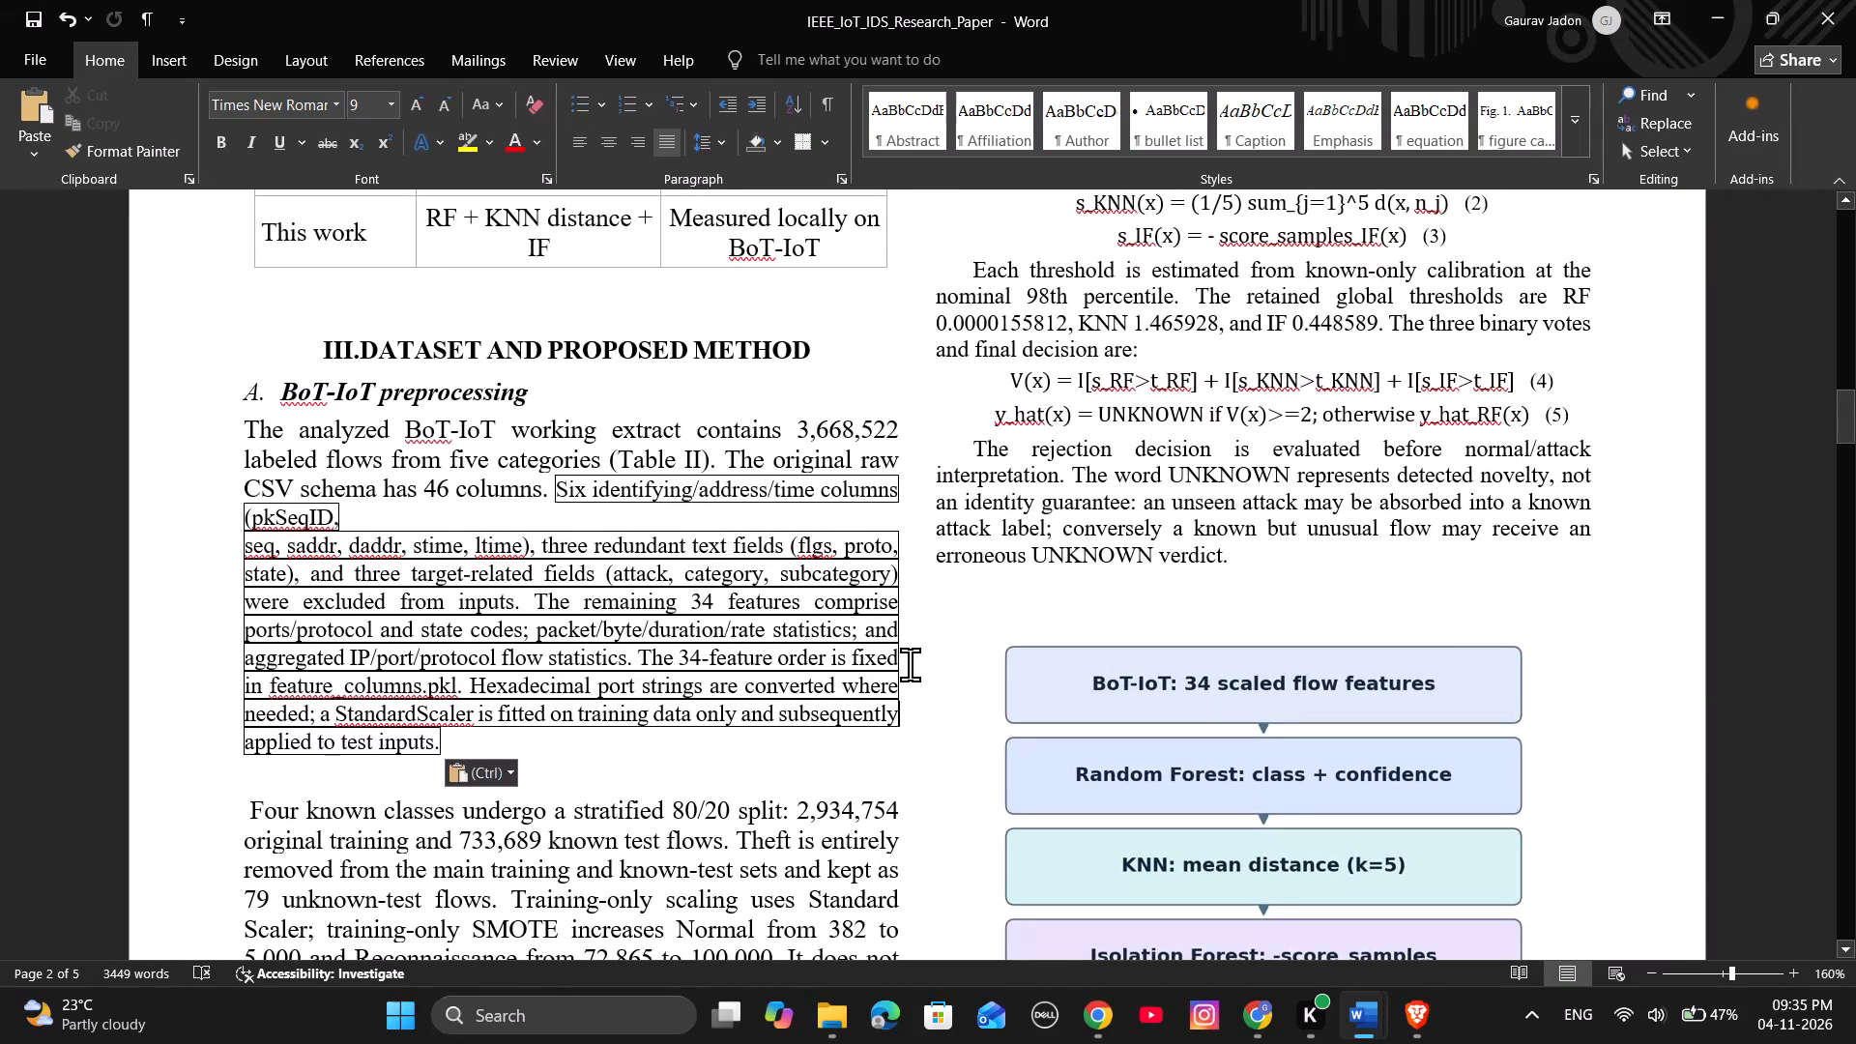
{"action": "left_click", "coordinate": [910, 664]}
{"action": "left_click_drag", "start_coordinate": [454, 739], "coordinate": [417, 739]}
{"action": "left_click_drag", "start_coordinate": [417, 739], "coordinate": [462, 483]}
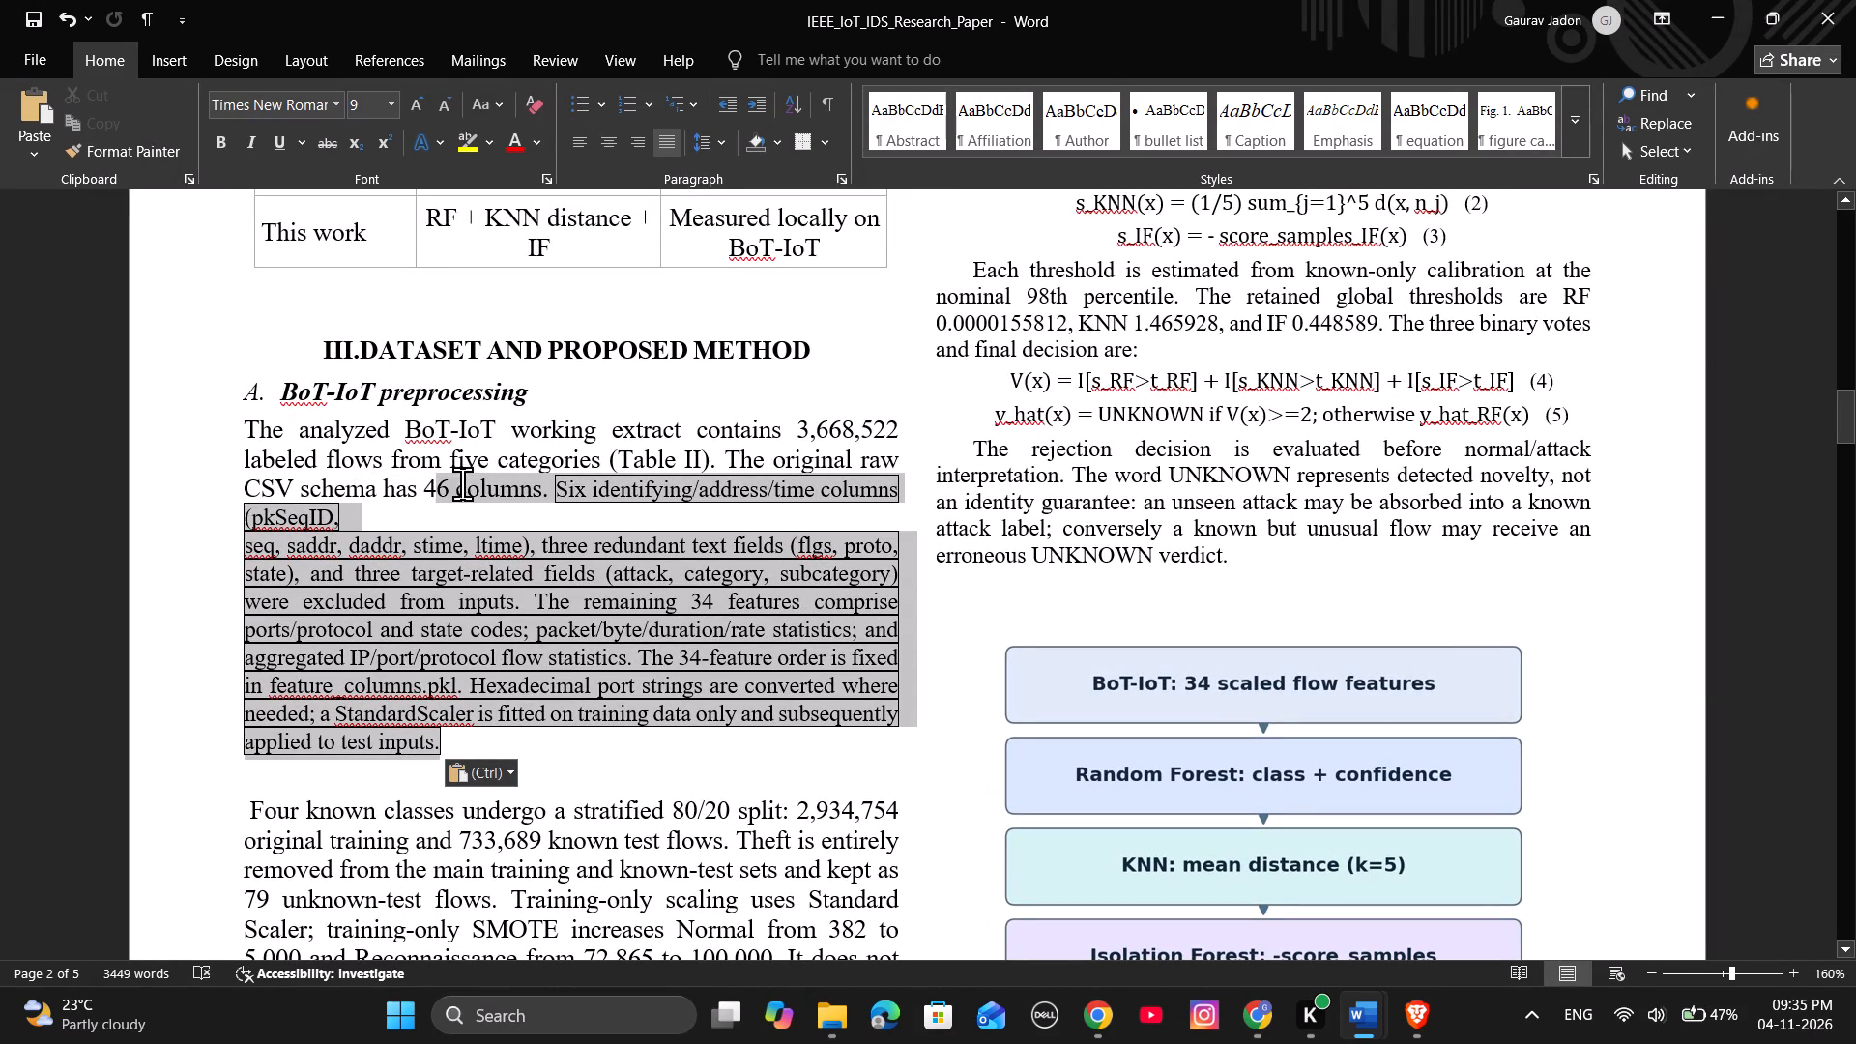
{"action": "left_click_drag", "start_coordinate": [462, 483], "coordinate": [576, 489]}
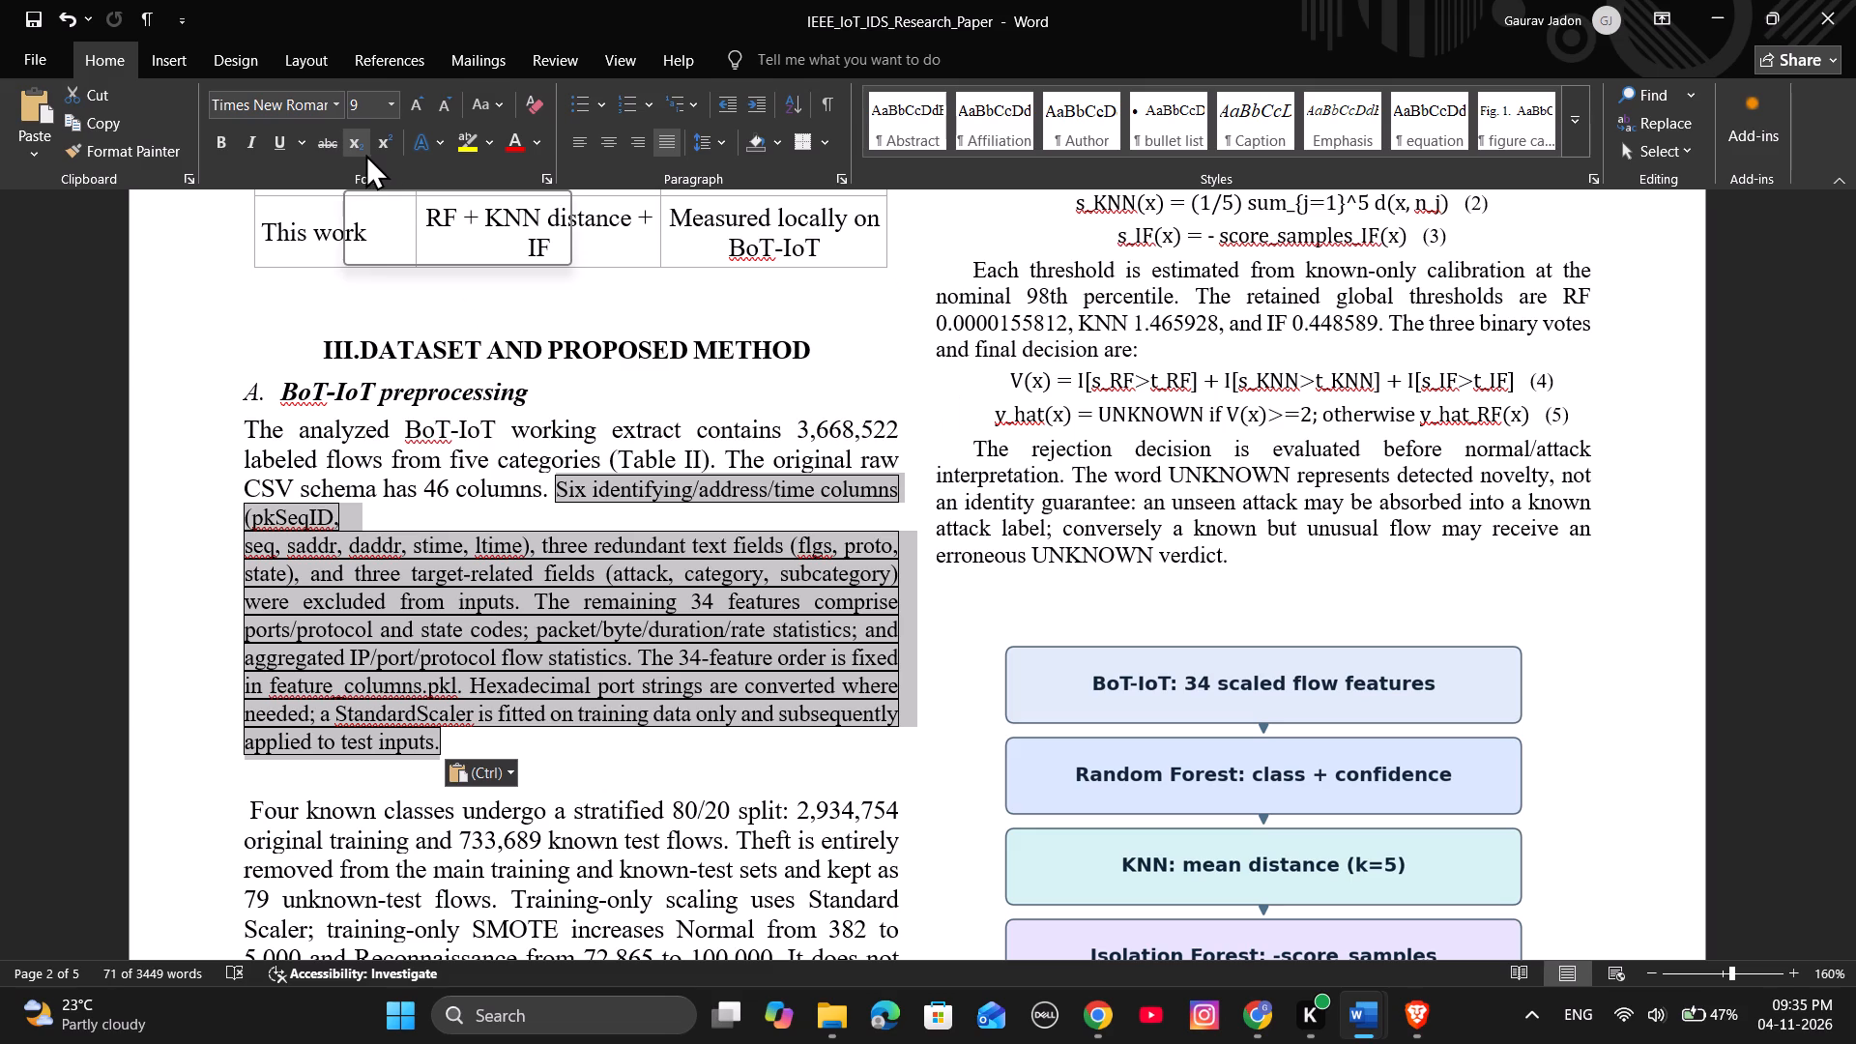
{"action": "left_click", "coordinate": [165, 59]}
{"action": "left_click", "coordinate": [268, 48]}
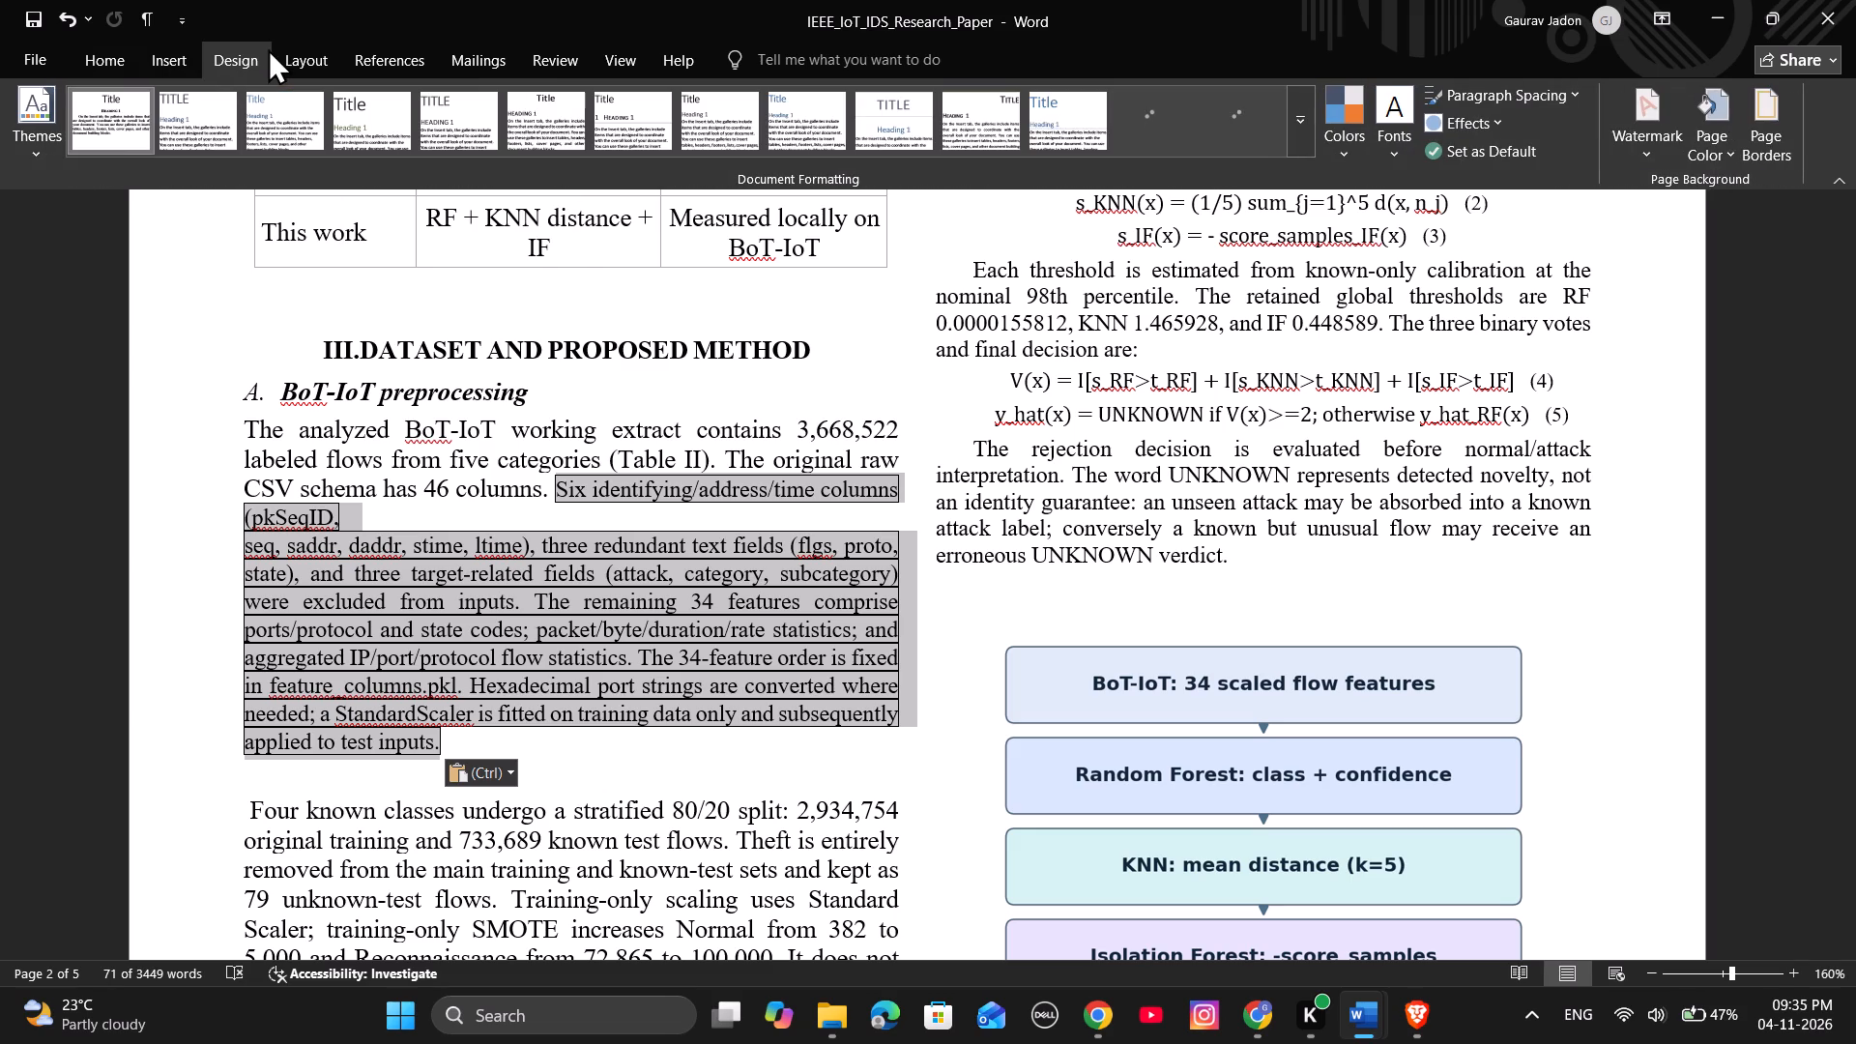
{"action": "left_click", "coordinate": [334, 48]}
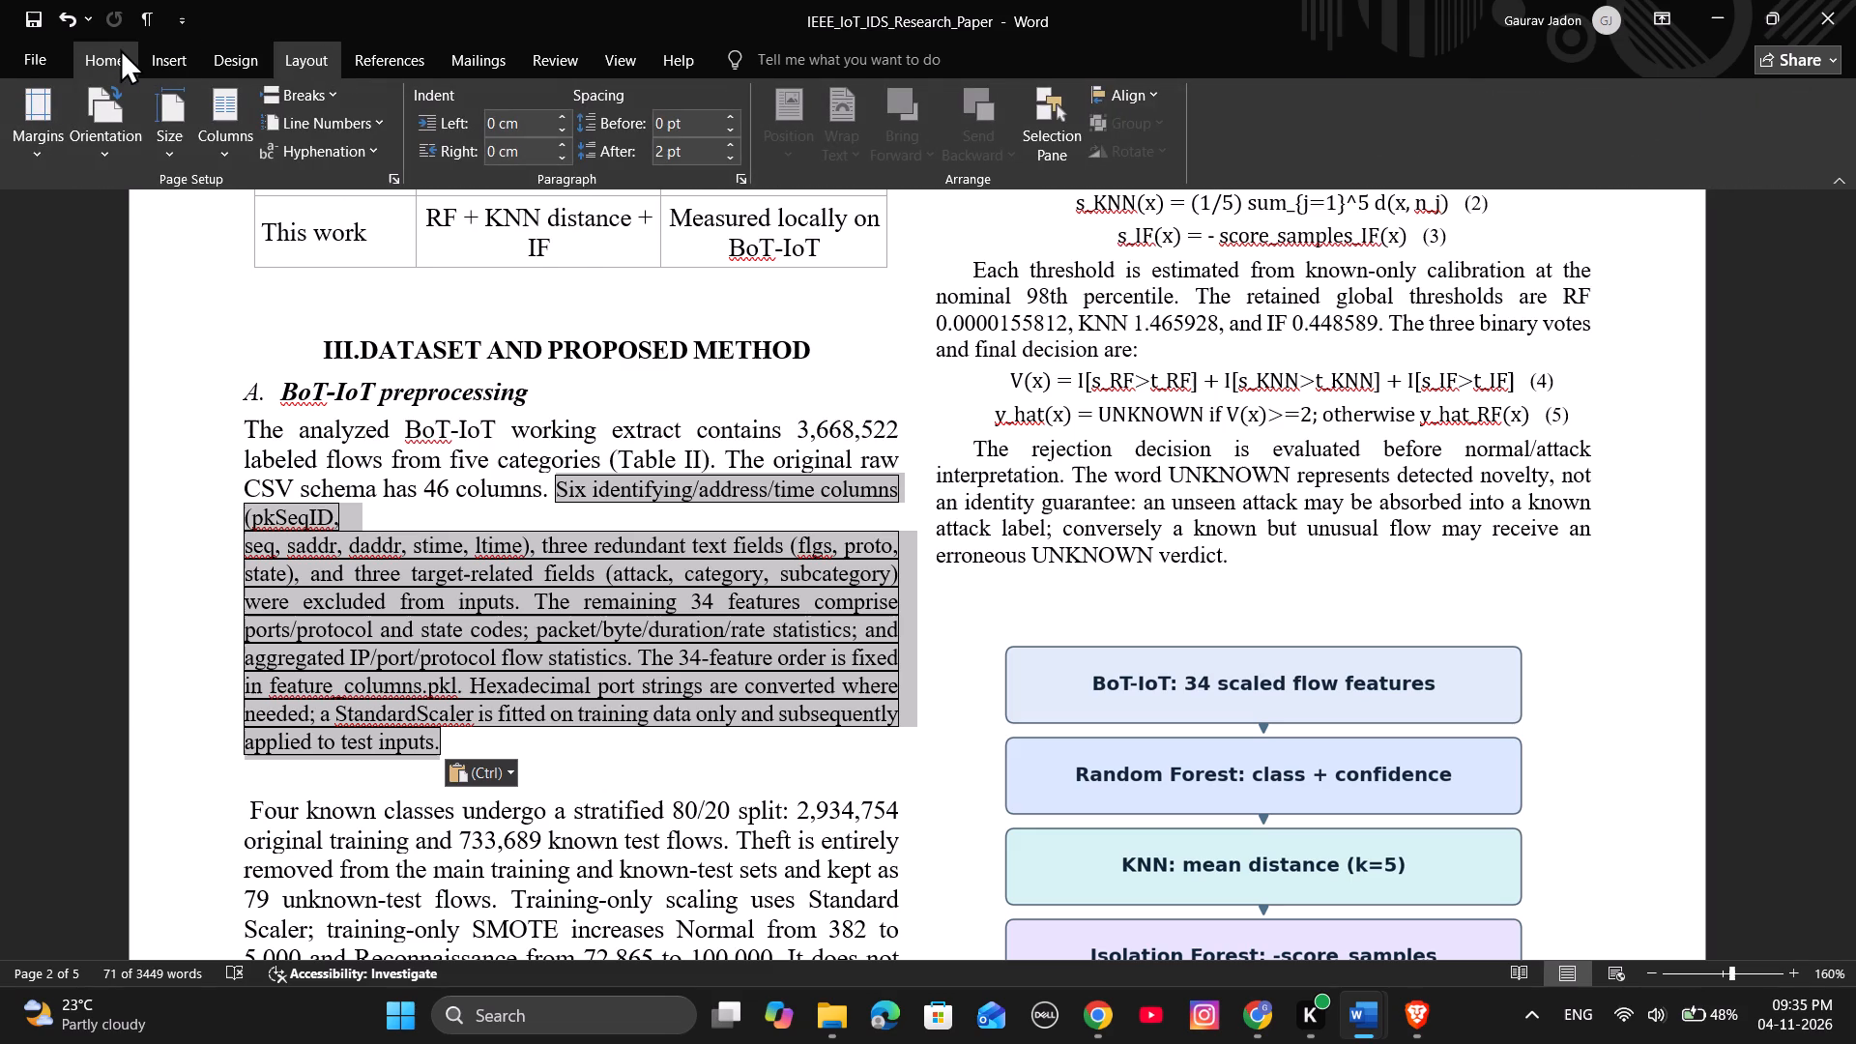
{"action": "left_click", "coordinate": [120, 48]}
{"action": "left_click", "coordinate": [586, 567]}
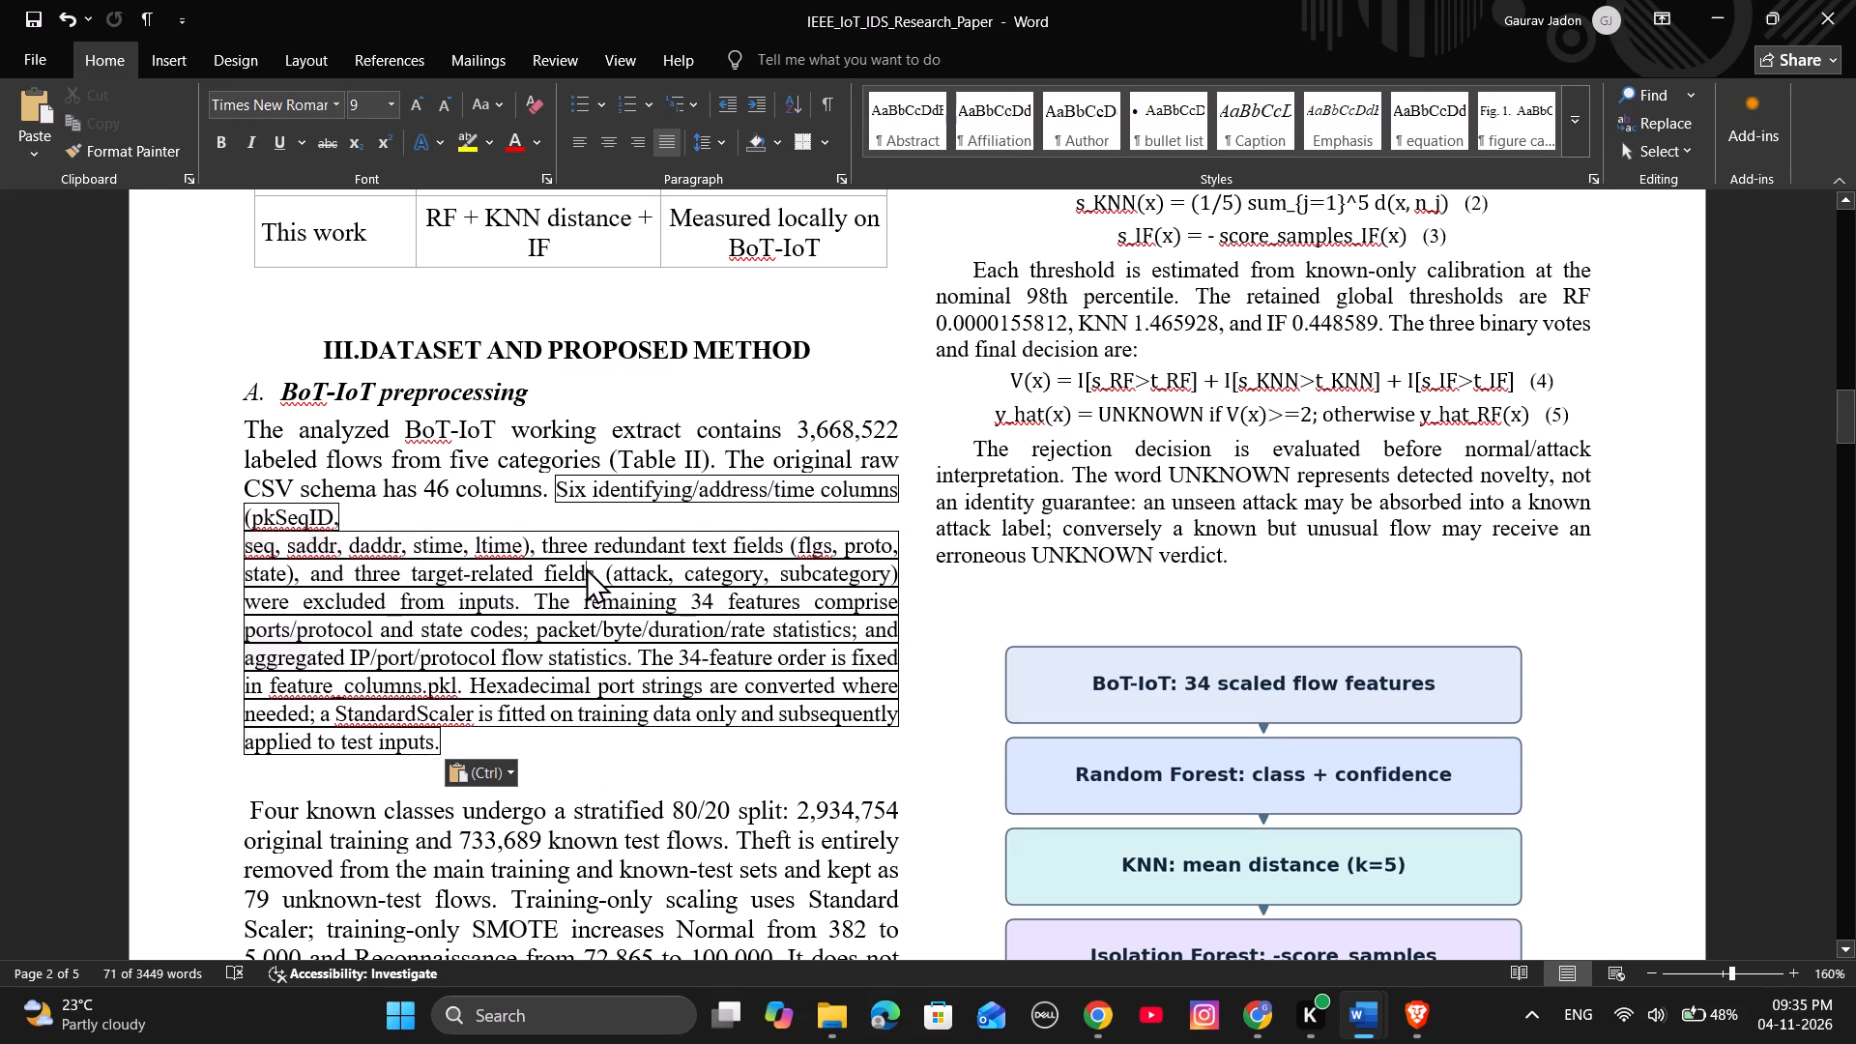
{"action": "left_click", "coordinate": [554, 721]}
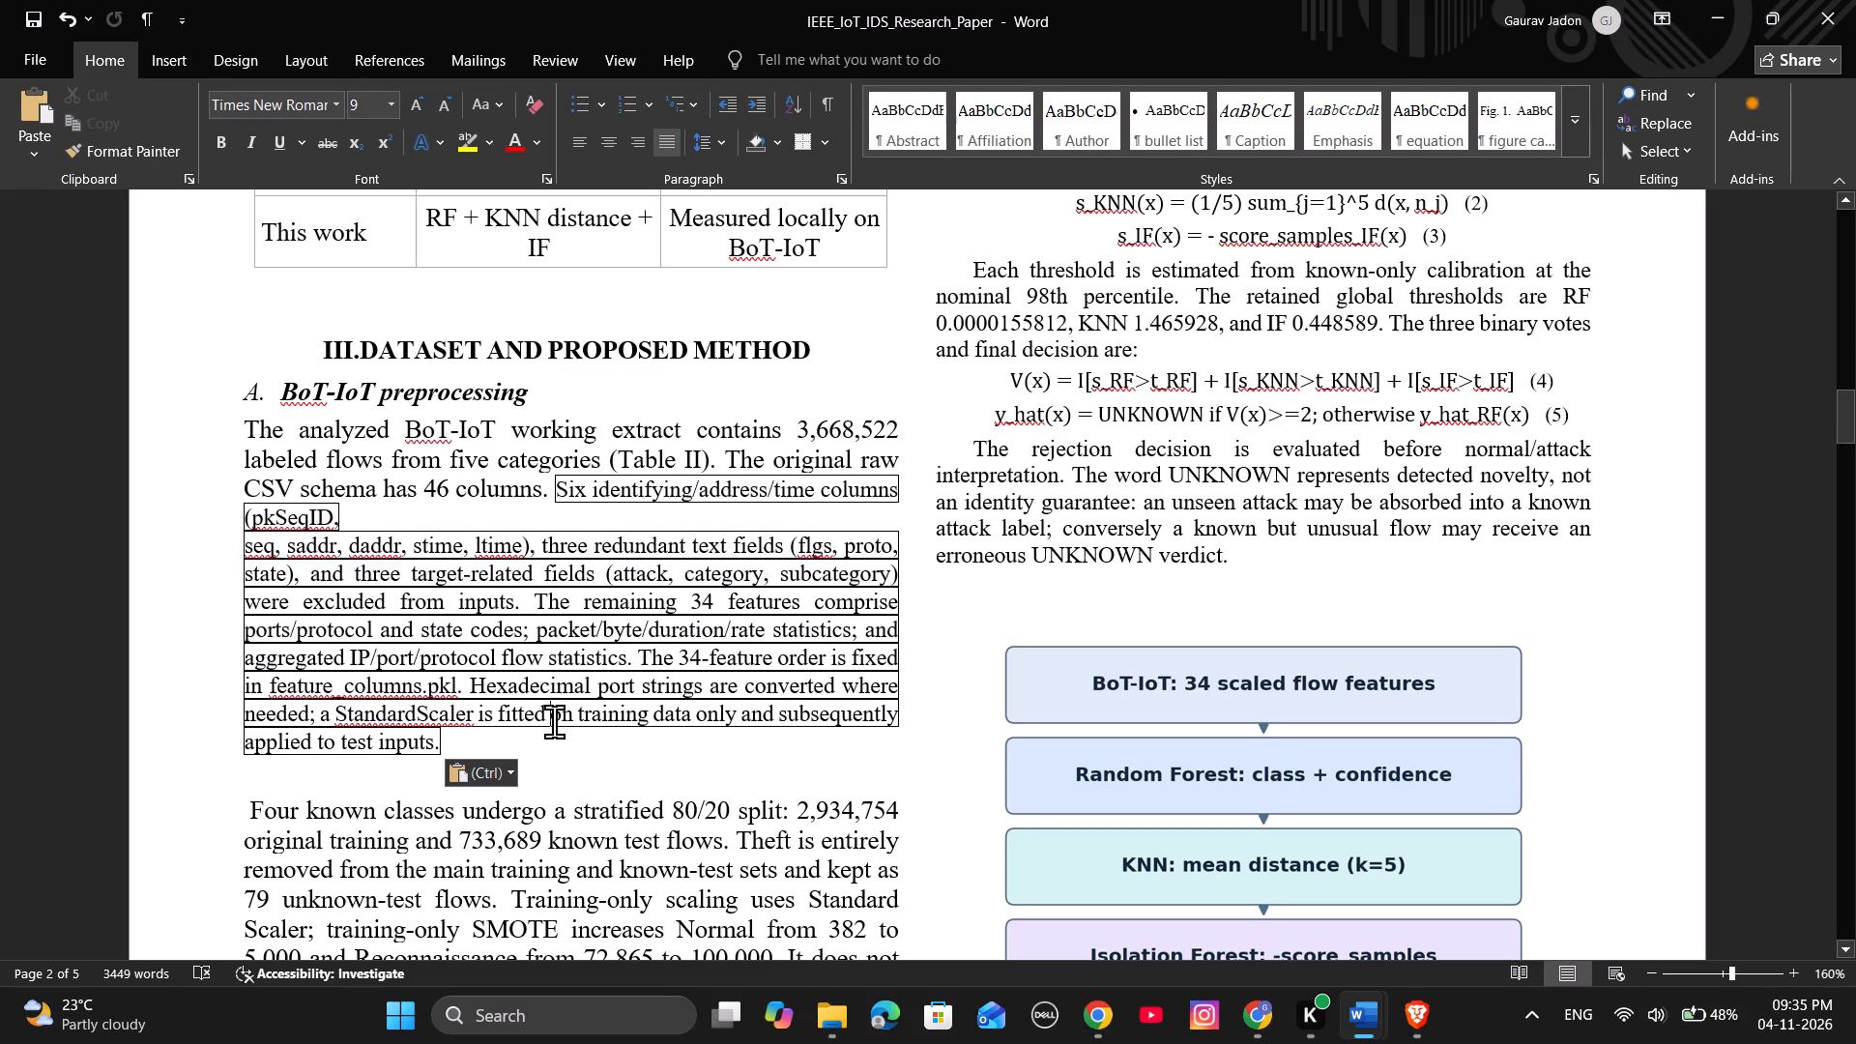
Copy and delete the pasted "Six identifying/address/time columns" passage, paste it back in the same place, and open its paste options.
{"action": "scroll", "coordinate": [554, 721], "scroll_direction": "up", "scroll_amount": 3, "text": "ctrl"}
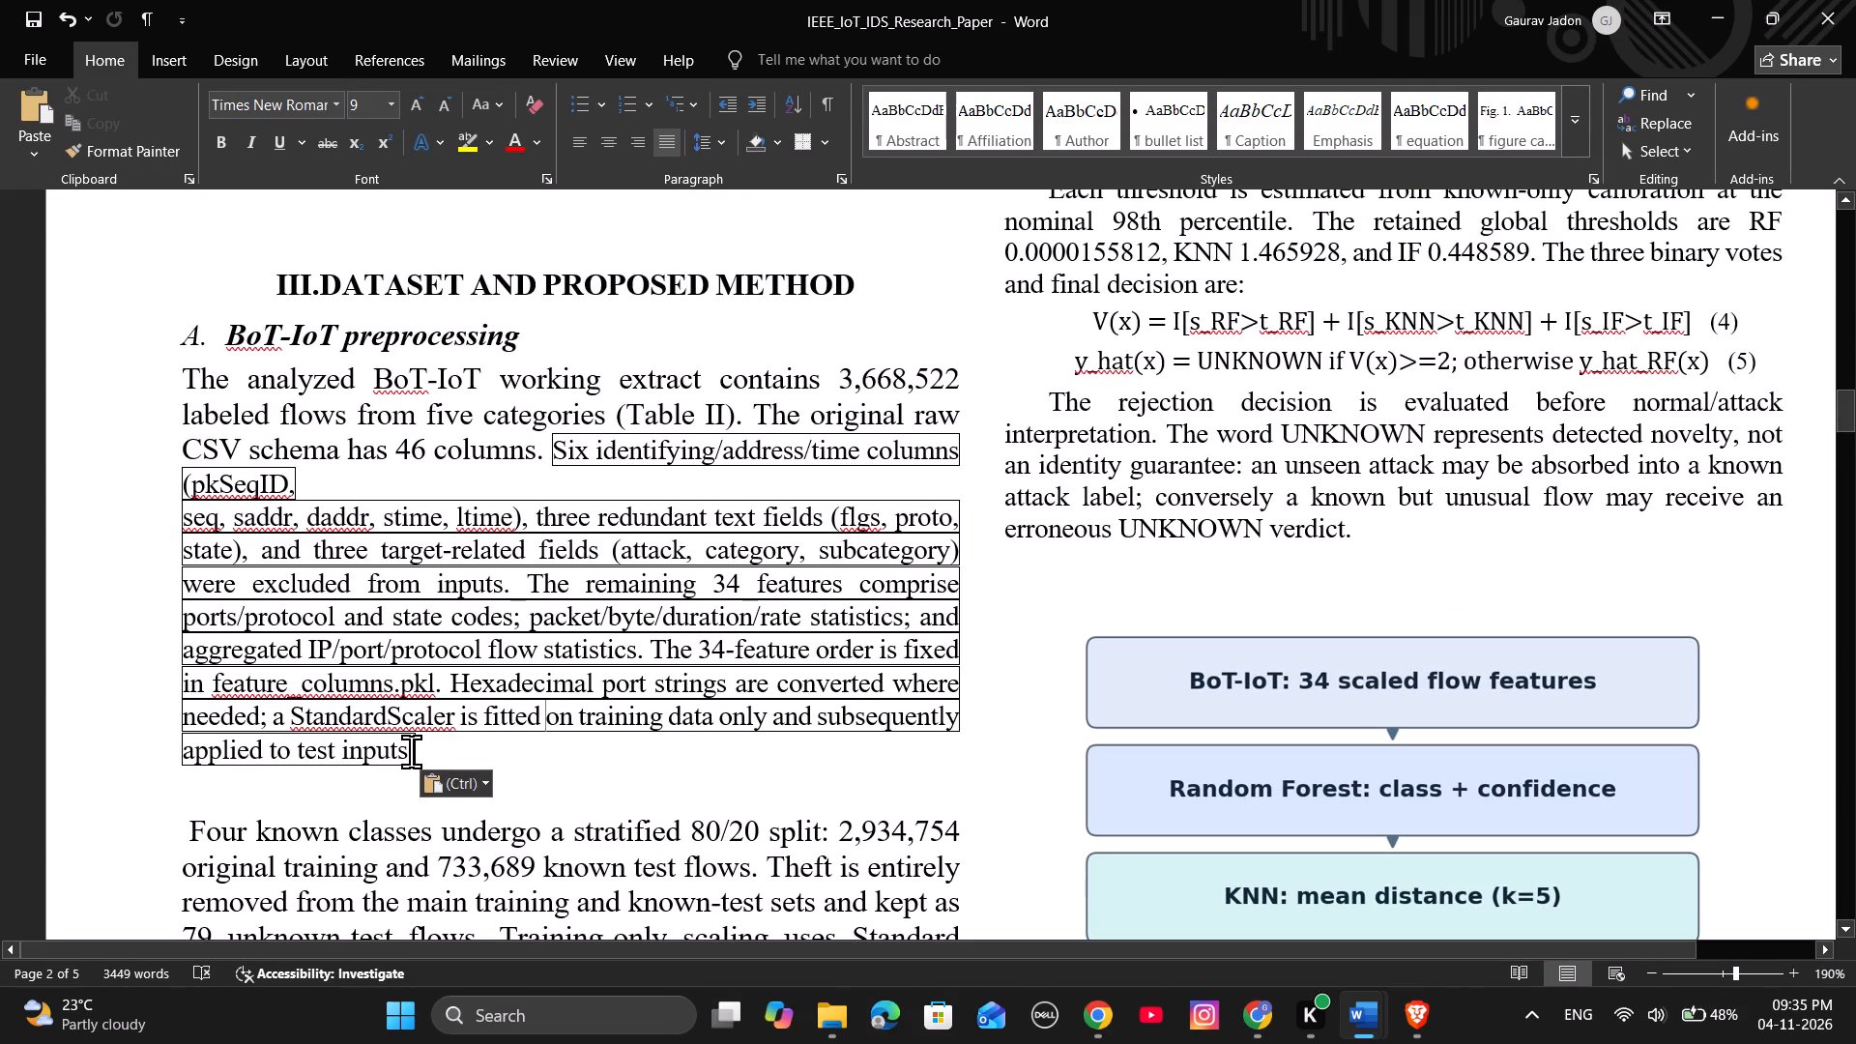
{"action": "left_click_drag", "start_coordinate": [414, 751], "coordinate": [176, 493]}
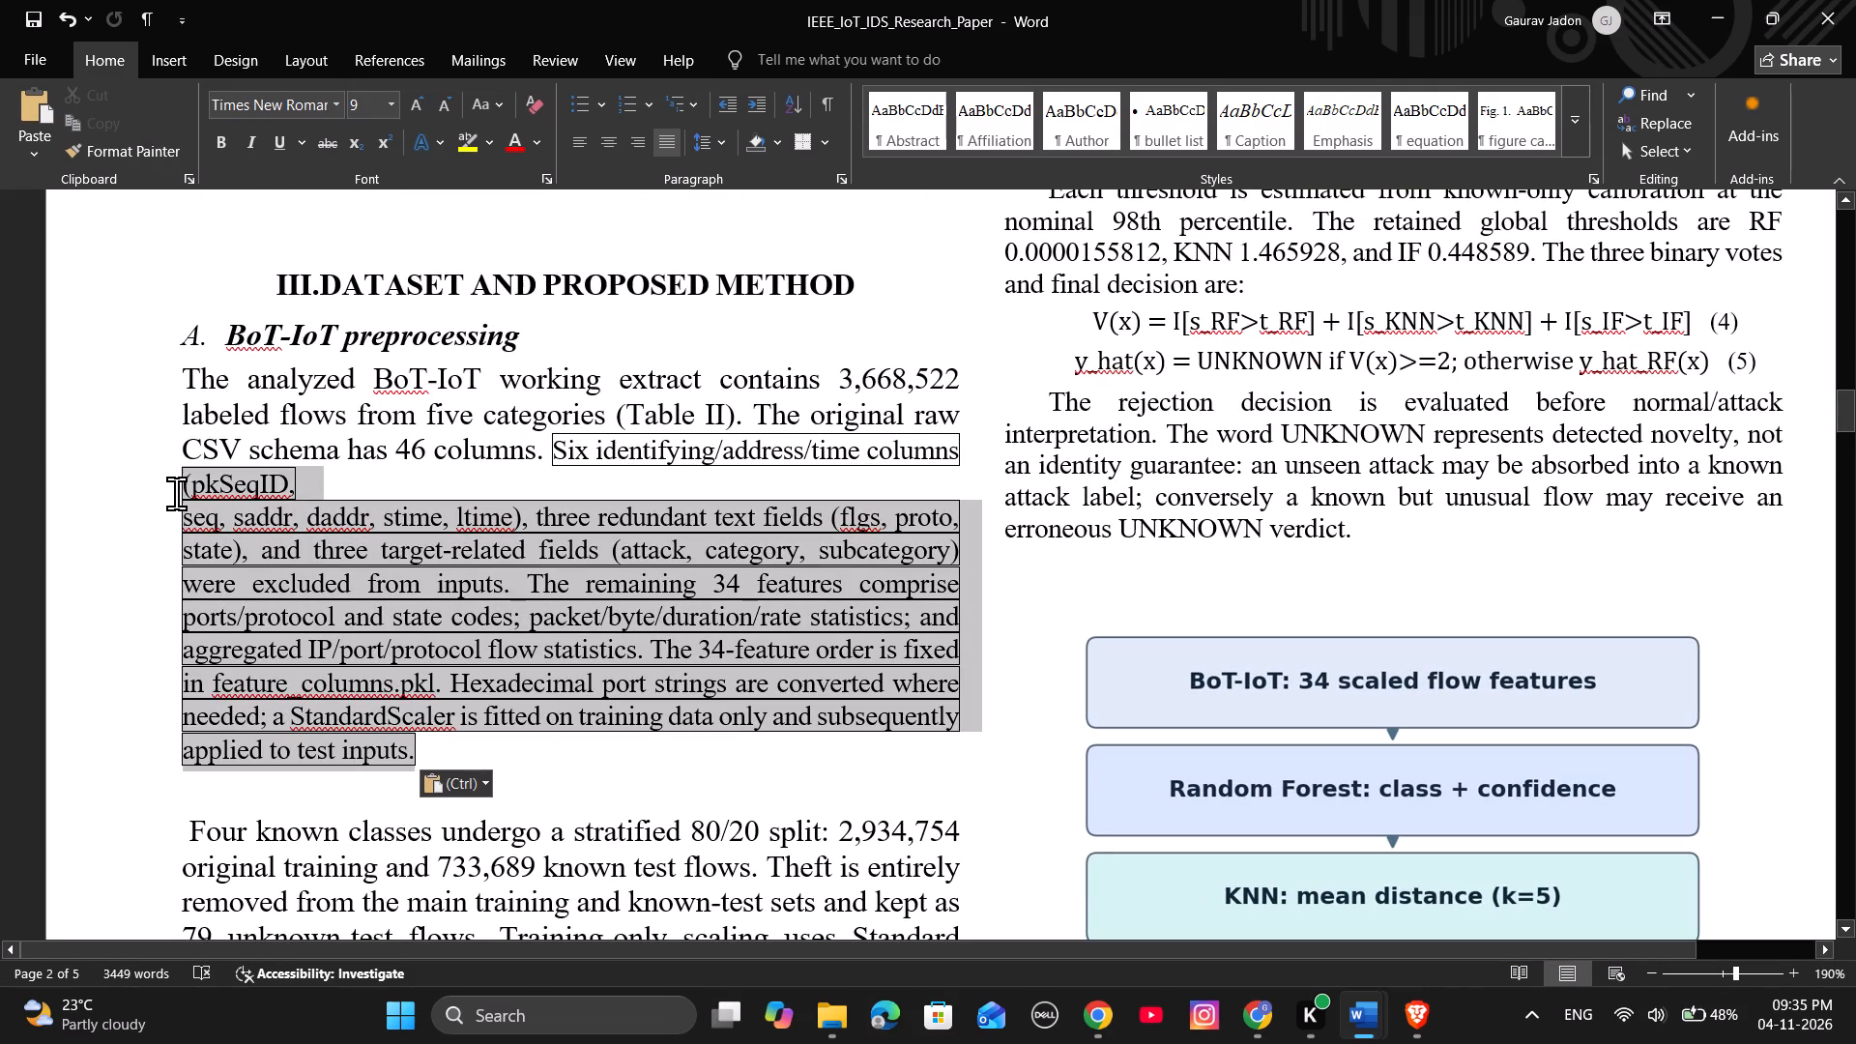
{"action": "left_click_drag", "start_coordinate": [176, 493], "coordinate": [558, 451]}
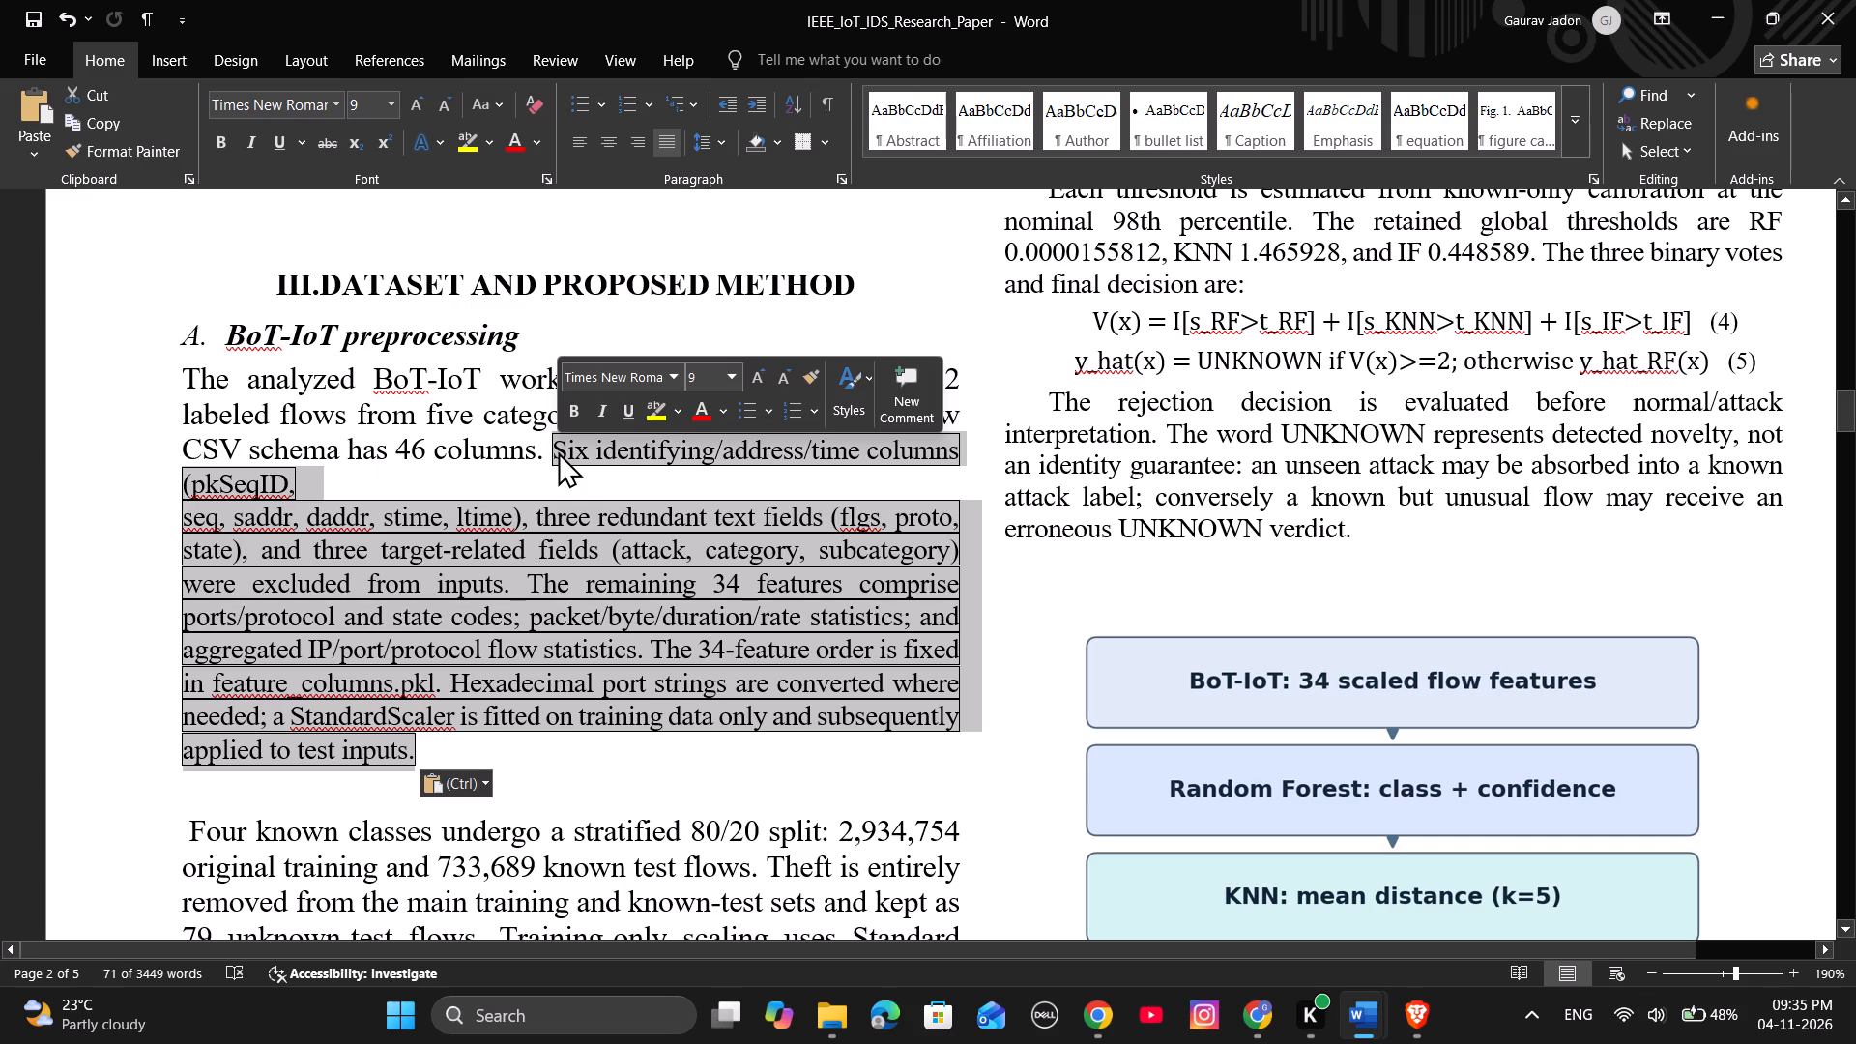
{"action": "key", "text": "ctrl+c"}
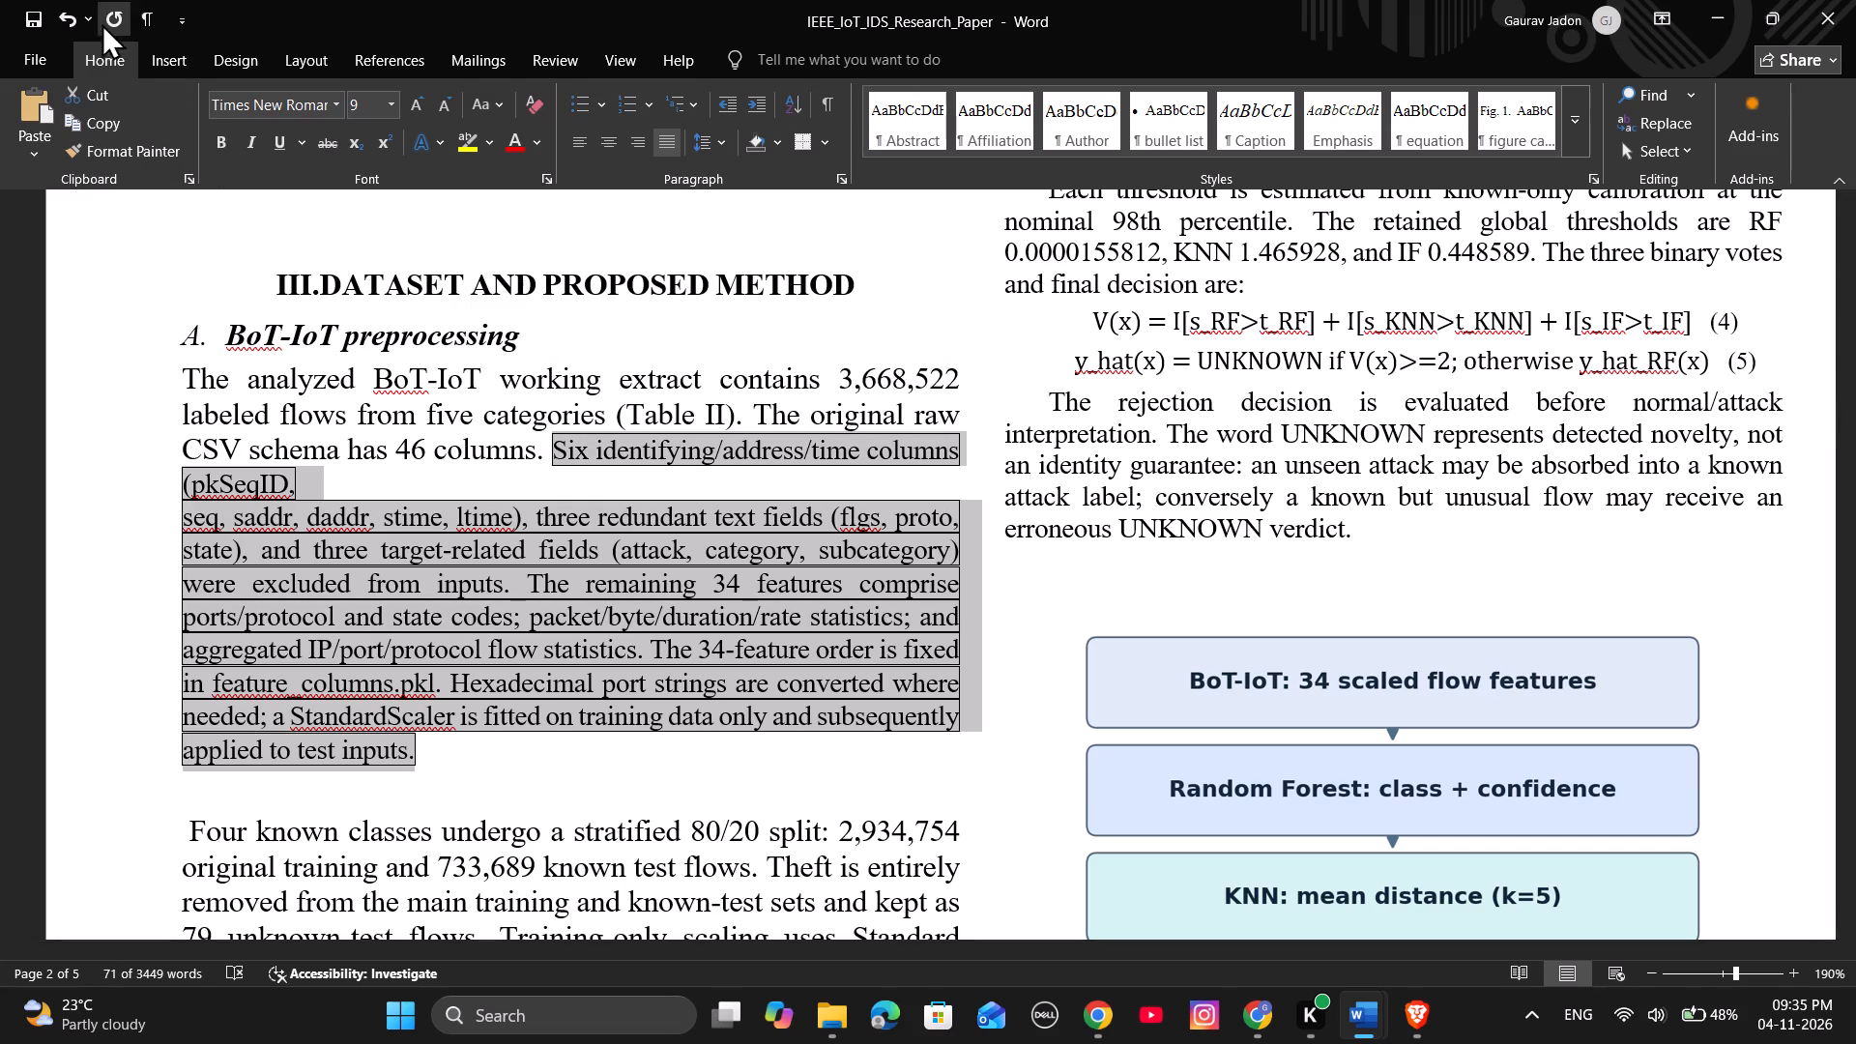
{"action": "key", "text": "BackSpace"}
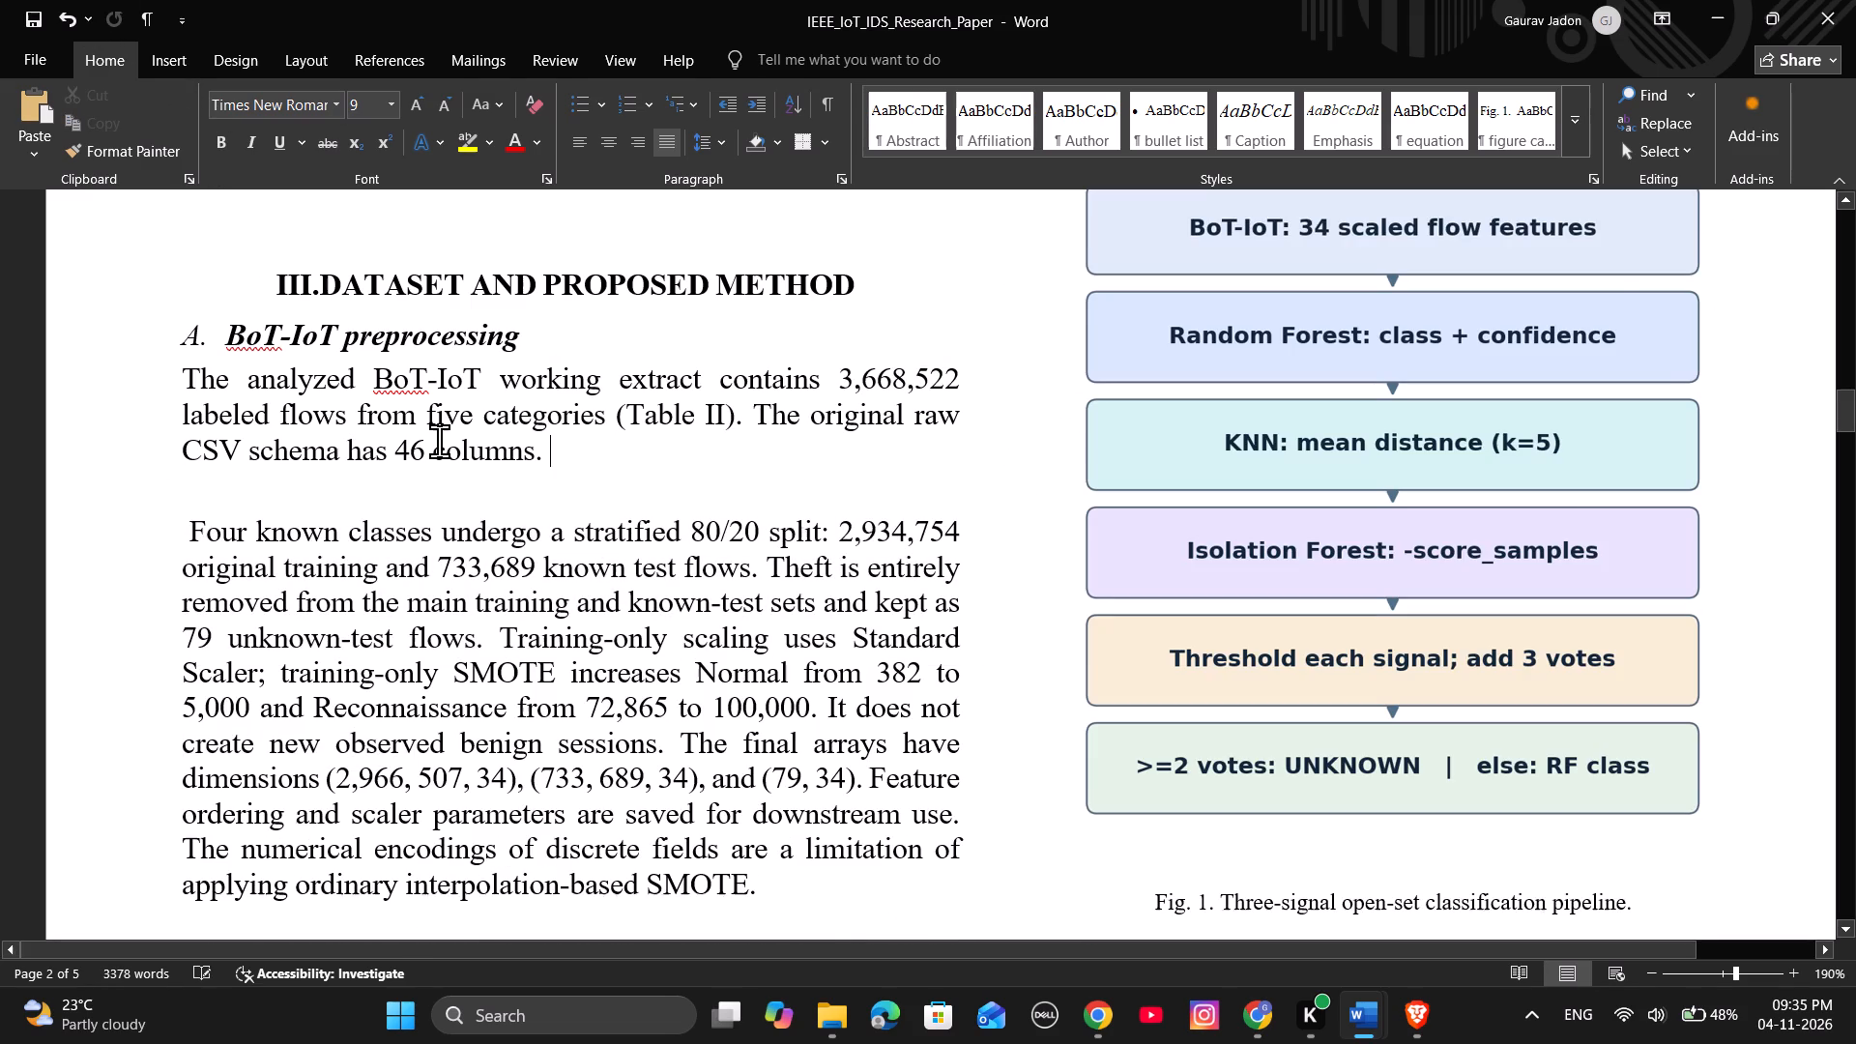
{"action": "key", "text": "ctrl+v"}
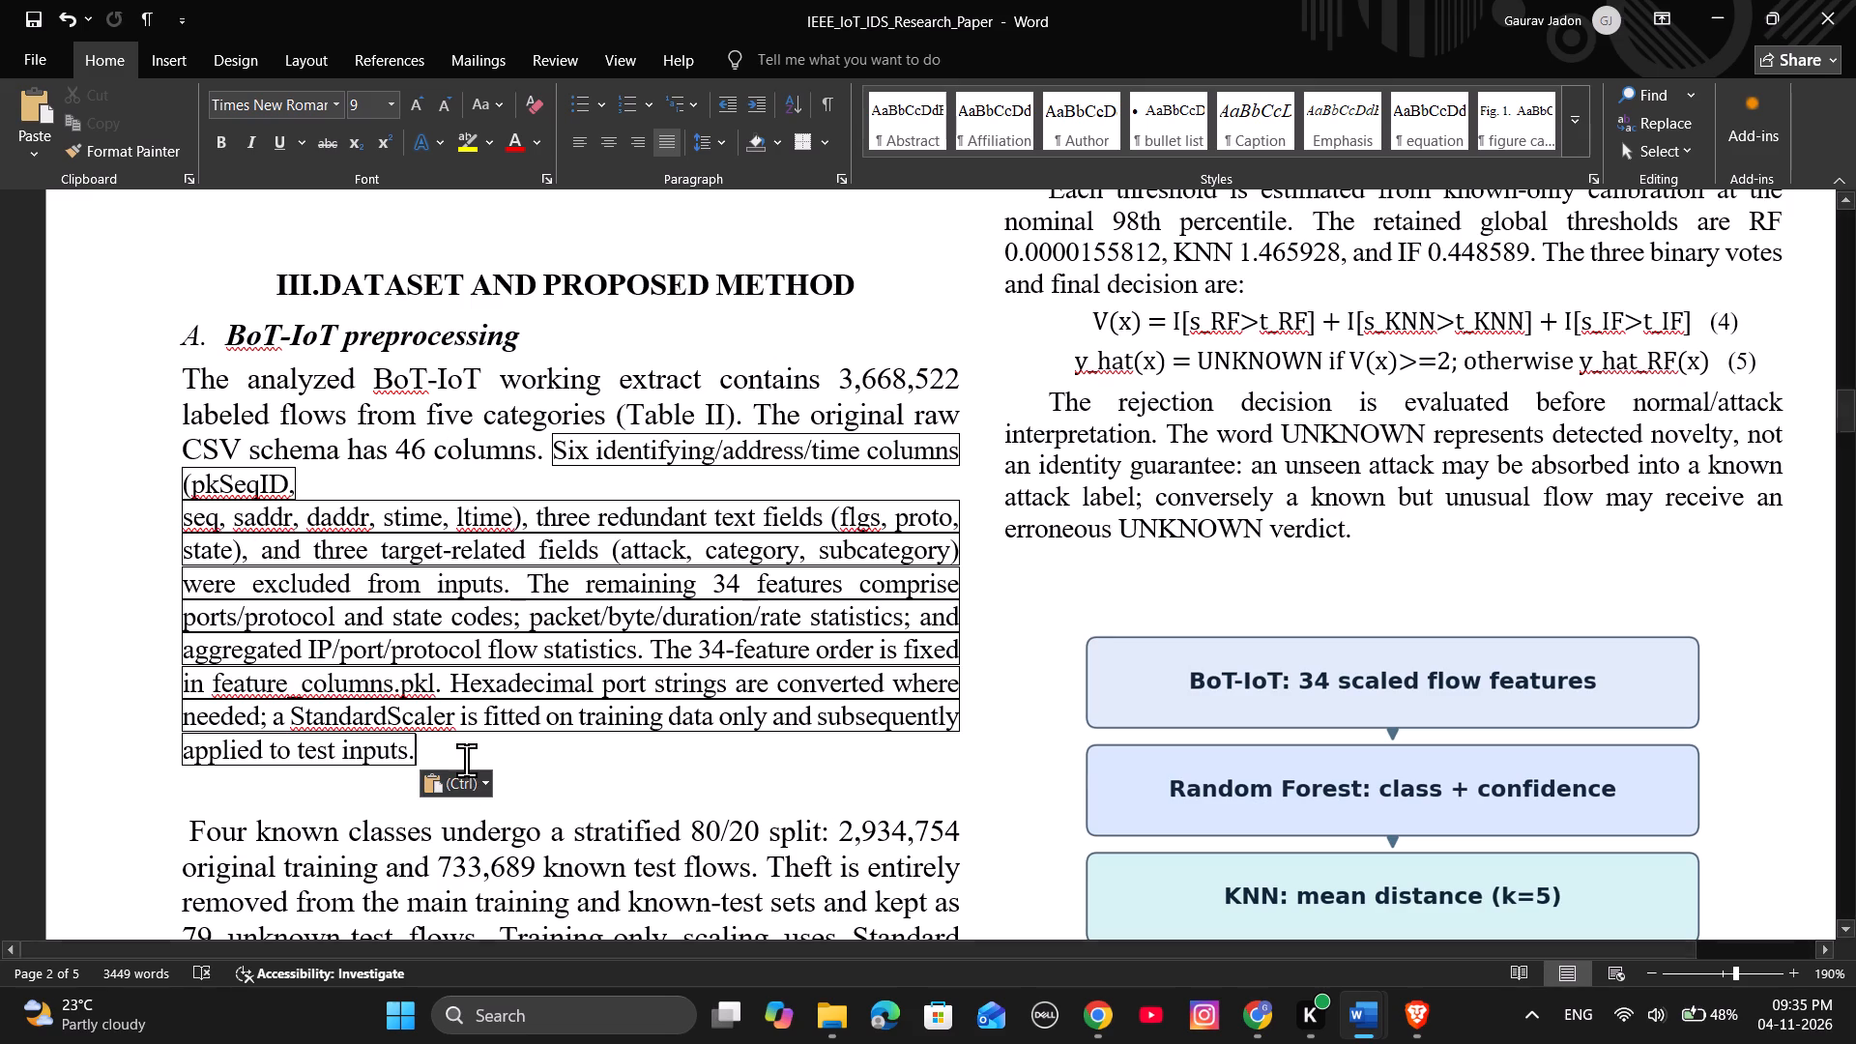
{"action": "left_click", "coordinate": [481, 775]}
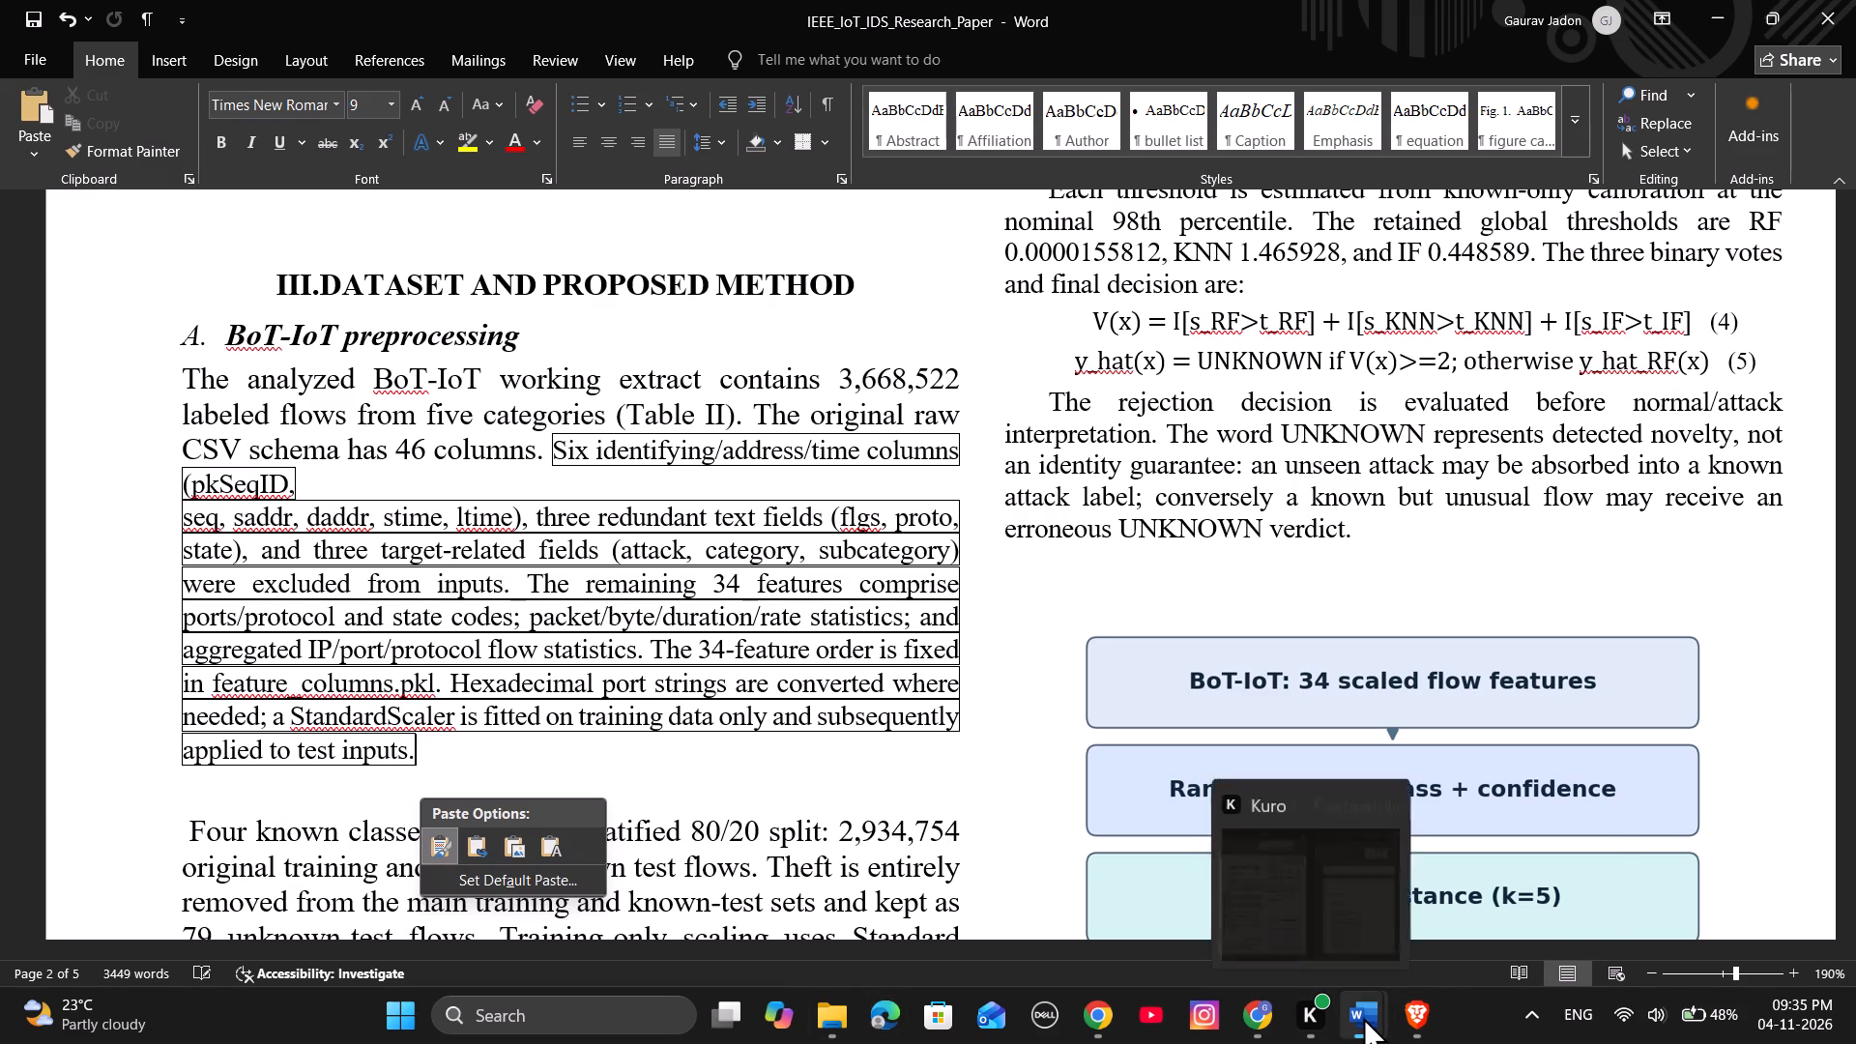
Check the start of the paper document, return to IEEE_IoT_IDS_Research_Paper, and undo the last paste of the passage after "46 columns.".
{"action": "left_click", "coordinate": [1436, 938]}
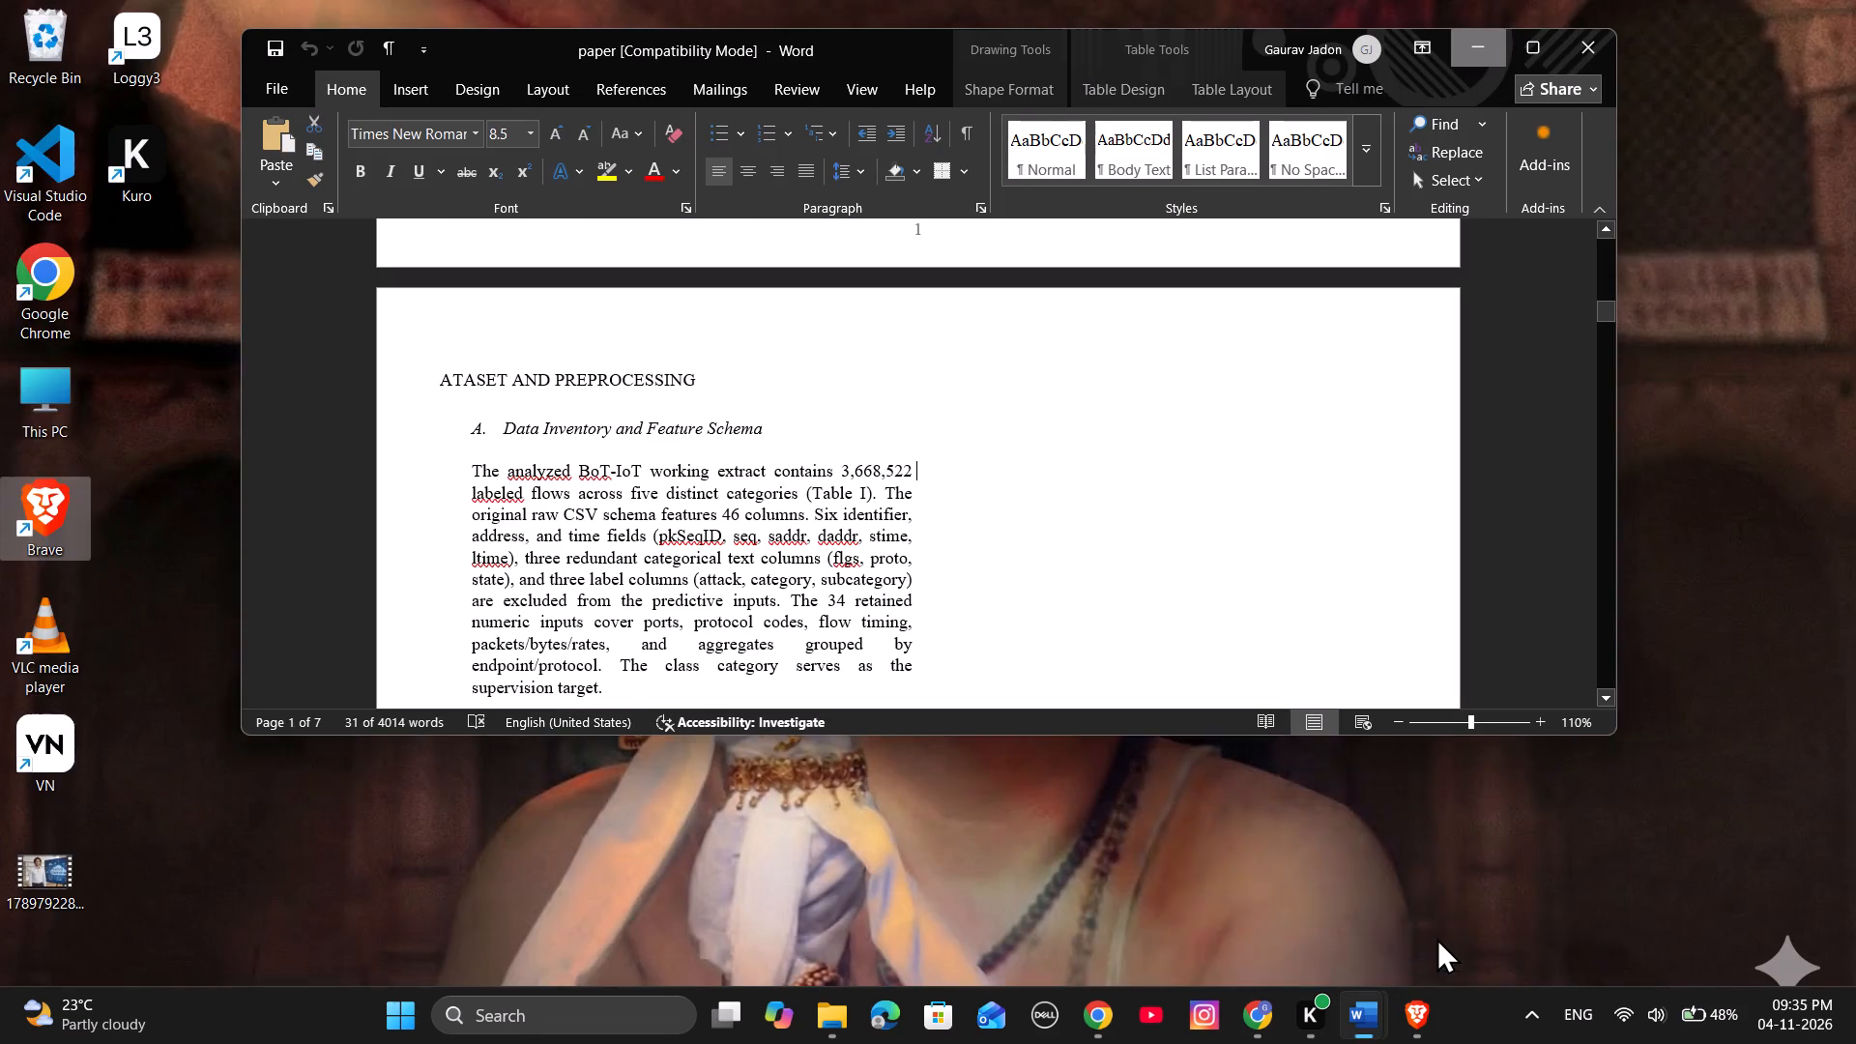
{"action": "scroll", "coordinate": [1000, 527], "scroll_direction": "up", "scroll_amount": 1}
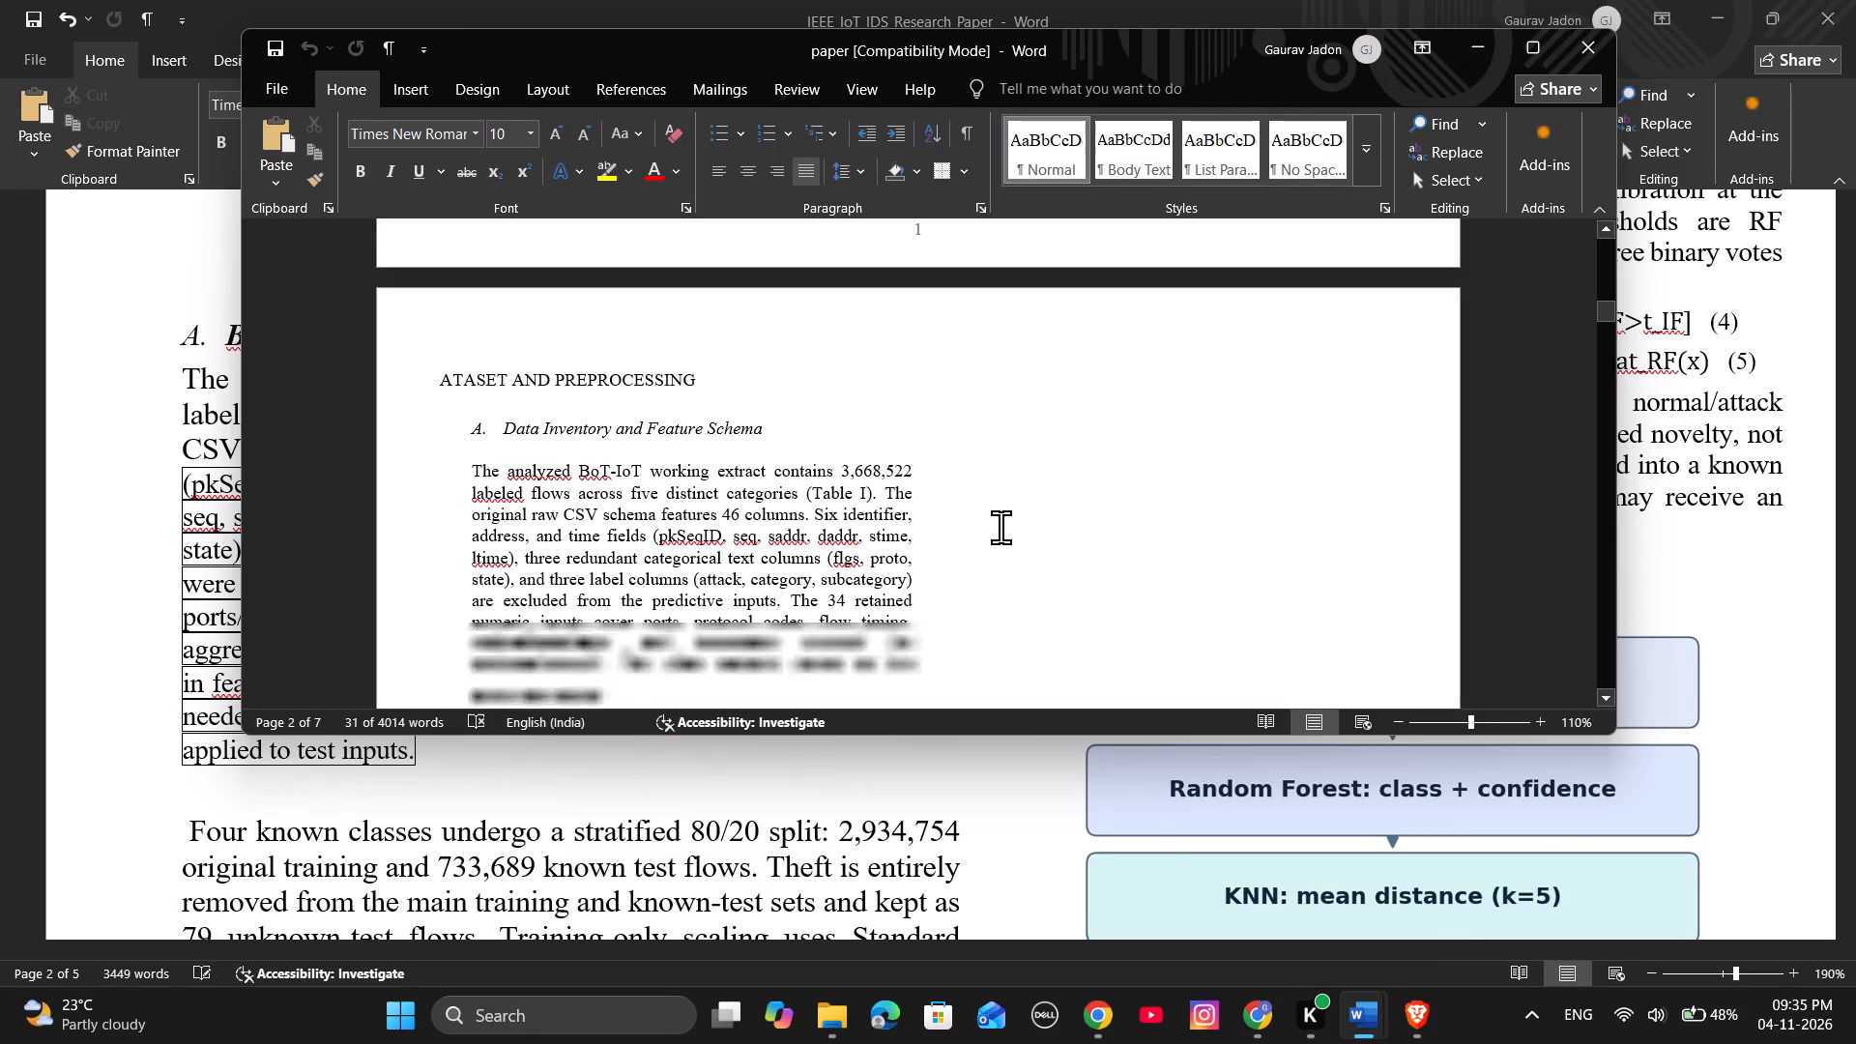
{"action": "scroll", "coordinate": [1000, 527], "scroll_direction": "up", "scroll_amount": 1}
{"action": "left_click", "coordinate": [1465, 36]}
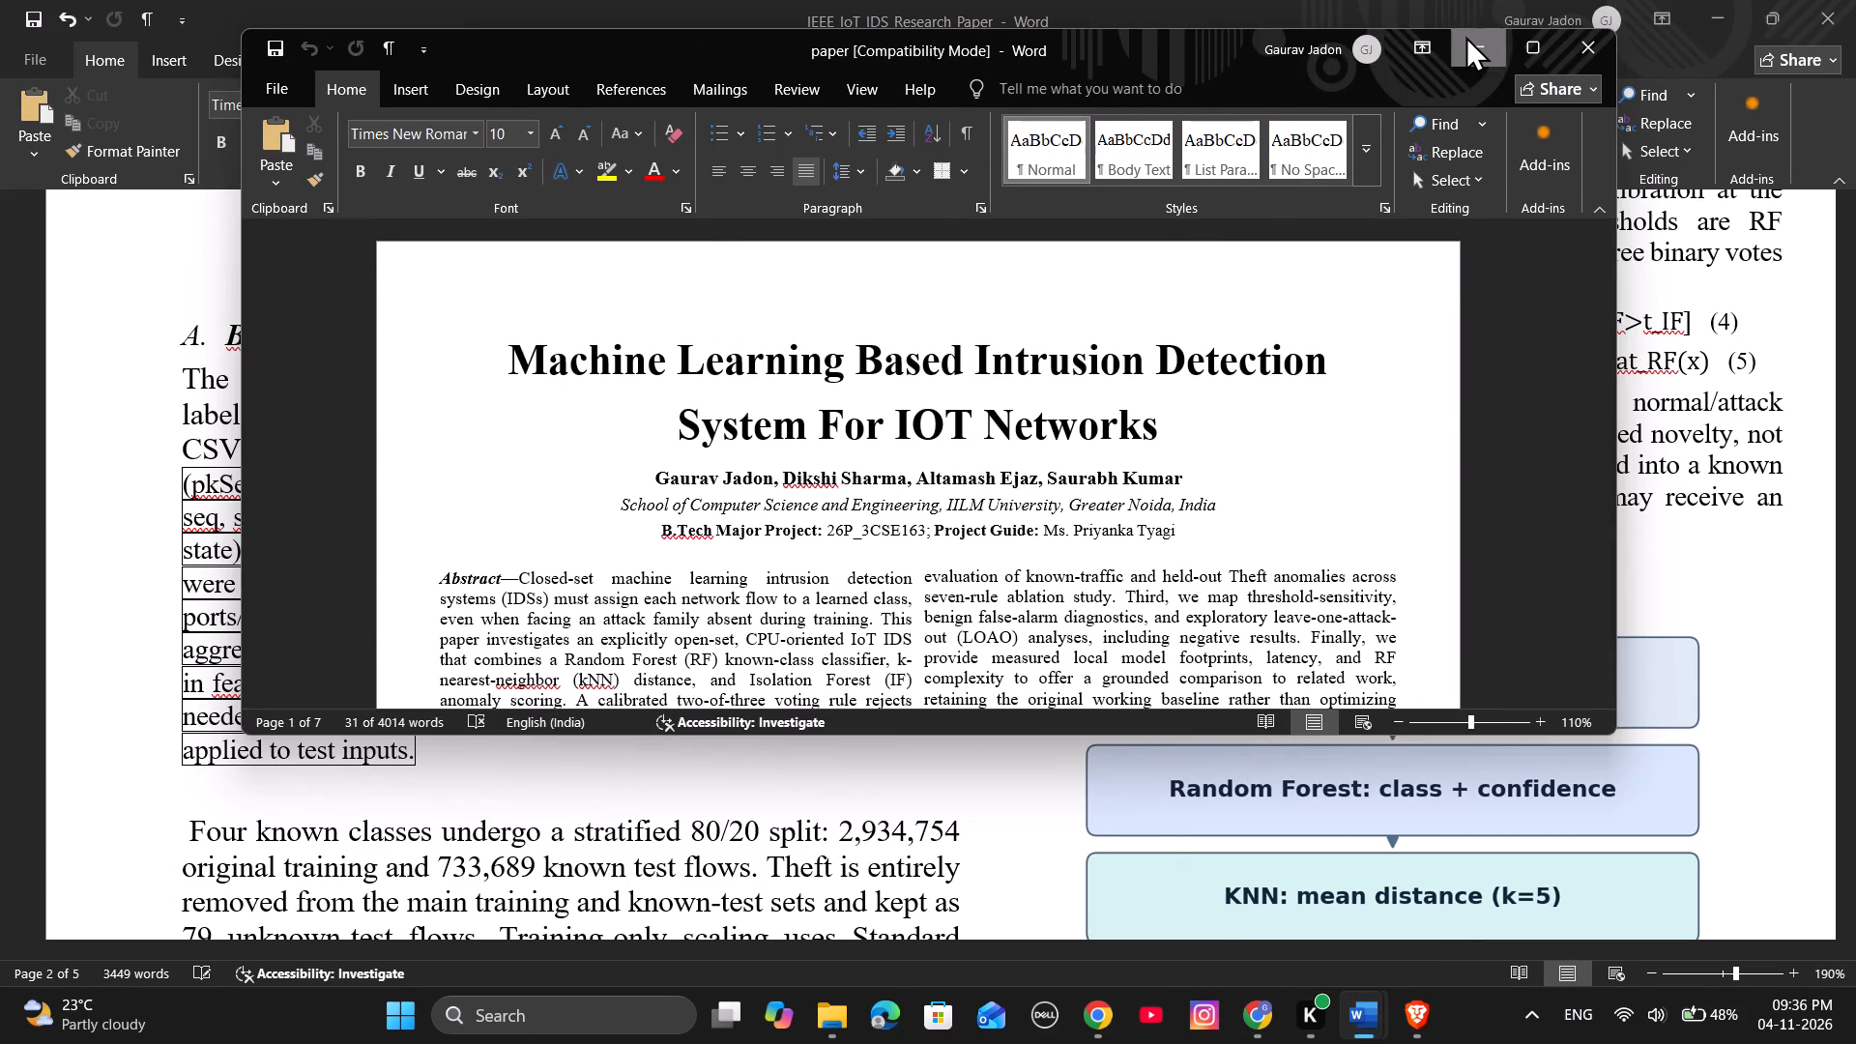
{"action": "left_click", "coordinate": [376, 697]}
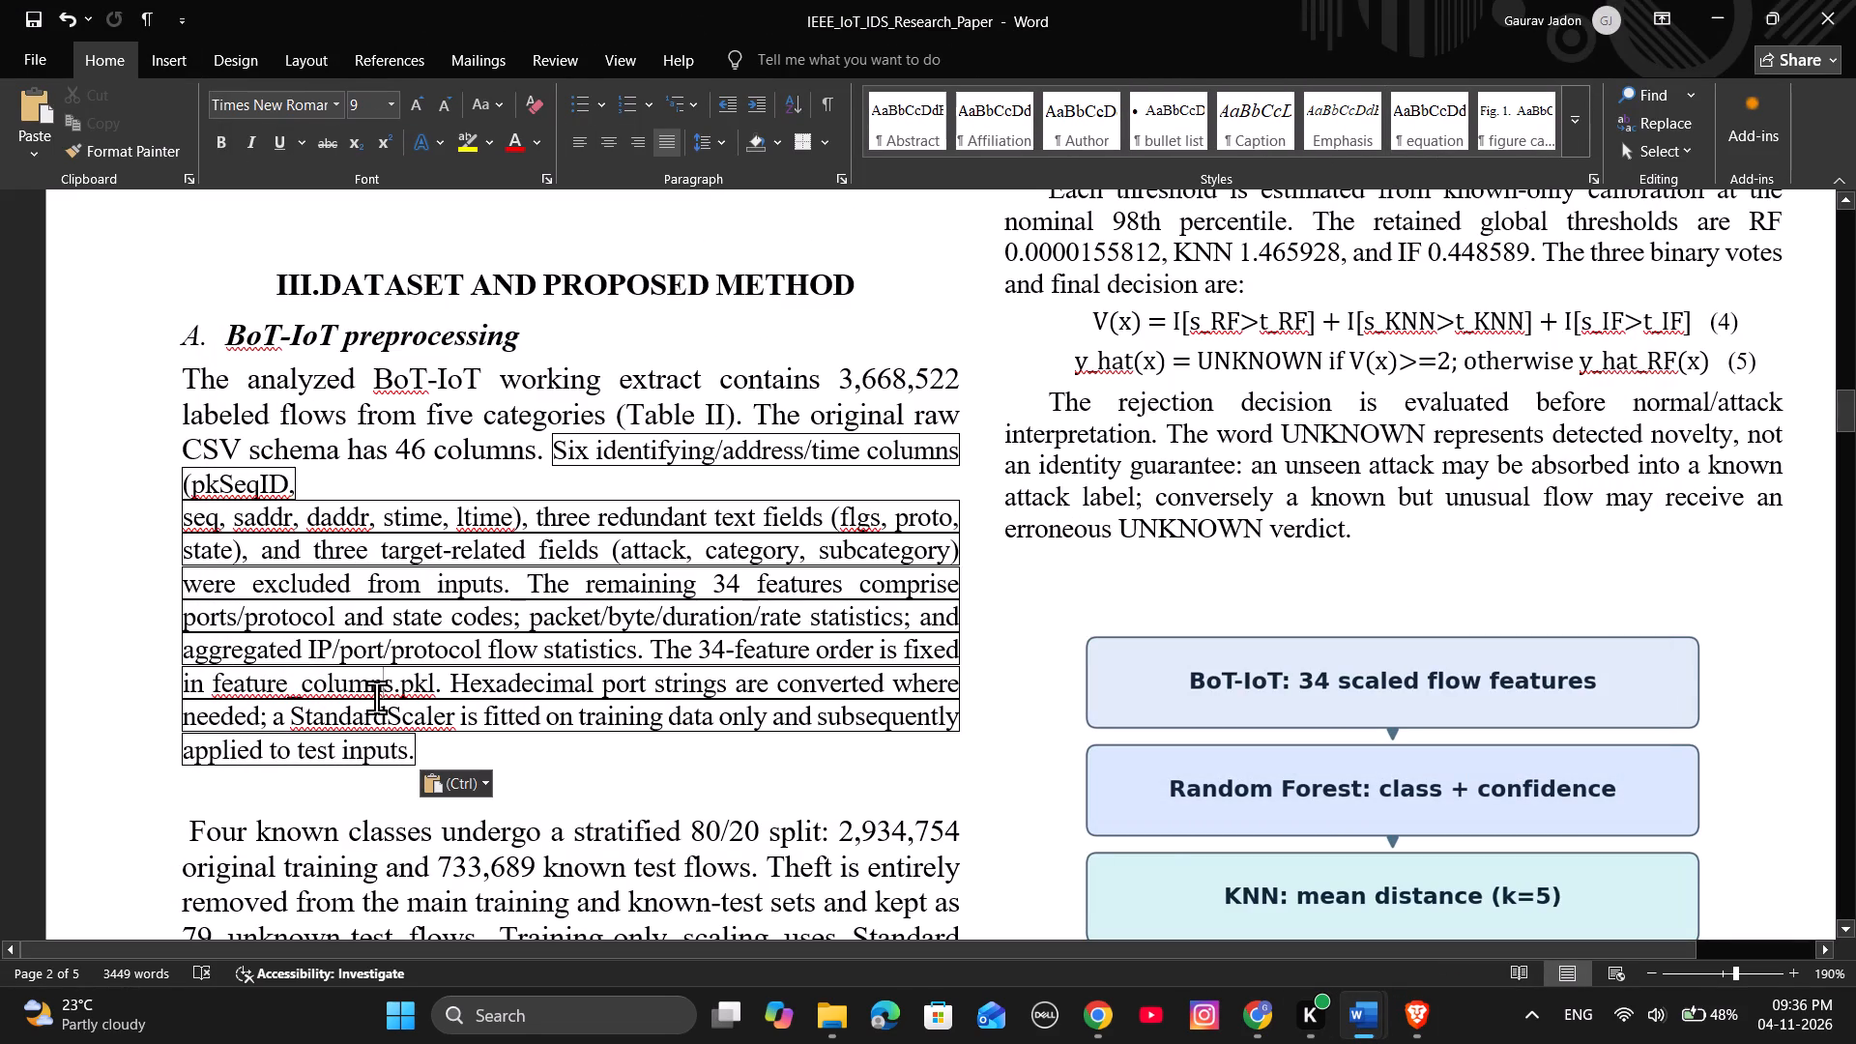
{"action": "key", "text": "ctrl+z"}
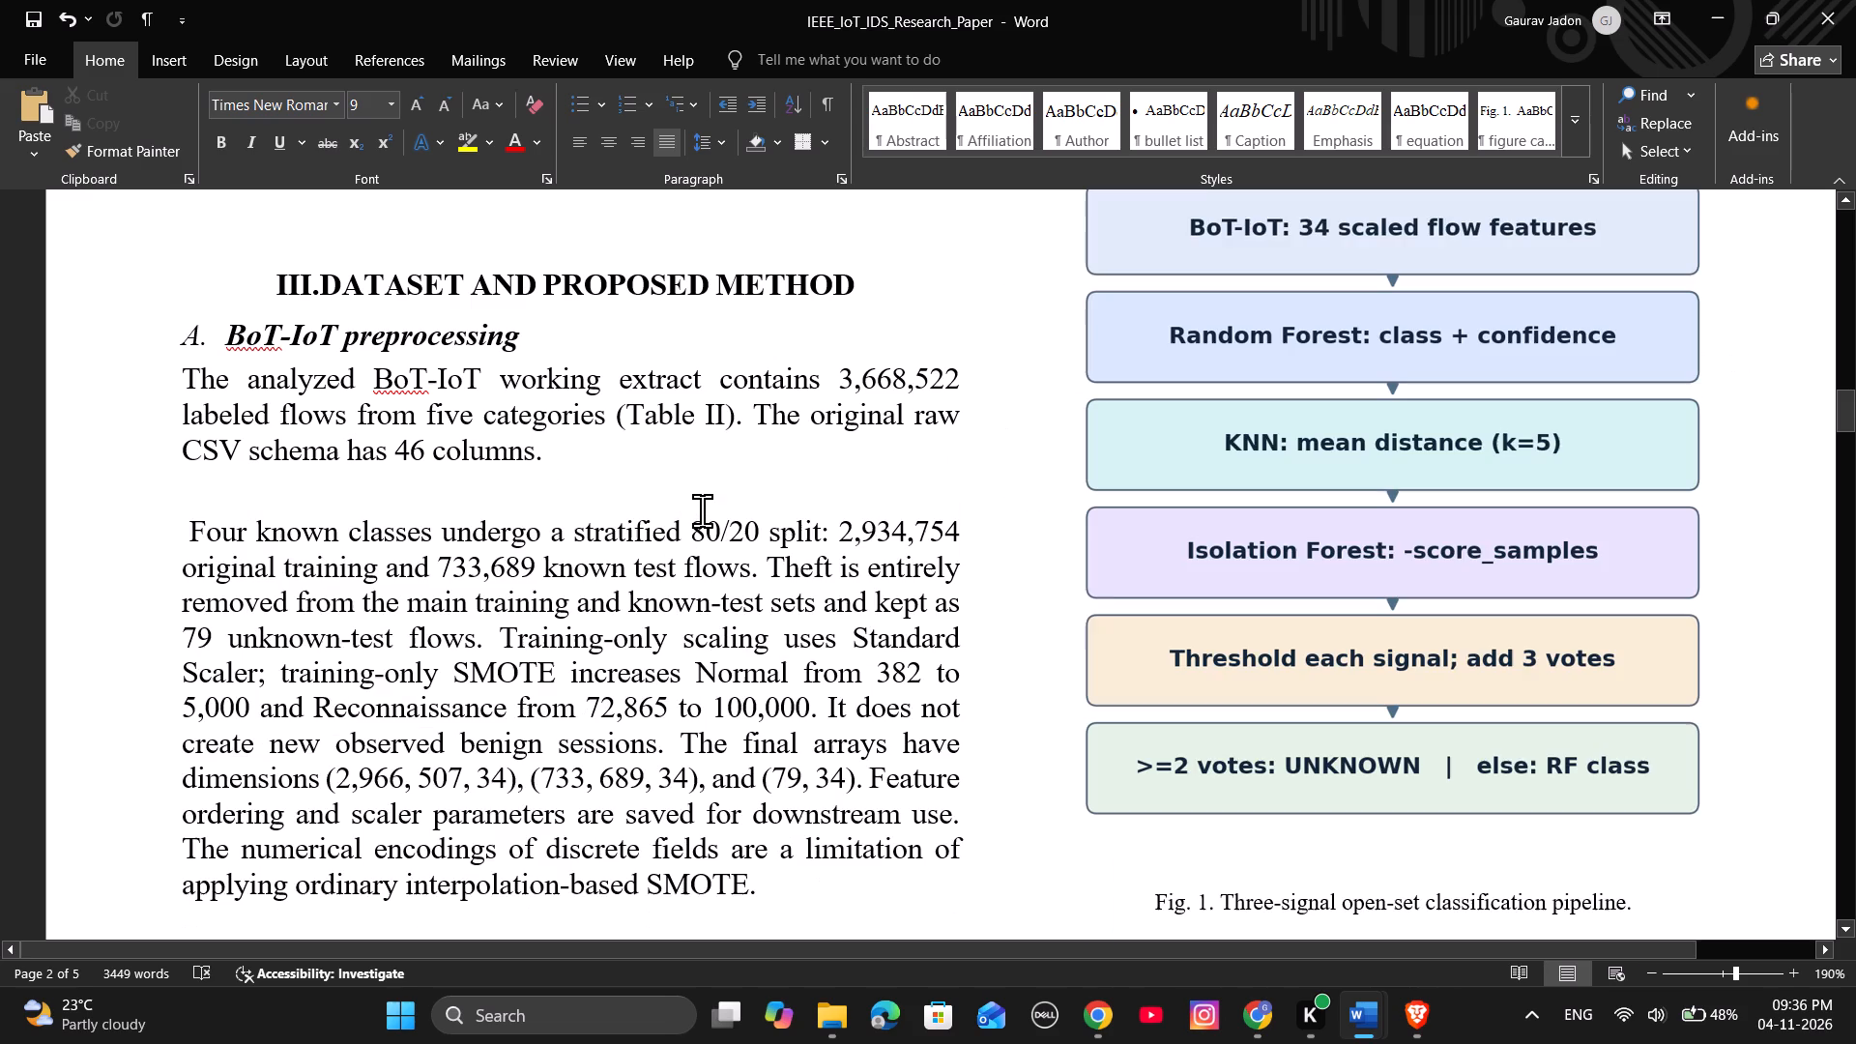
{"action": "left_click", "coordinate": [702, 510]}
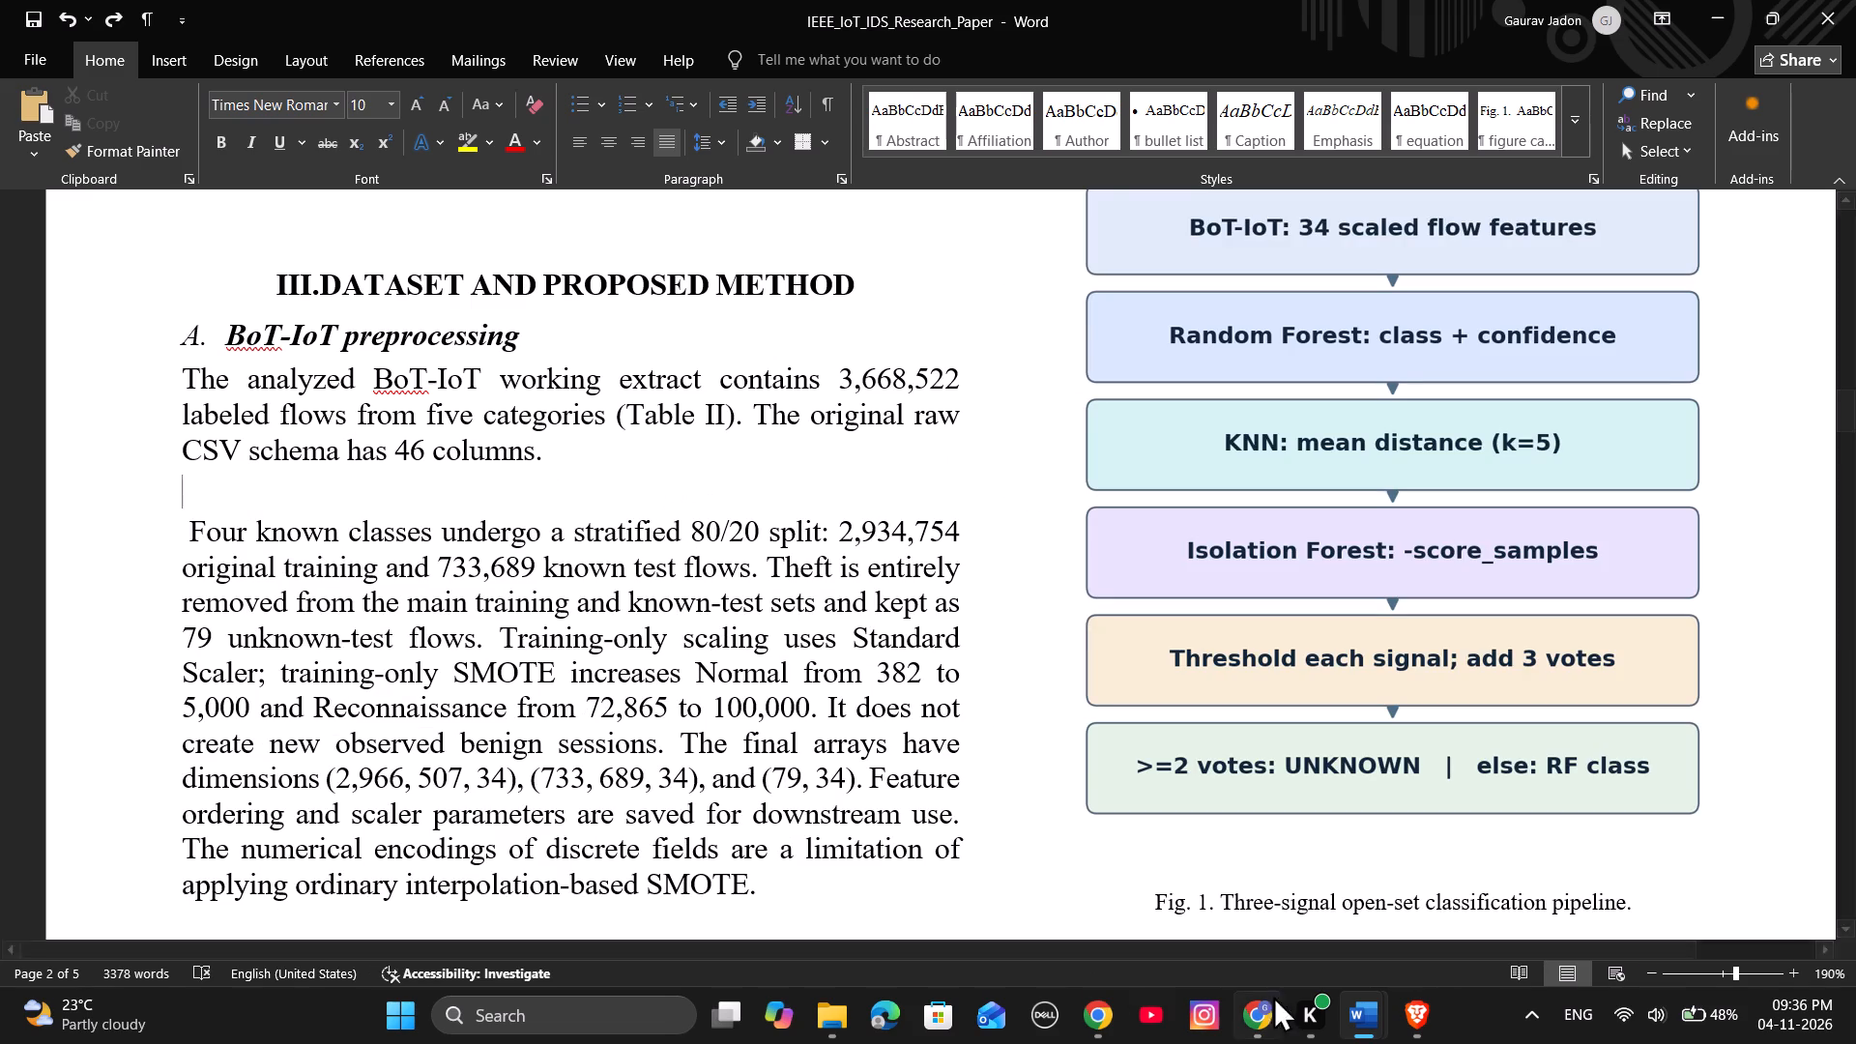
In the paper document, add two blank lines below the B.Tech Major Project line and paste the copied passage there with Merge Formatting.
{"action": "left_click", "coordinate": [1444, 956]}
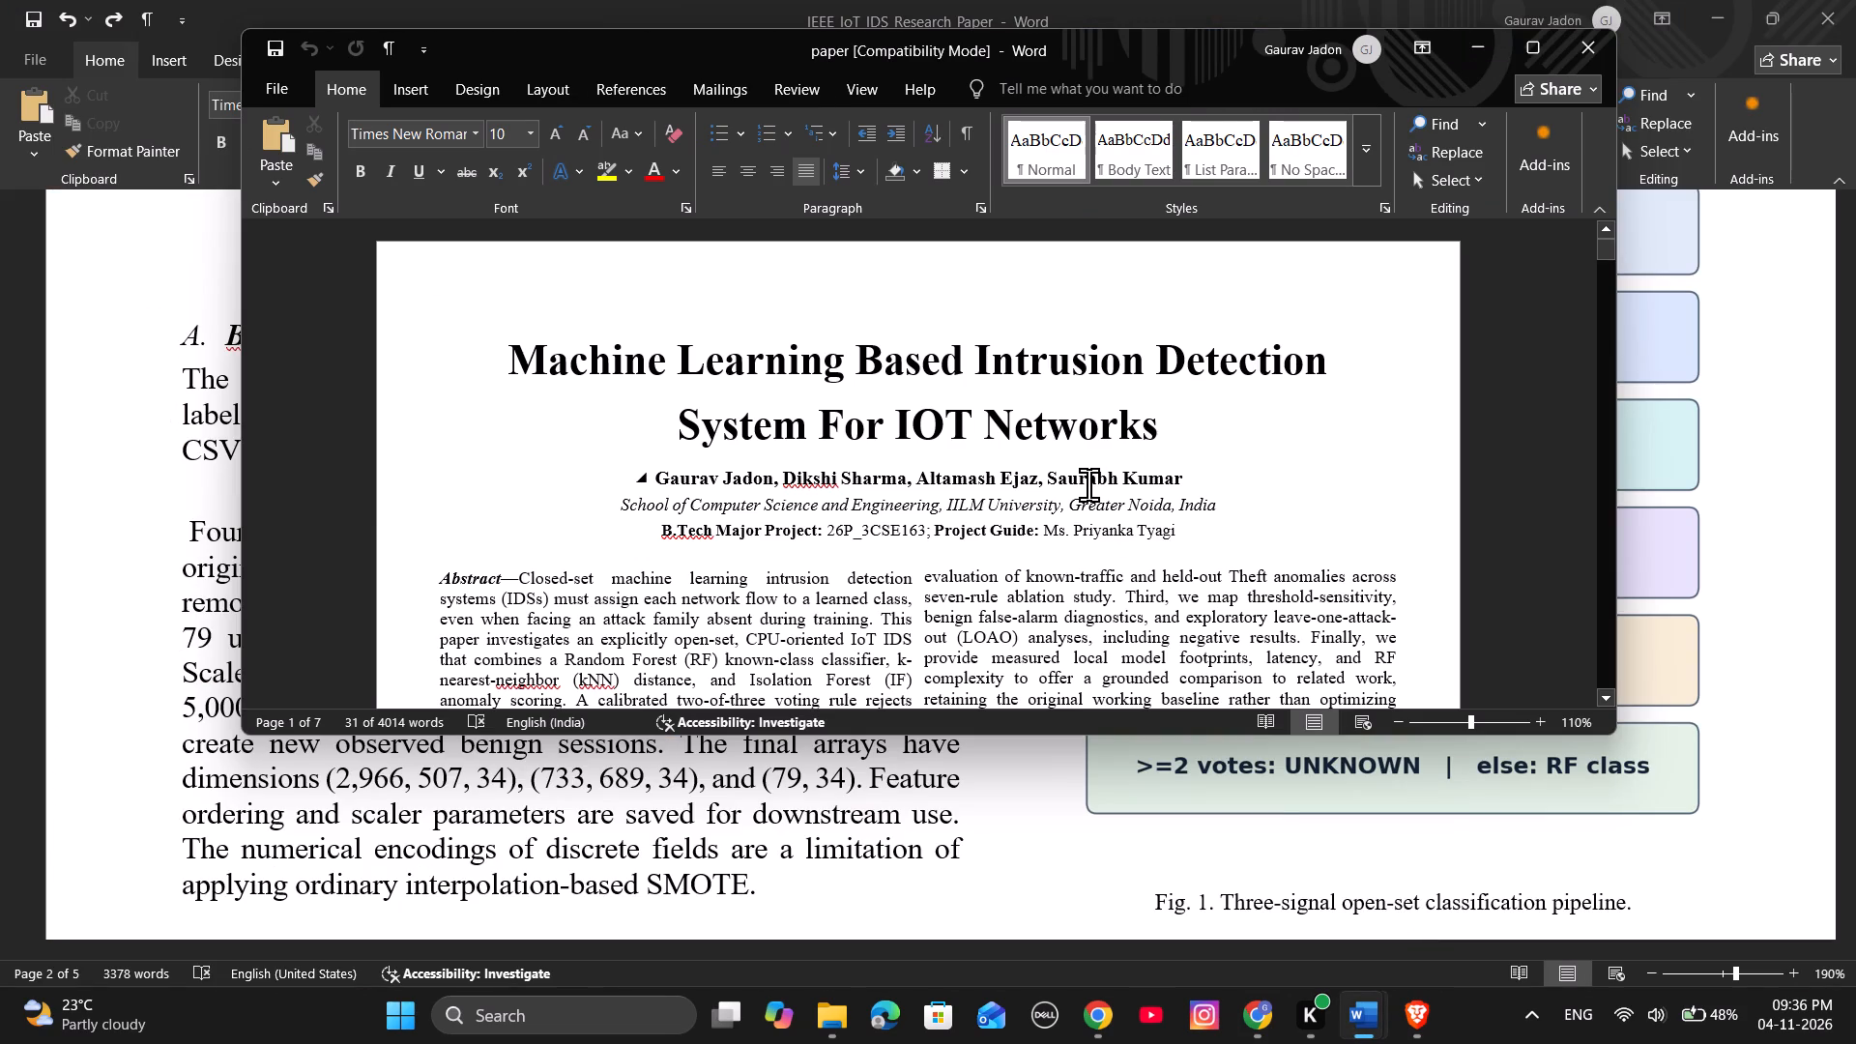
{"action": "left_click", "coordinate": [1271, 531]}
{"action": "key", "text": "Return"}
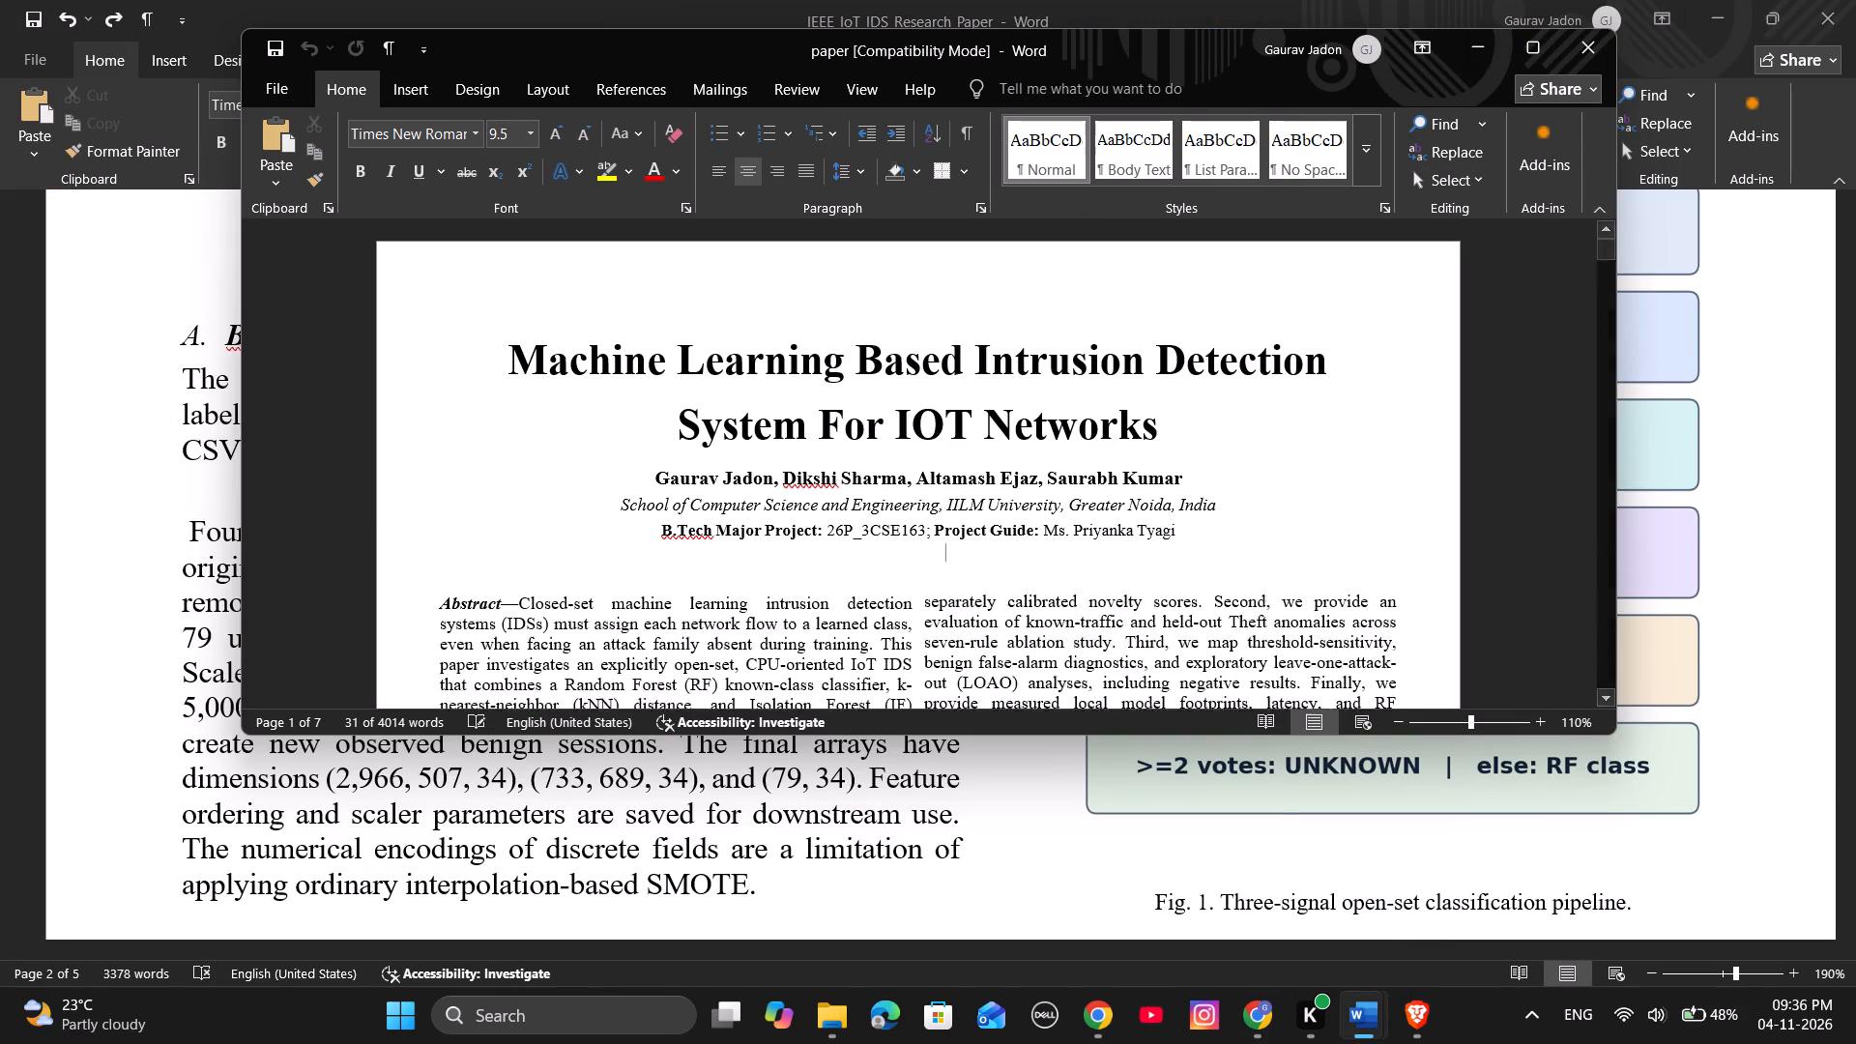
{"action": "key", "text": "Return"}
{"action": "key", "text": "ctrl+v"}
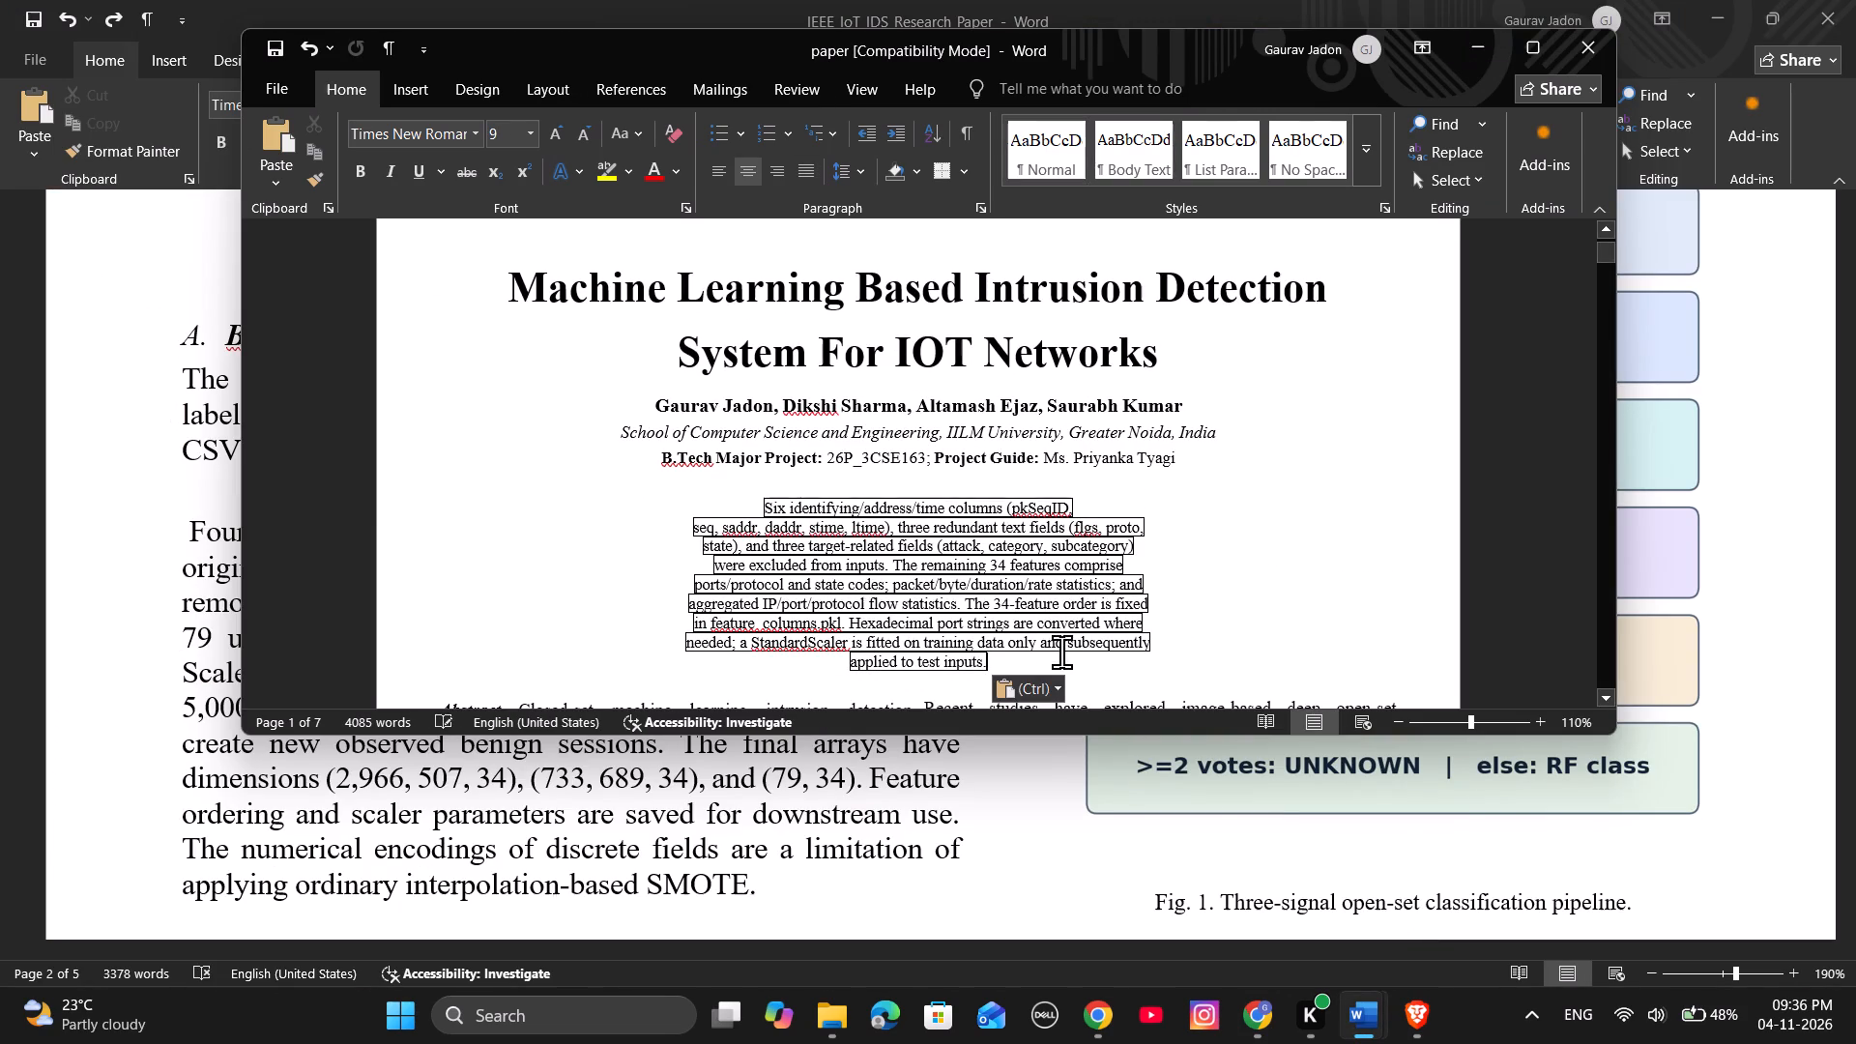
{"action": "left_click", "coordinate": [1037, 690]}
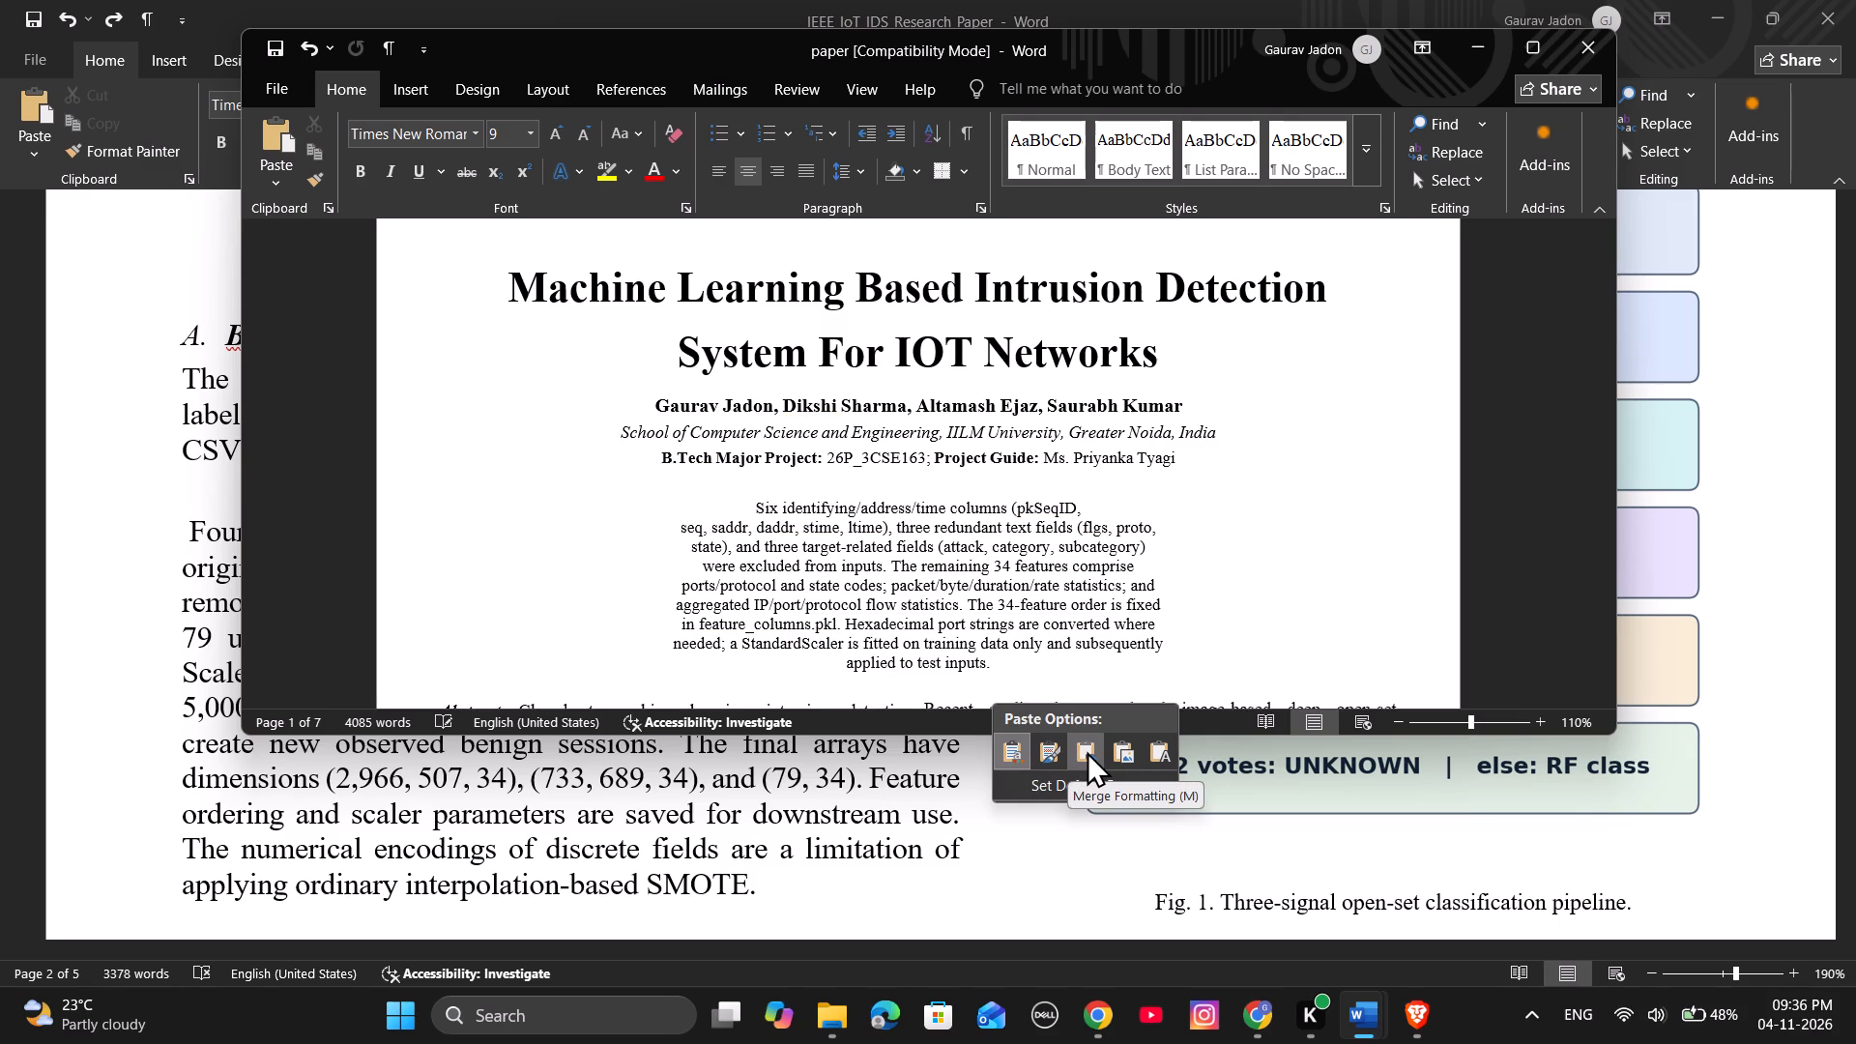
{"action": "left_click", "coordinate": [1087, 751]}
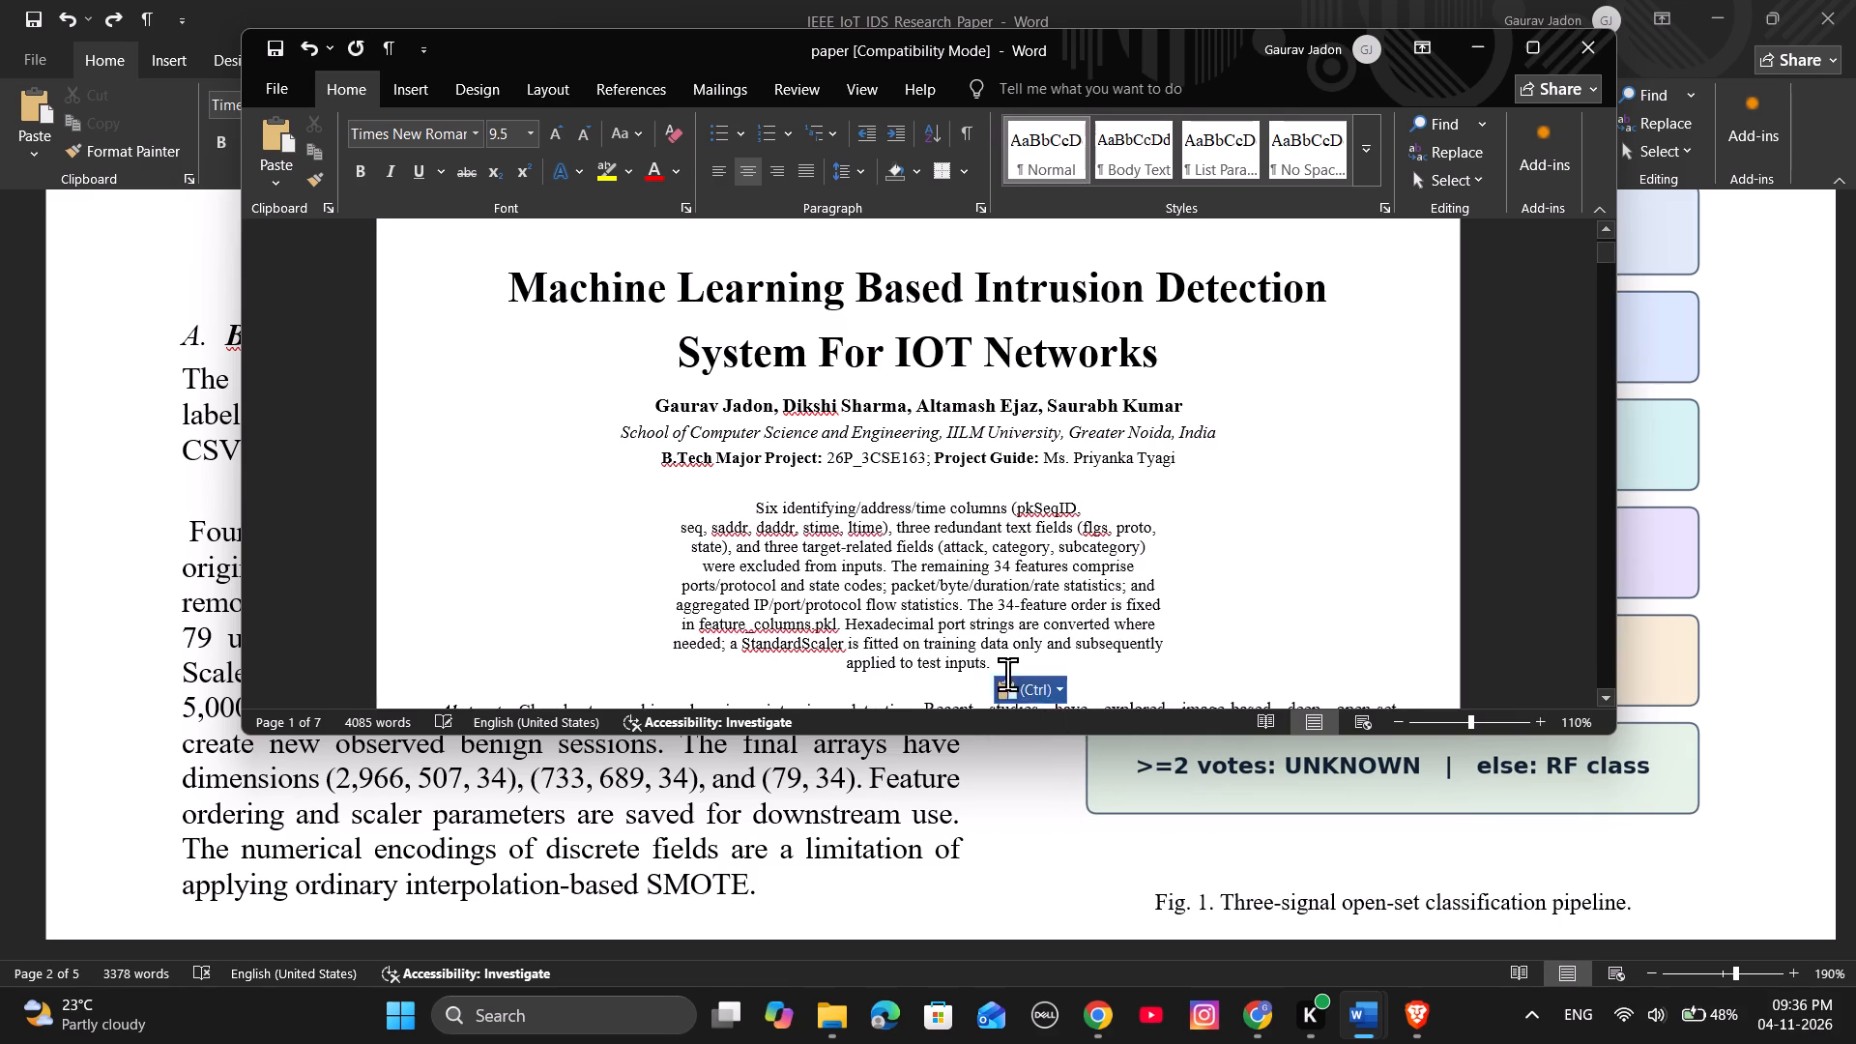
{"action": "left_click", "coordinate": [1054, 694]}
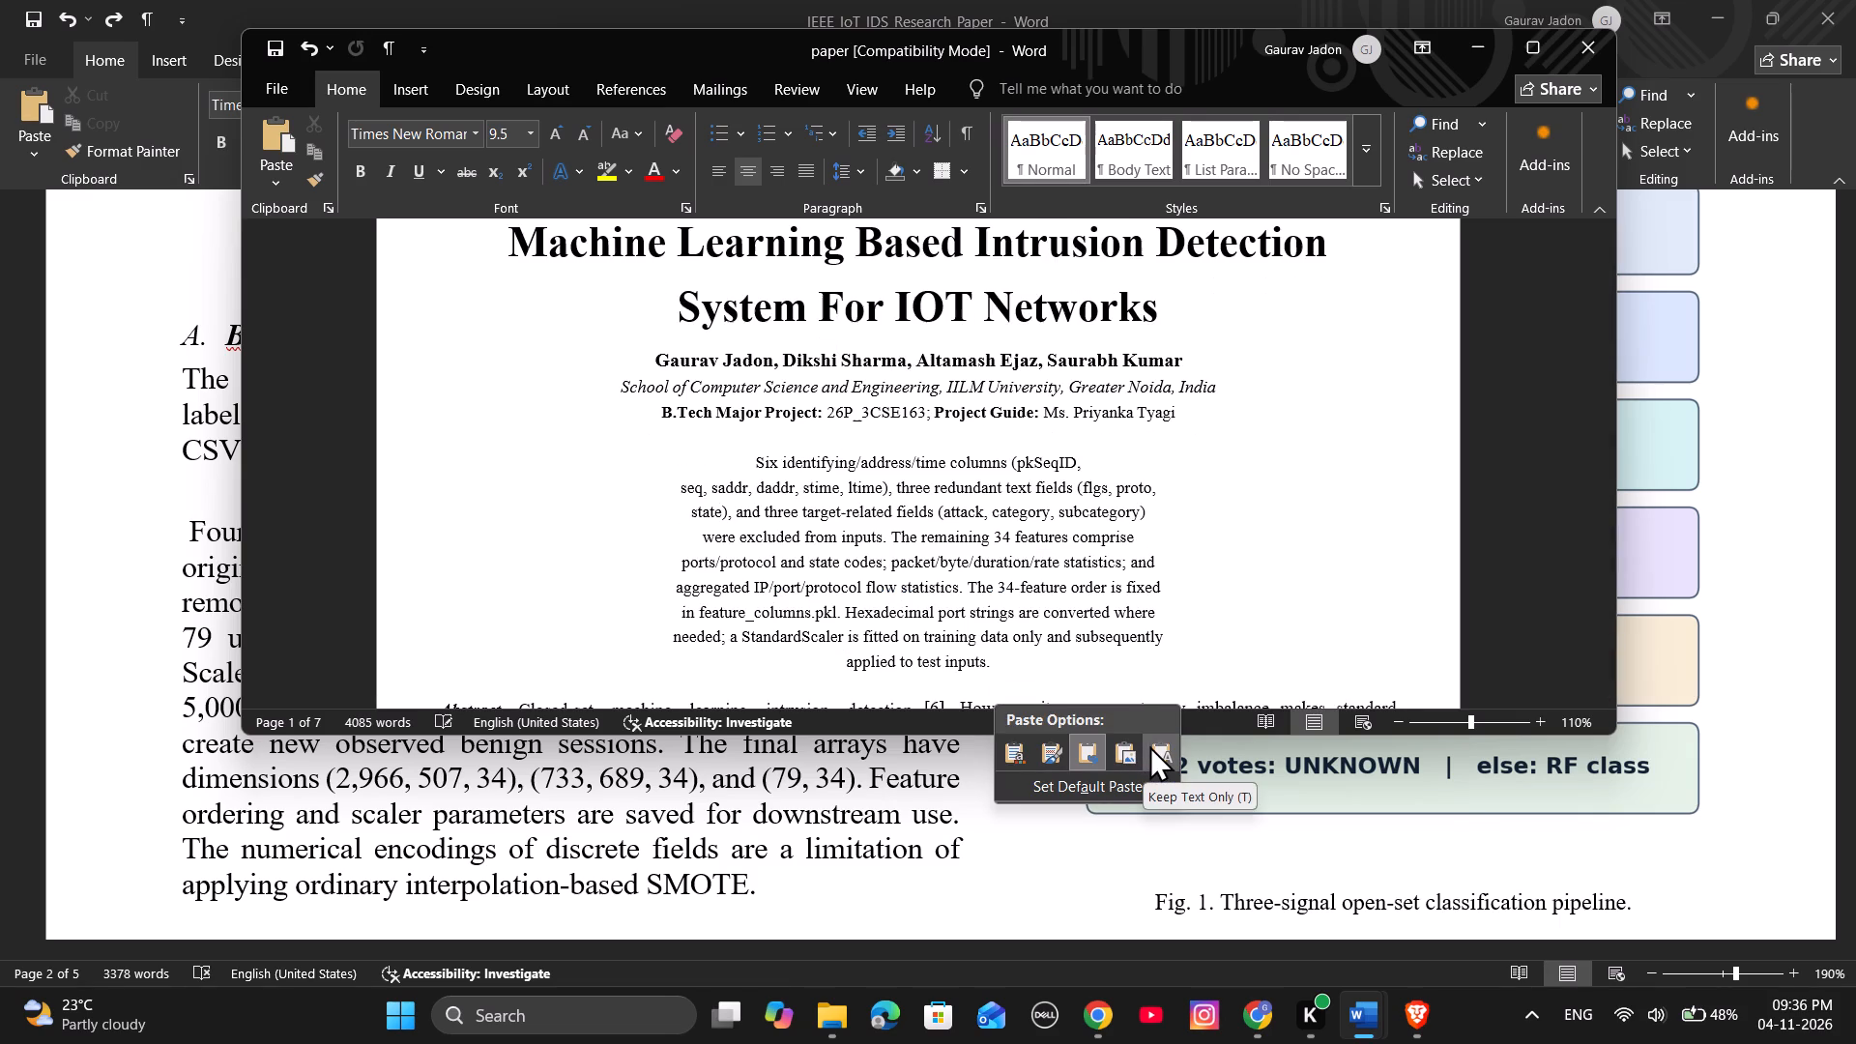
{"action": "left_click", "coordinate": [1097, 747]}
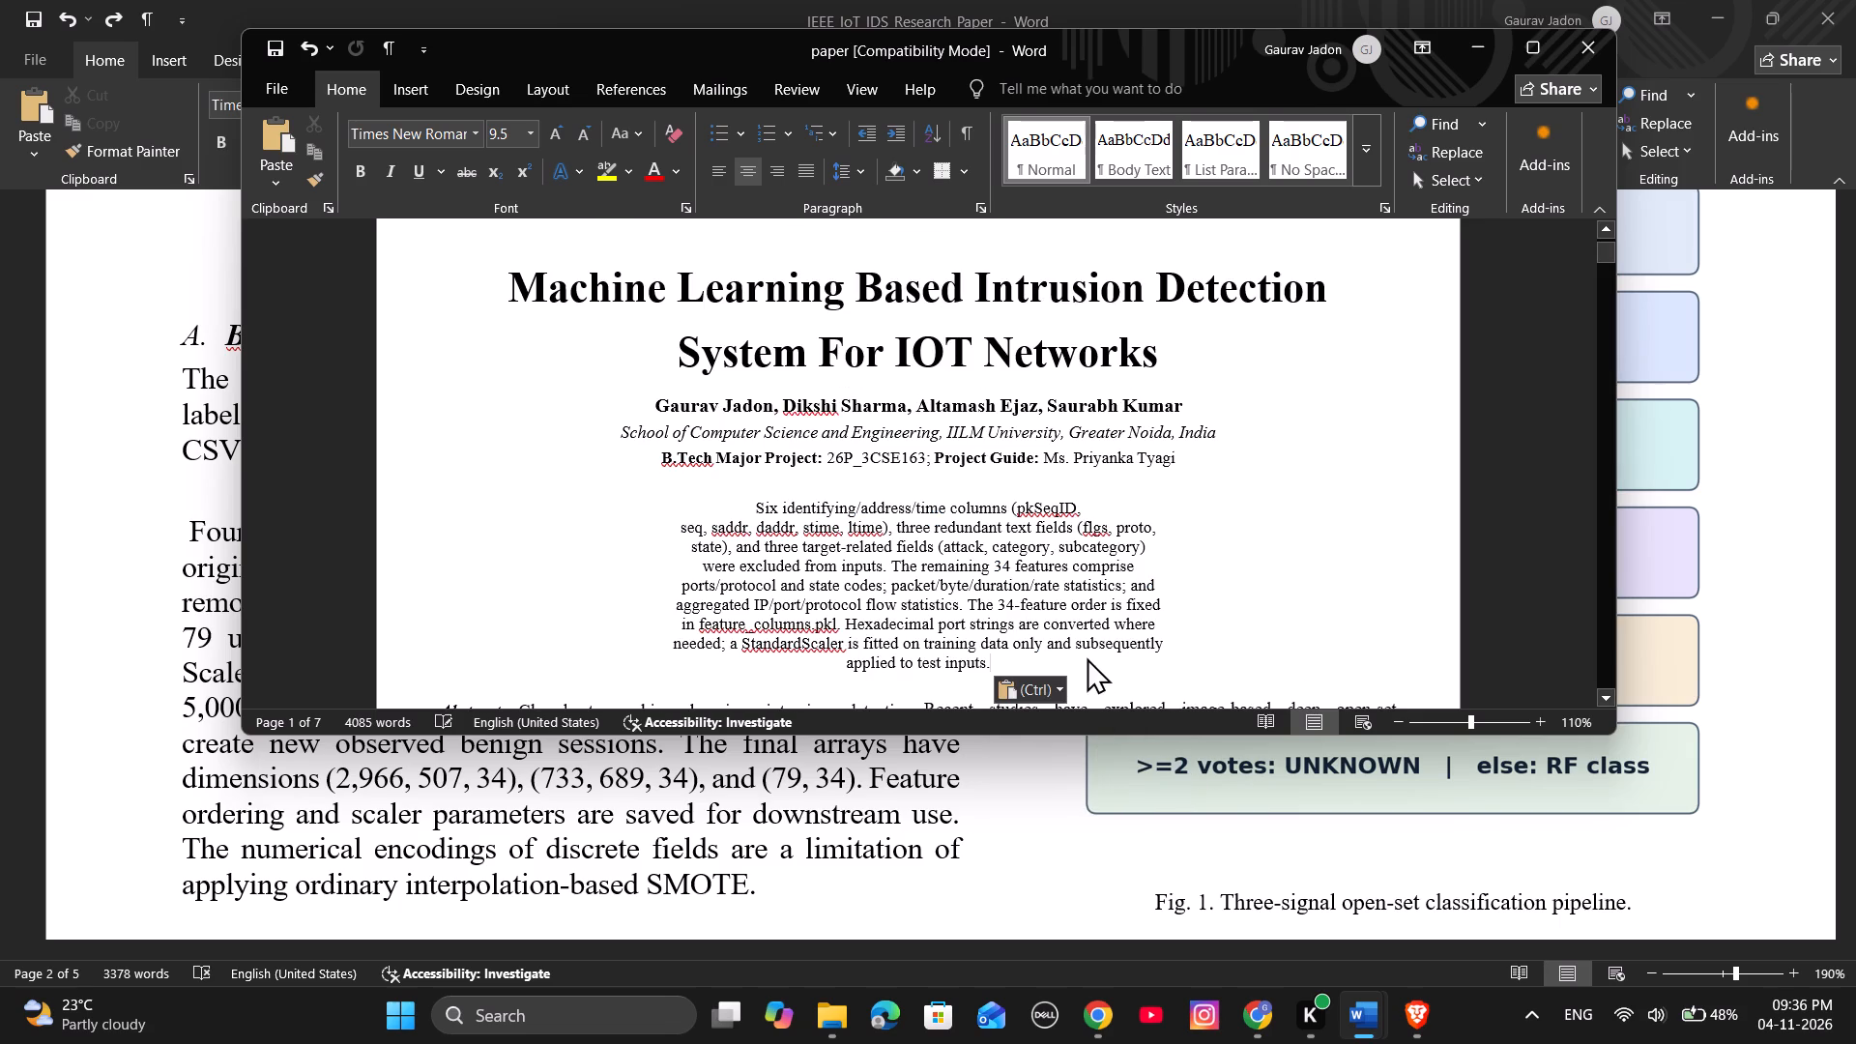
Copy the merged-format passage from "Six identifying/address/time columns" through "applied to test inputs." in the paper document.
{"action": "left_click", "coordinate": [1087, 657]}
{"action": "left_click_drag", "start_coordinate": [1087, 657], "coordinate": [777, 592]}
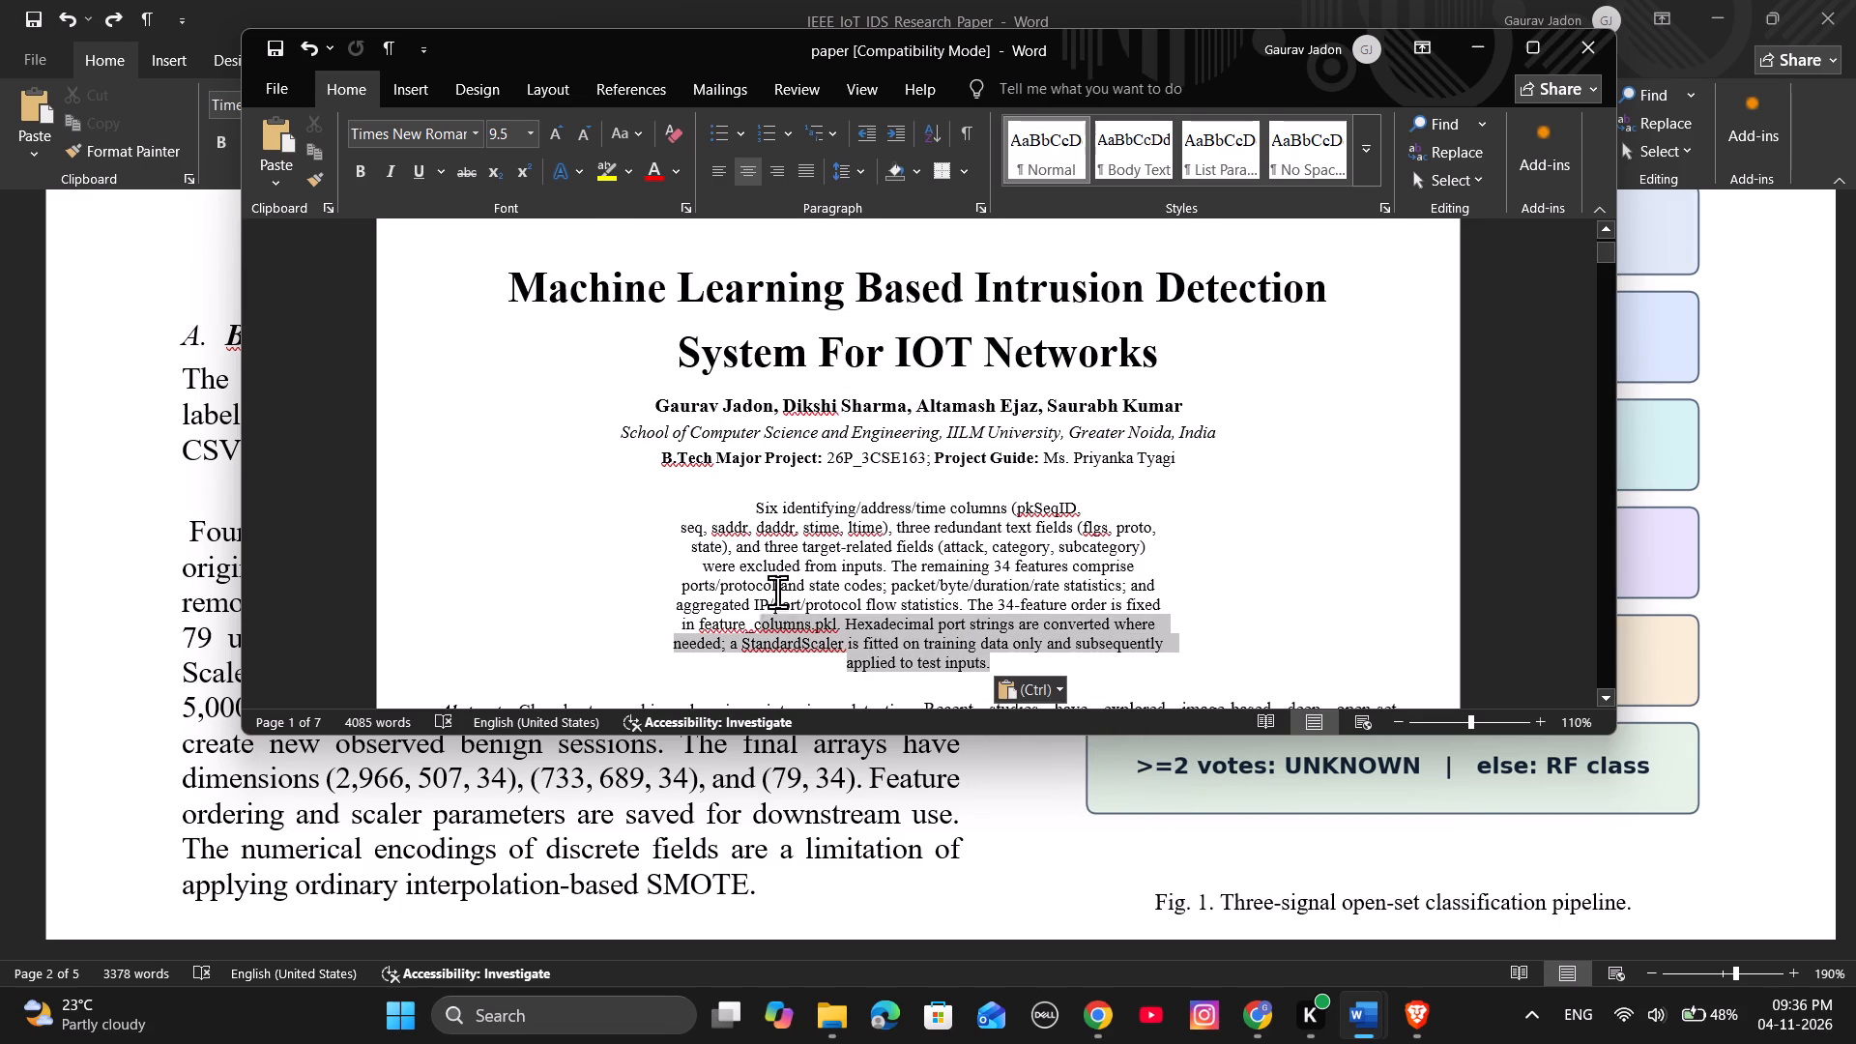
{"action": "left_click_drag", "start_coordinate": [777, 592], "coordinate": [734, 511]}
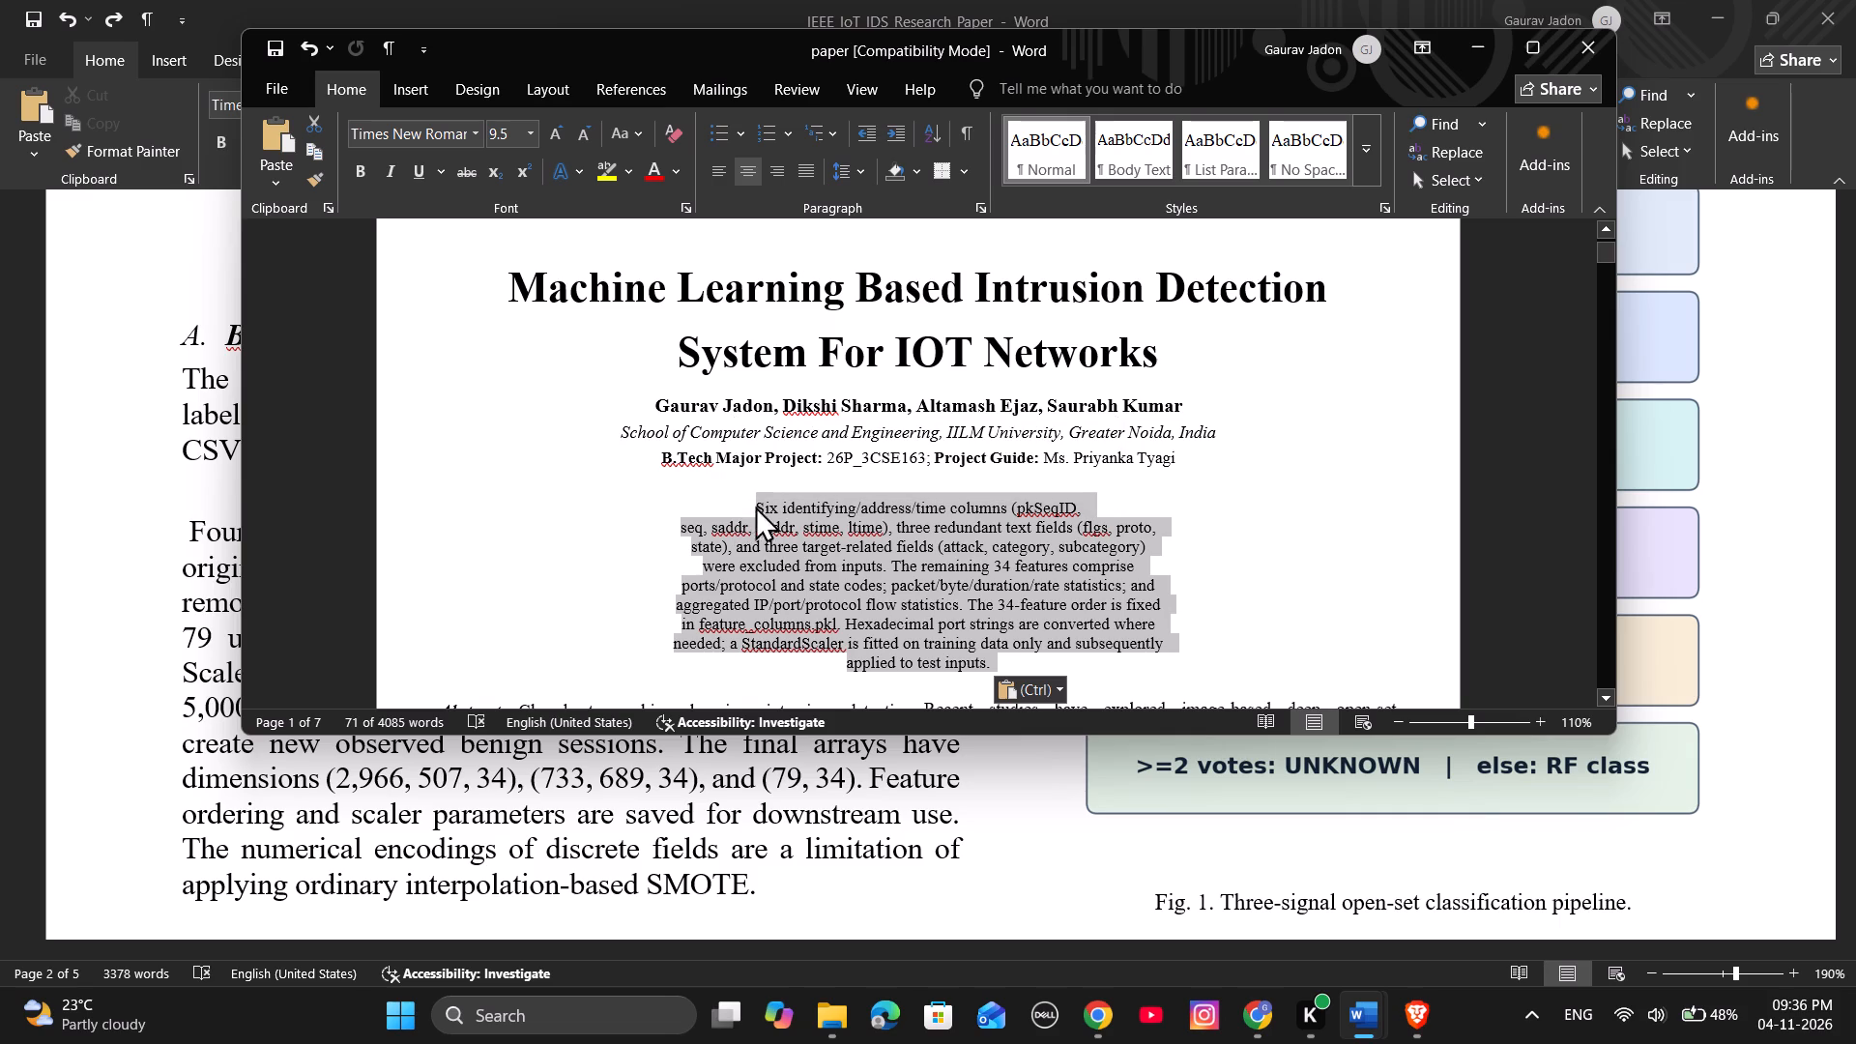
{"action": "key", "text": "ctrl+c"}
Paste the copied passage after "46 columns." in IEEE_IoT_IDS_Research_Paper, choosing a paste option that matches the surrounding justified paragraph.
{"action": "left_click", "coordinate": [102, 492]}
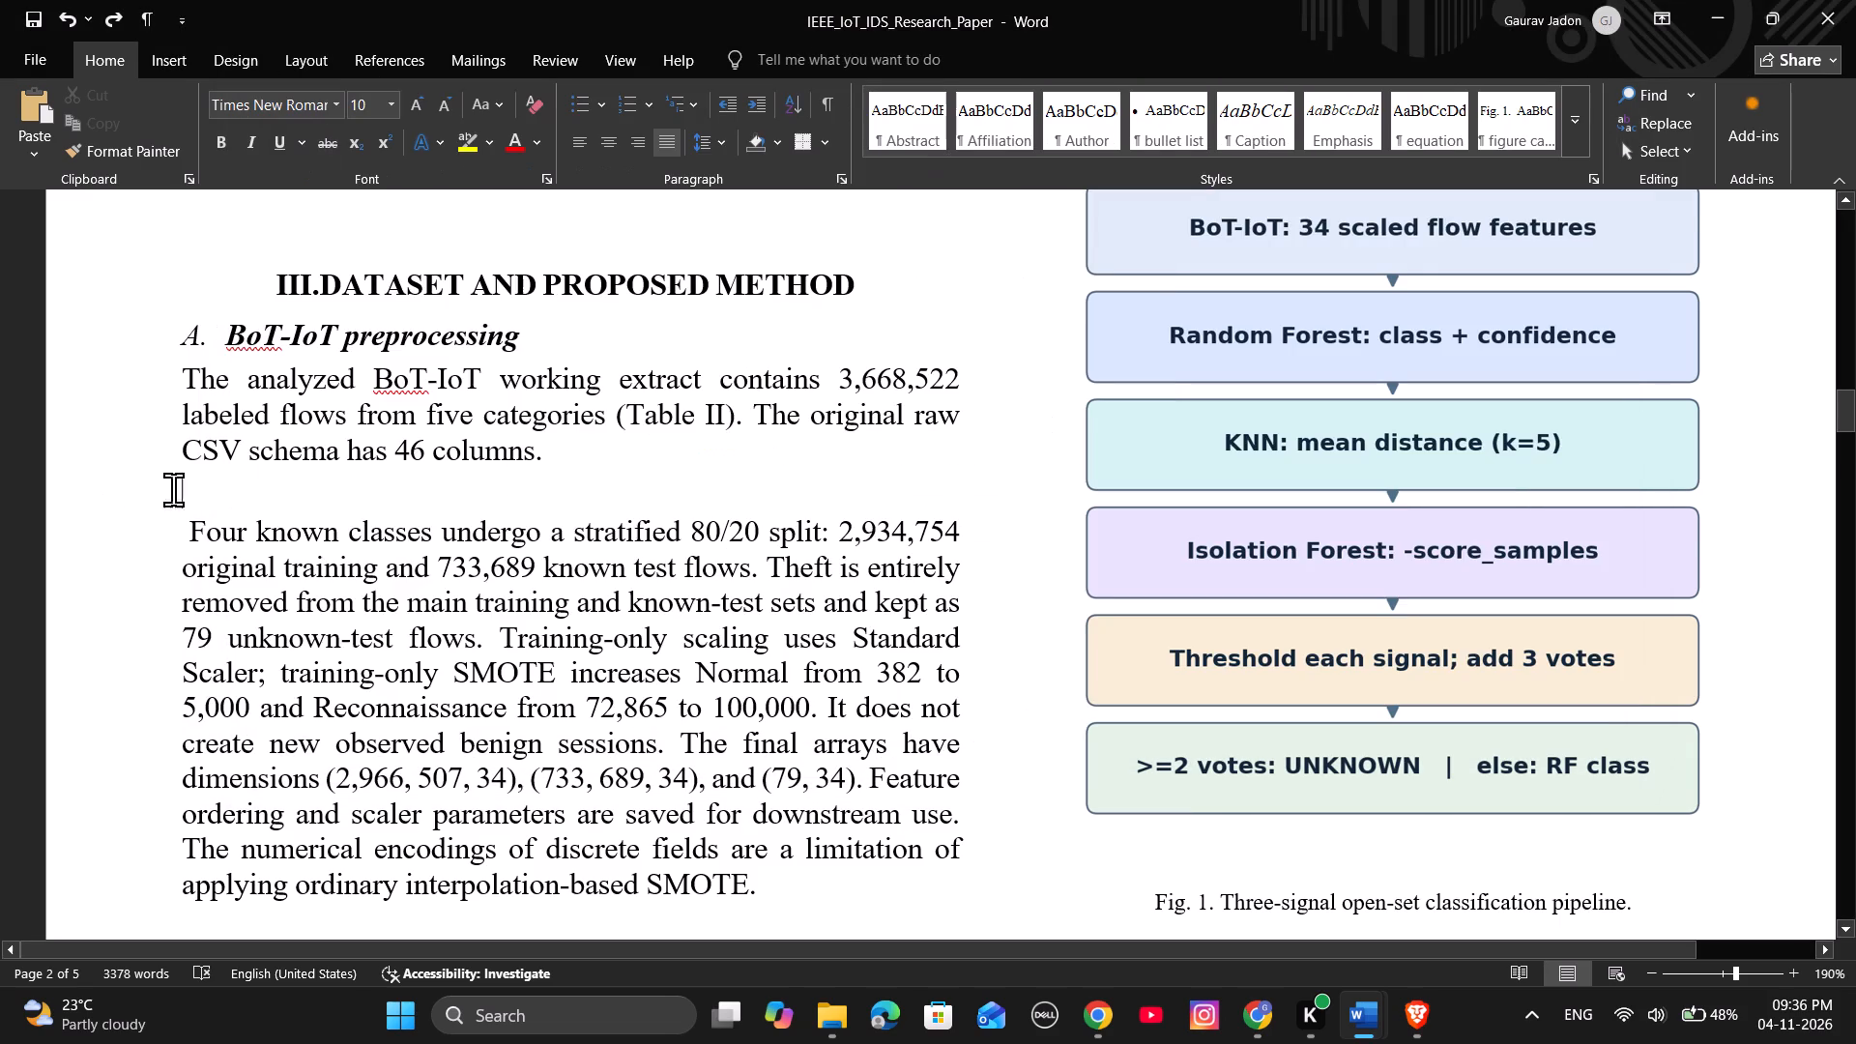
{"action": "left_click", "coordinate": [550, 461]}
{"action": "key", "text": "BackSpace"}
{"action": "key", "text": "ctrl+v"}
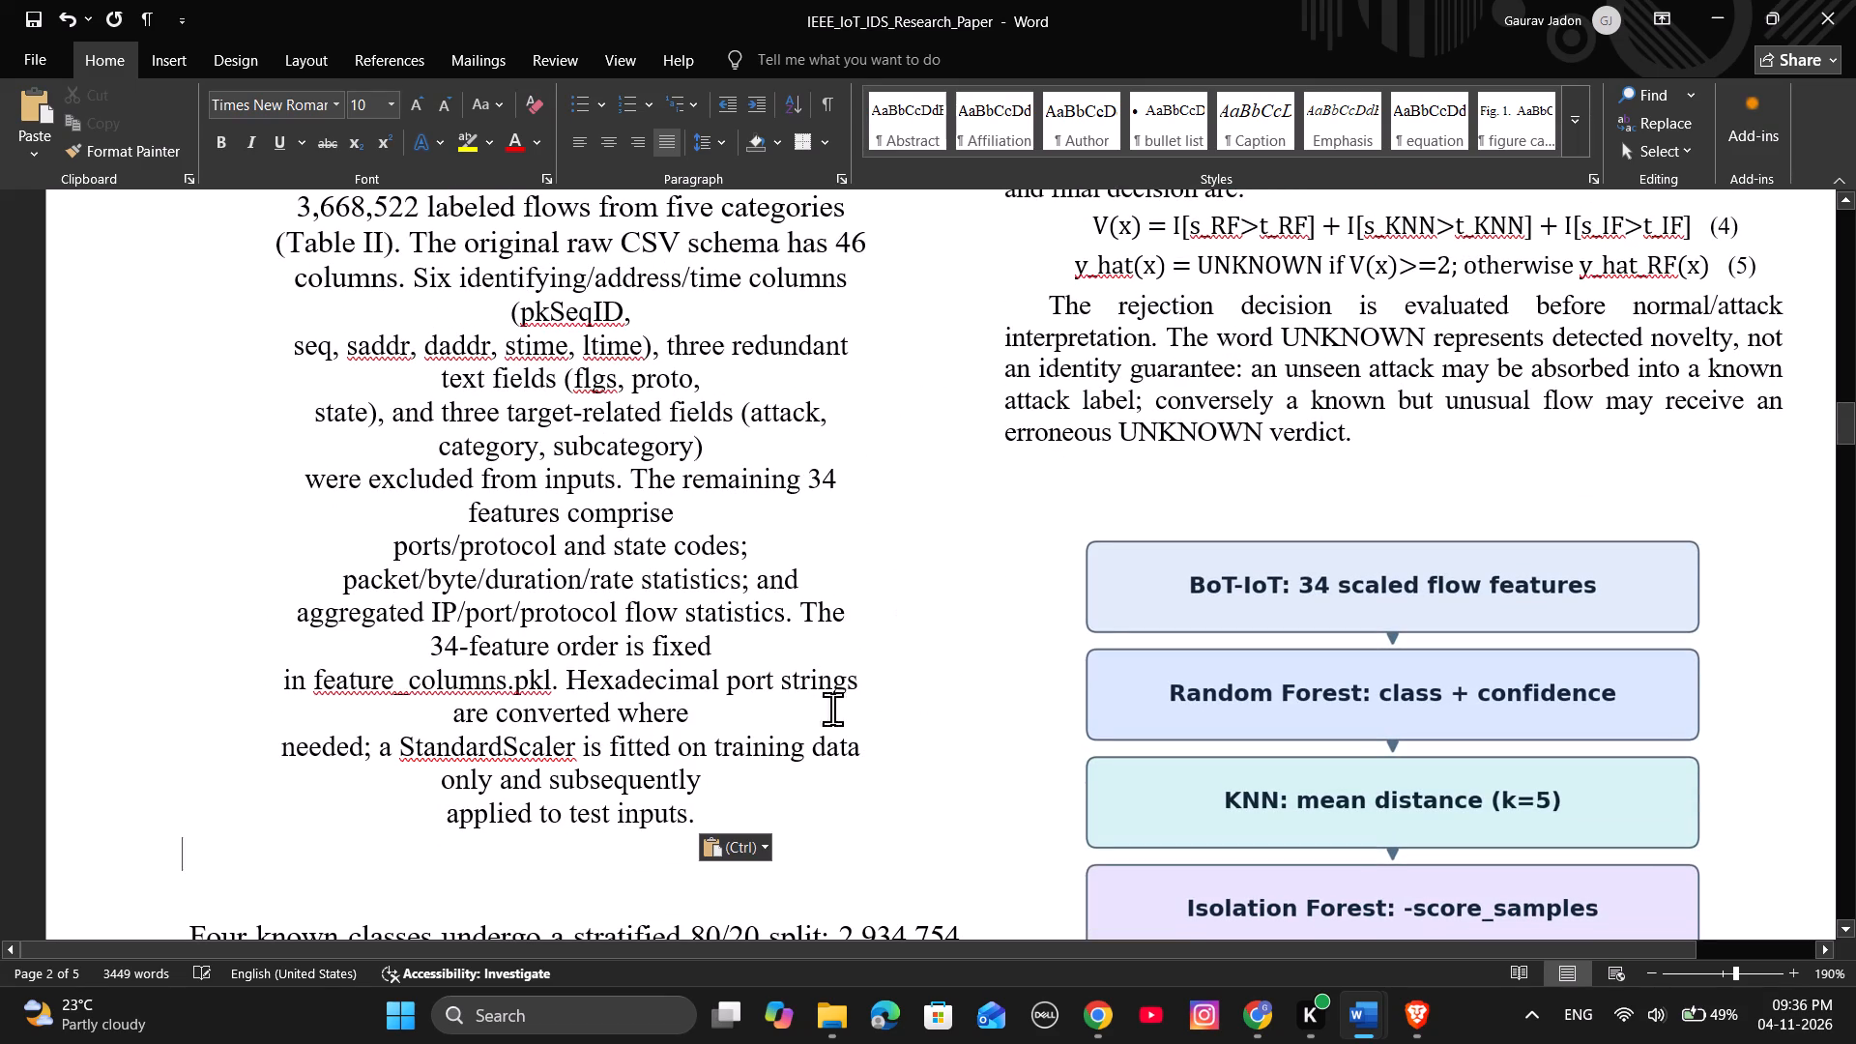
{"action": "left_click", "coordinate": [757, 845]}
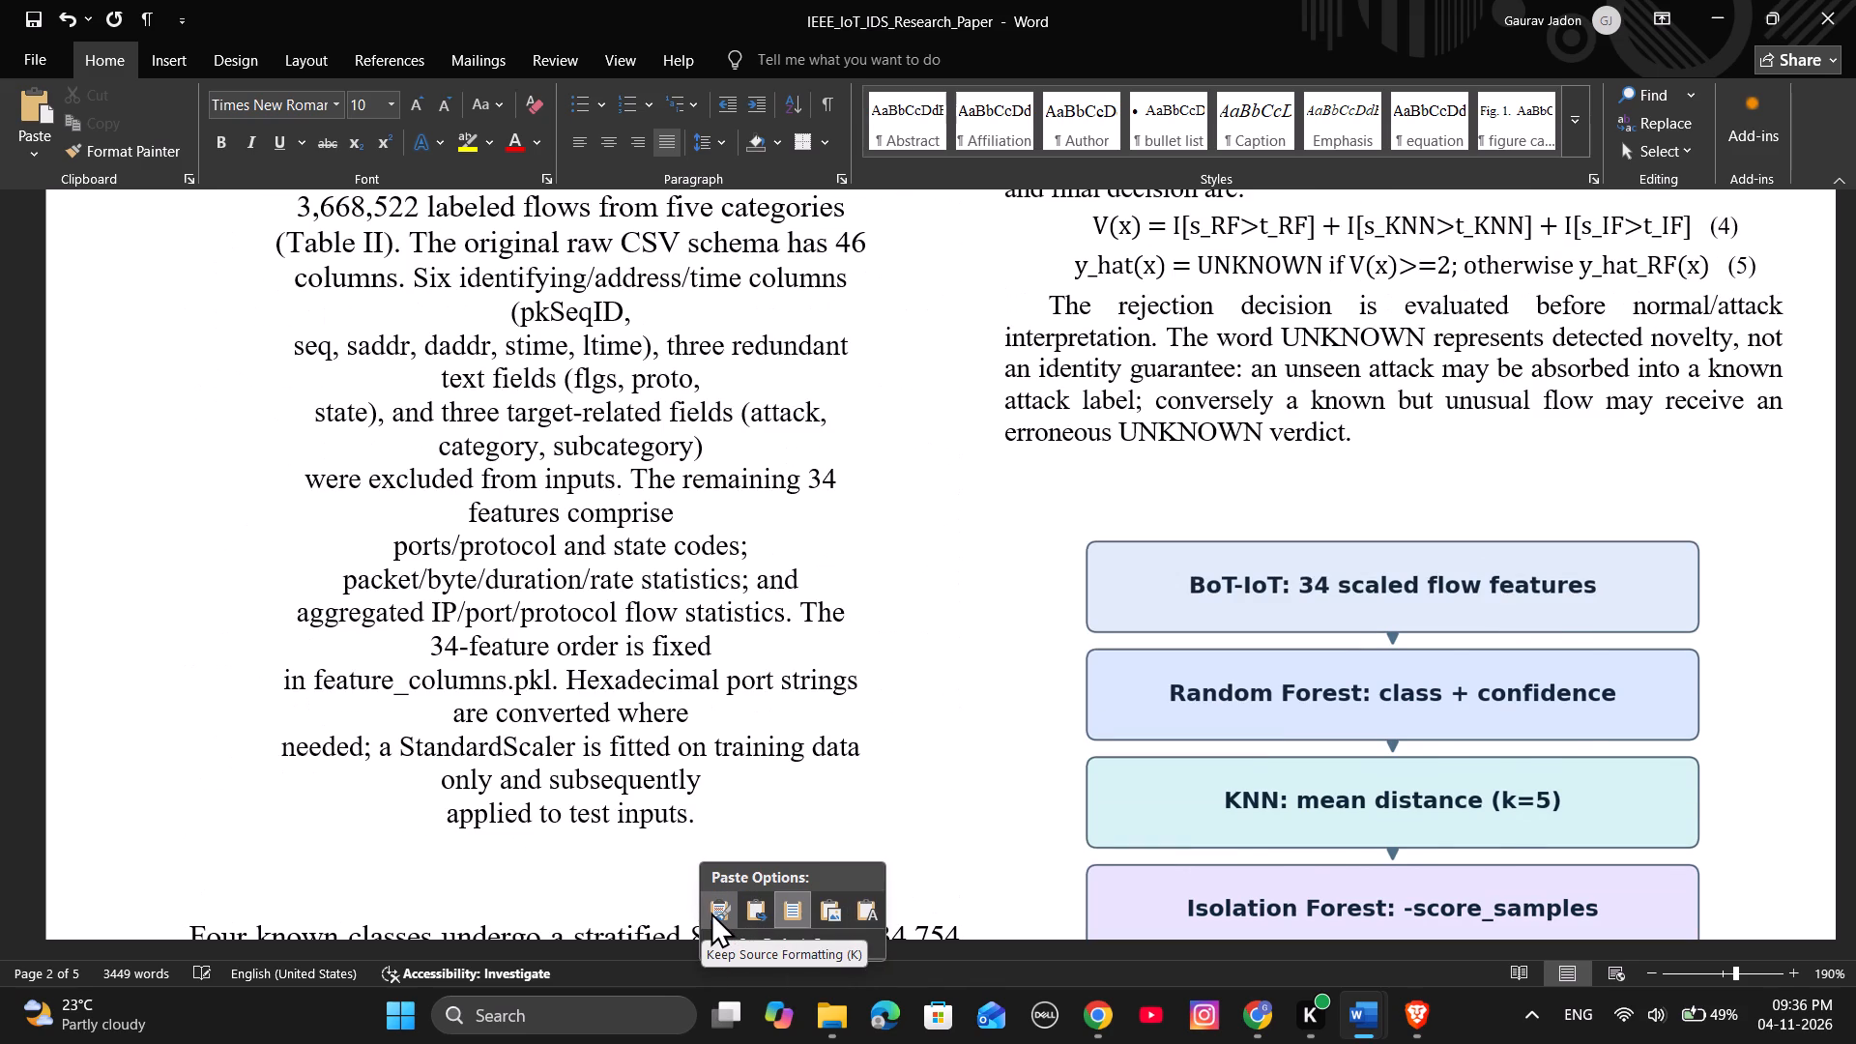
{"action": "left_click", "coordinate": [749, 908]}
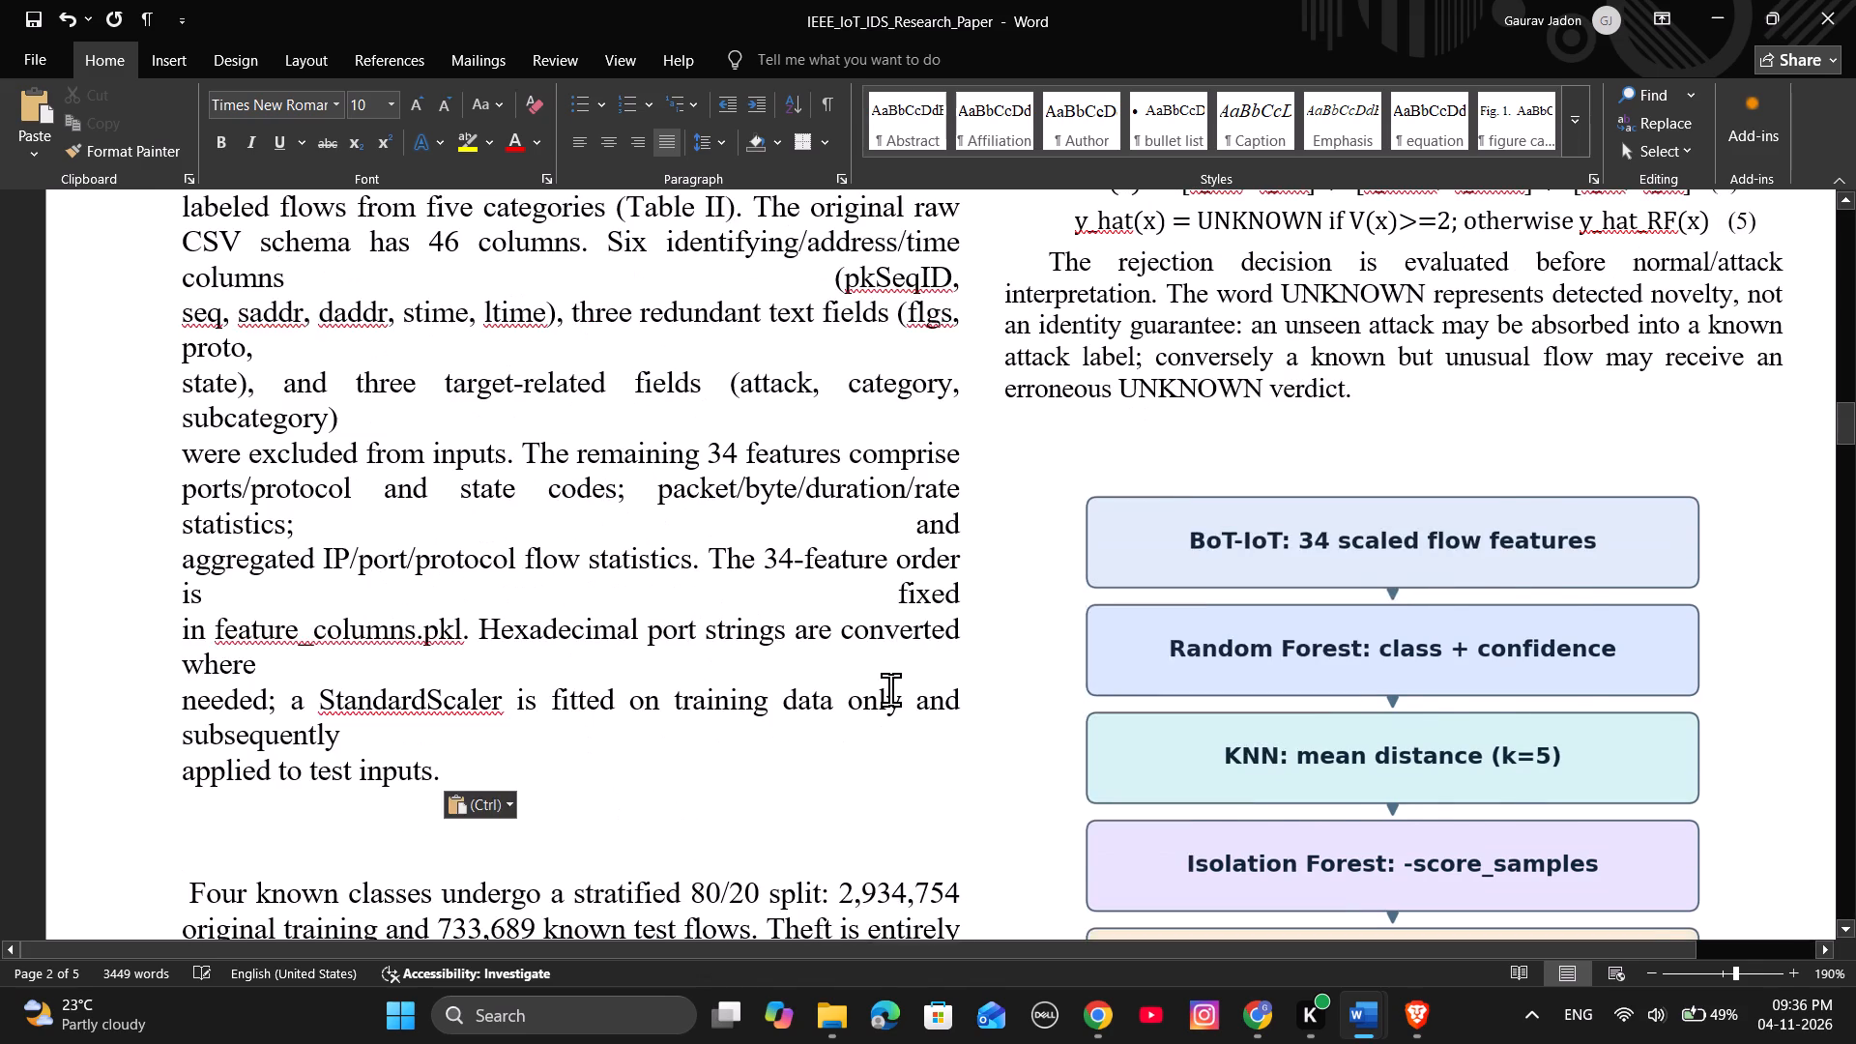
Examine the layout and line breaks of the pasted passage in the BoT-IoT preprocessing section.
{"action": "scroll", "coordinate": [890, 689], "scroll_direction": "down", "scroll_amount": 8, "text": "ctrl"}
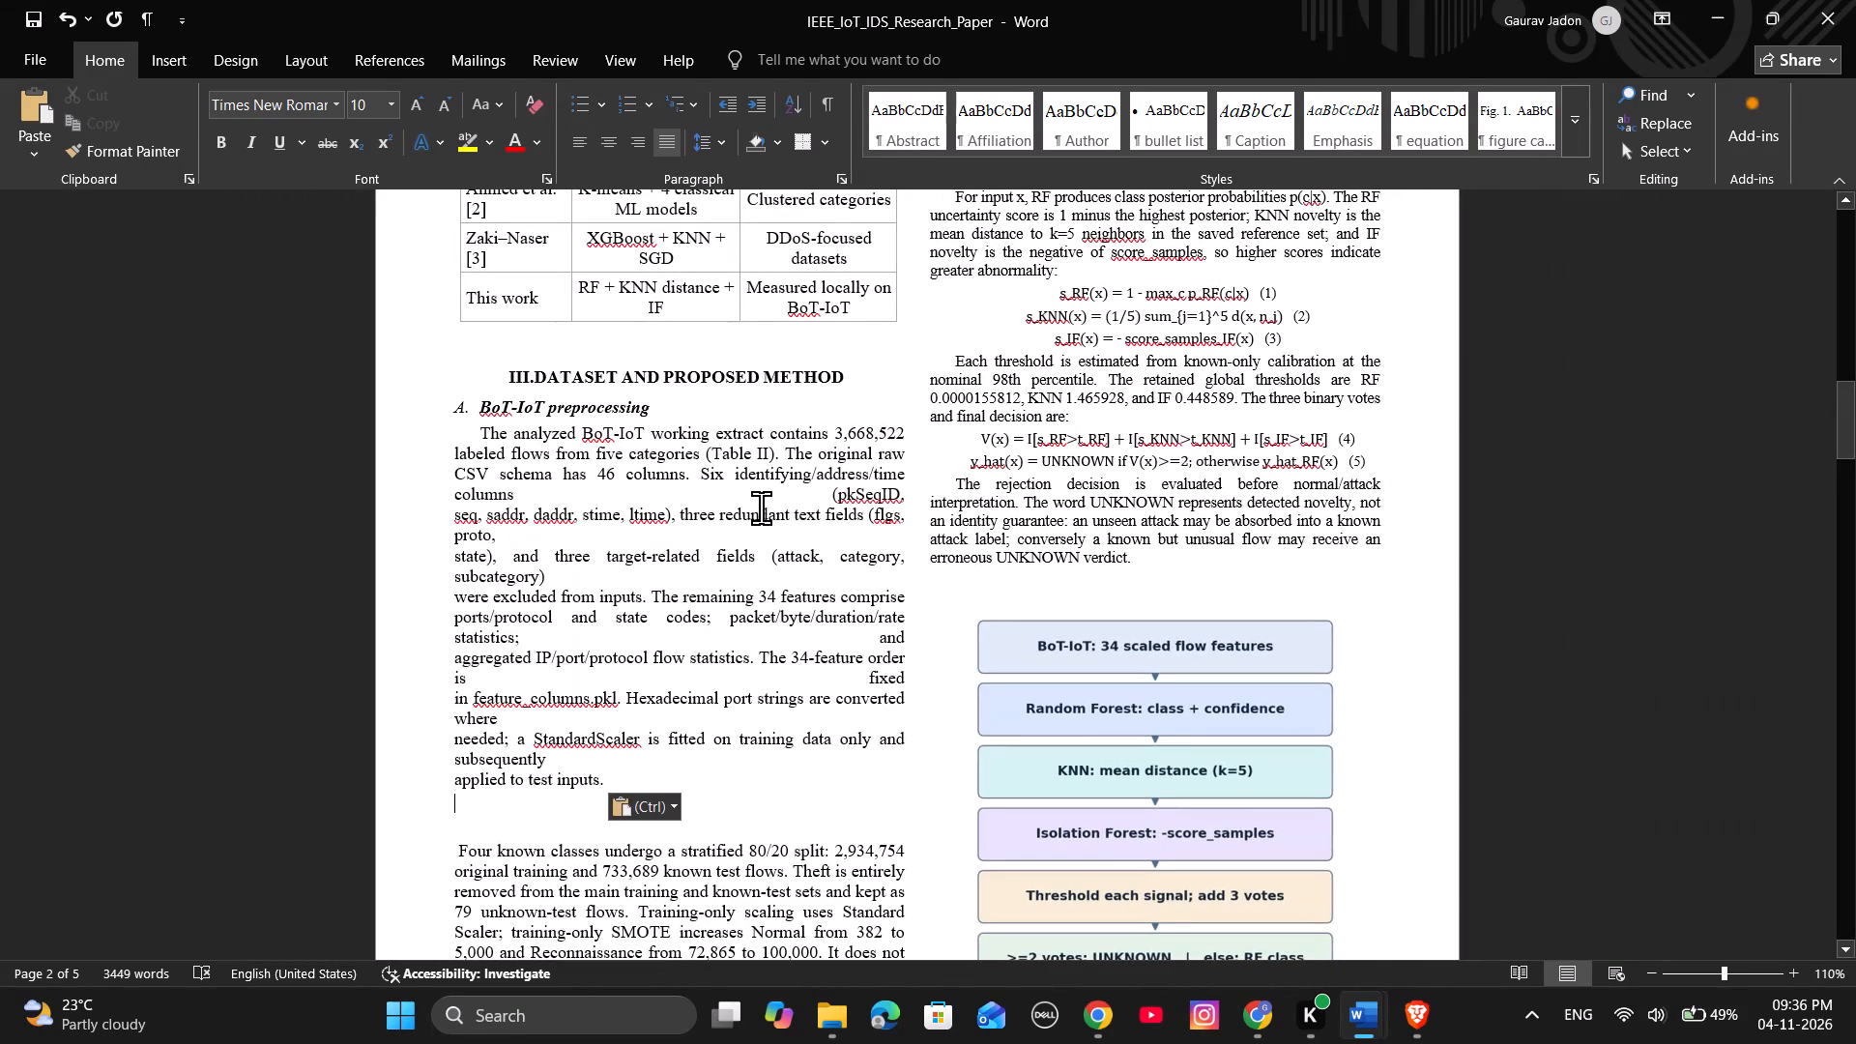
{"action": "left_click", "coordinate": [832, 495]}
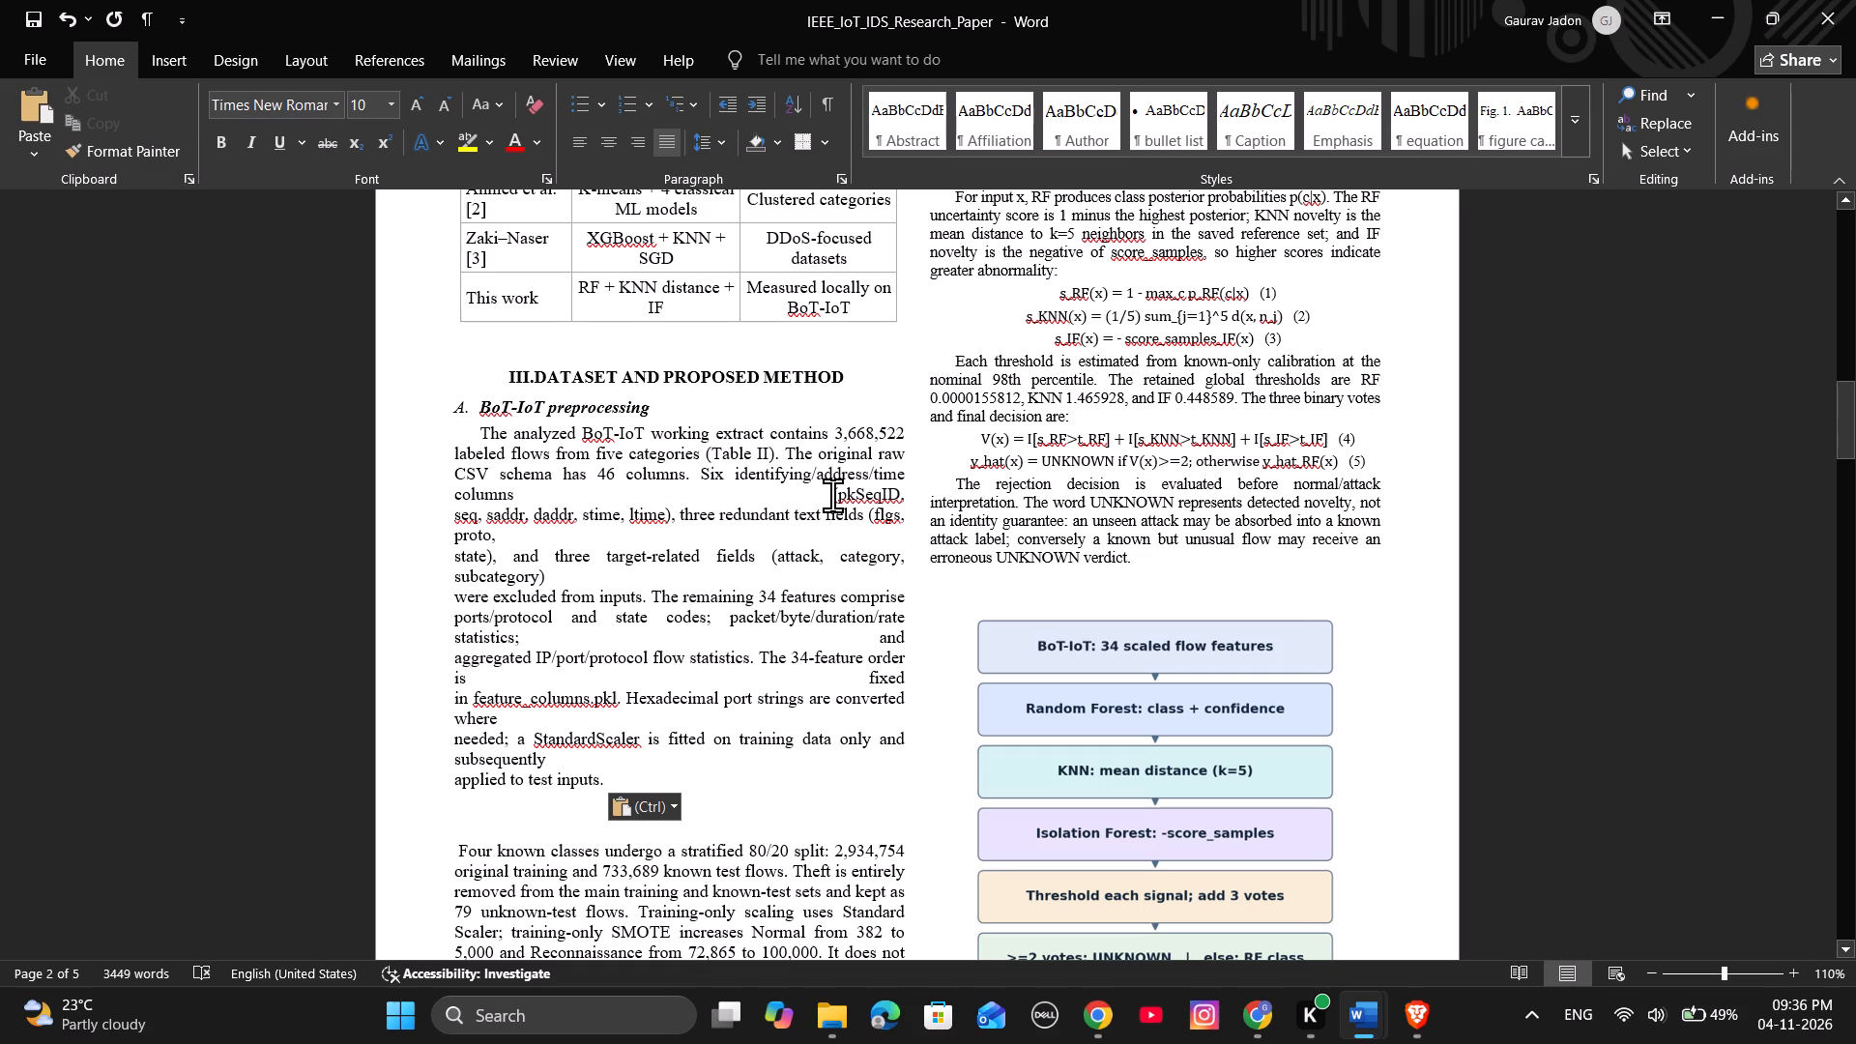
{"action": "left_click", "coordinate": [634, 427]}
{"action": "left_click_drag", "start_coordinate": [634, 427], "coordinate": [743, 429]}
{"action": "left_click", "coordinate": [708, 473]}
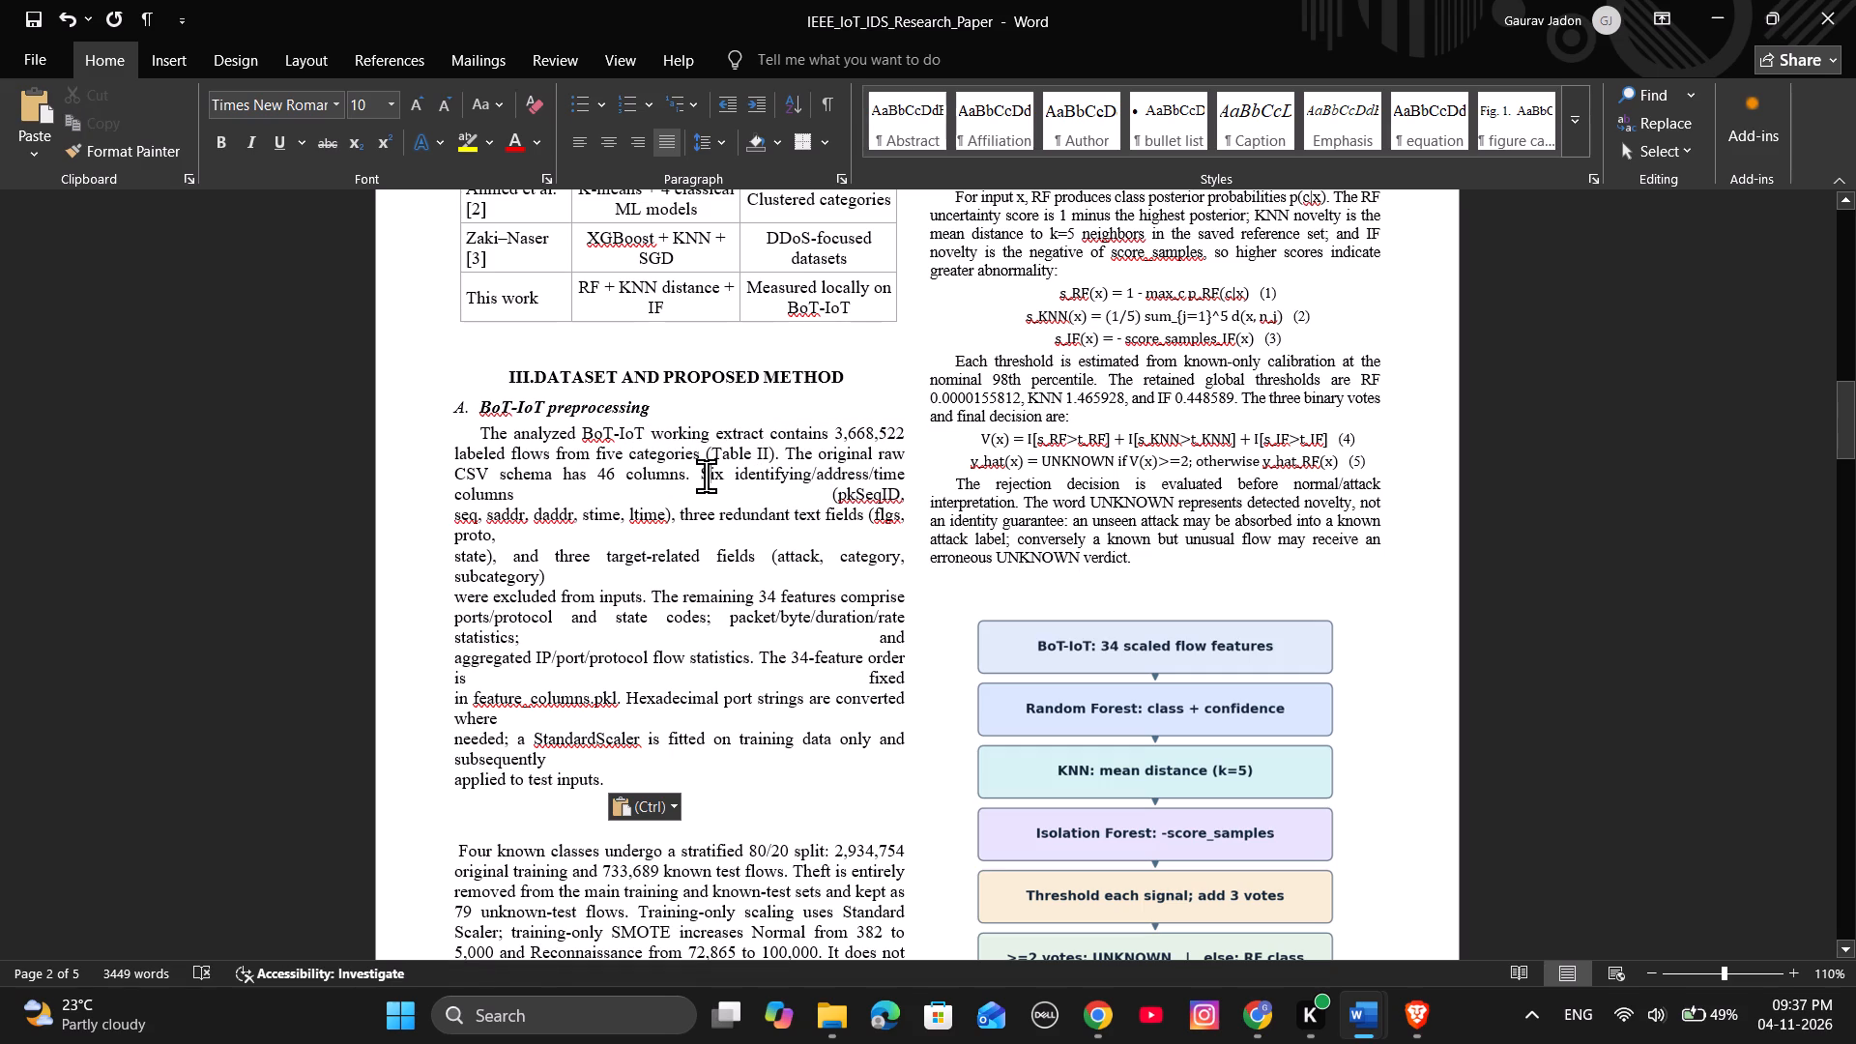
{"action": "double_click", "coordinate": [706, 476]}
{"action": "left_click_drag", "start_coordinate": [705, 476], "coordinate": [740, 492]}
{"action": "left_click_drag", "start_coordinate": [740, 492], "coordinate": [821, 780]}
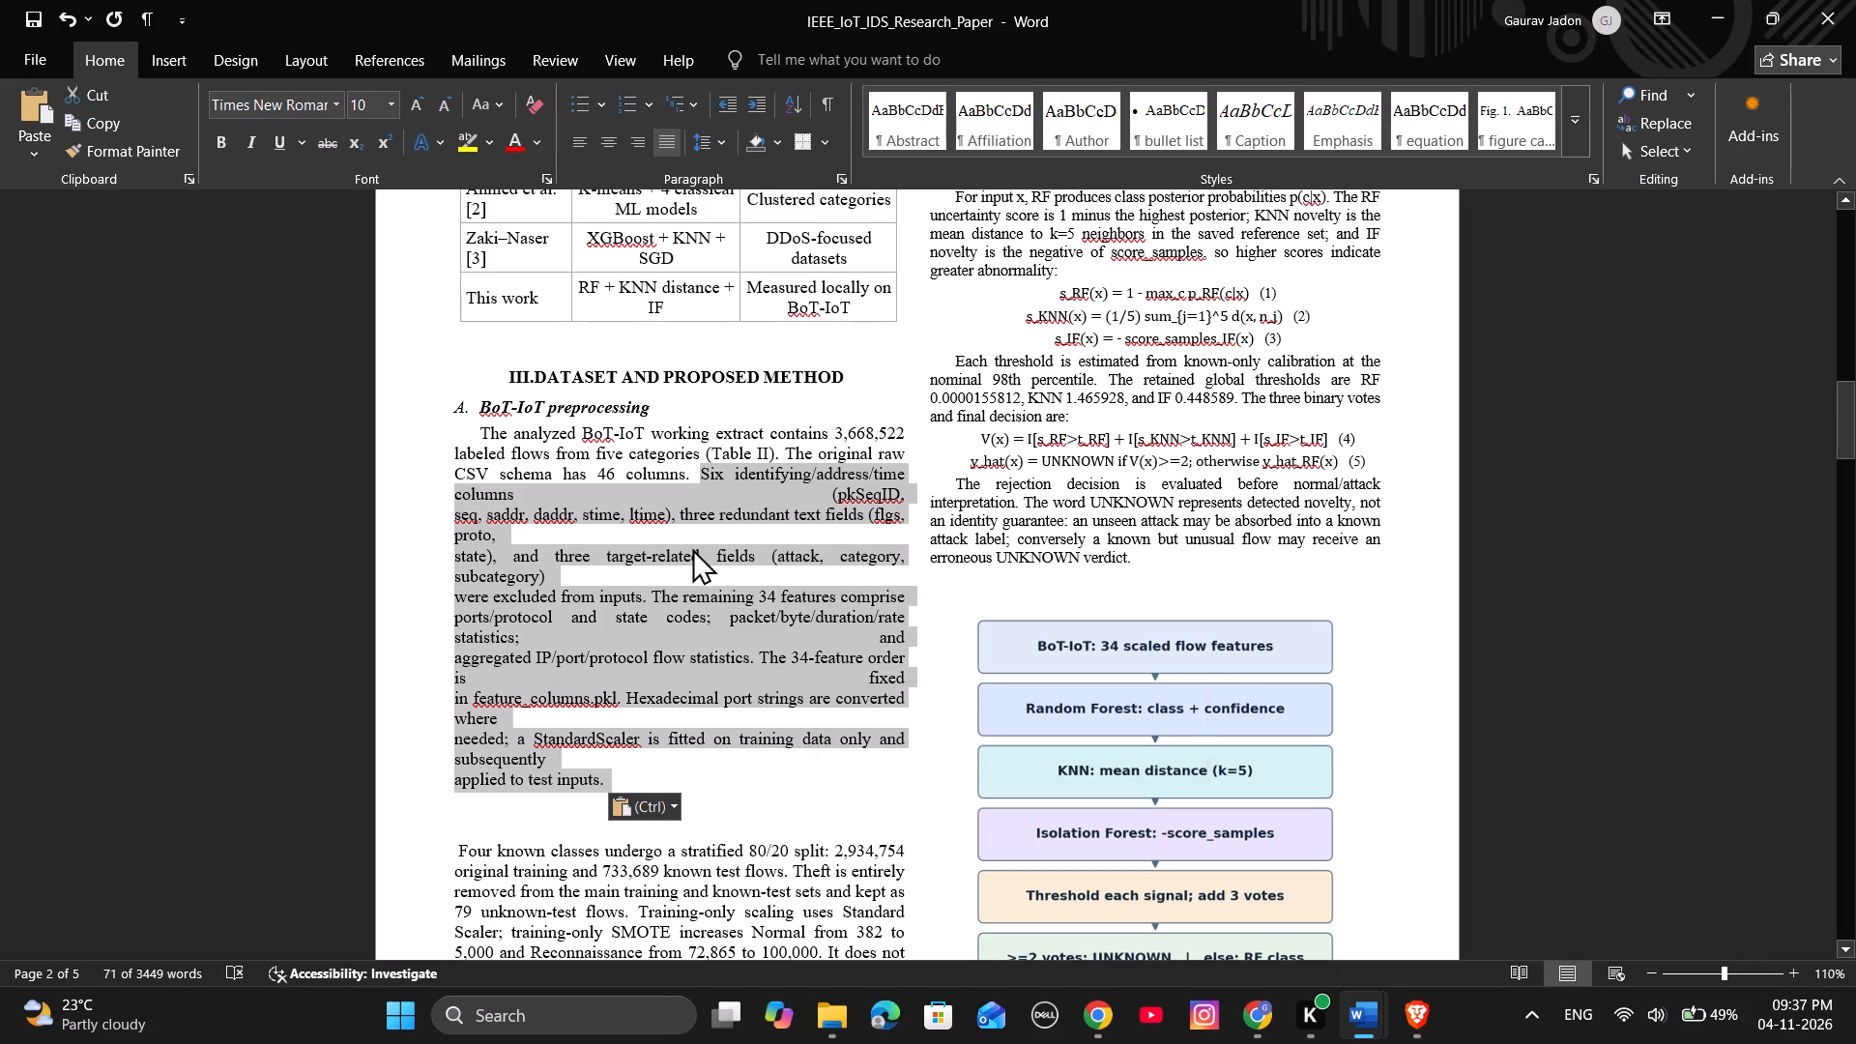
{"action": "left_click", "coordinate": [666, 468]}
{"action": "left_click_drag", "start_coordinate": [666, 468], "coordinate": [495, 439]}
{"action": "left_click", "coordinate": [772, 528]}
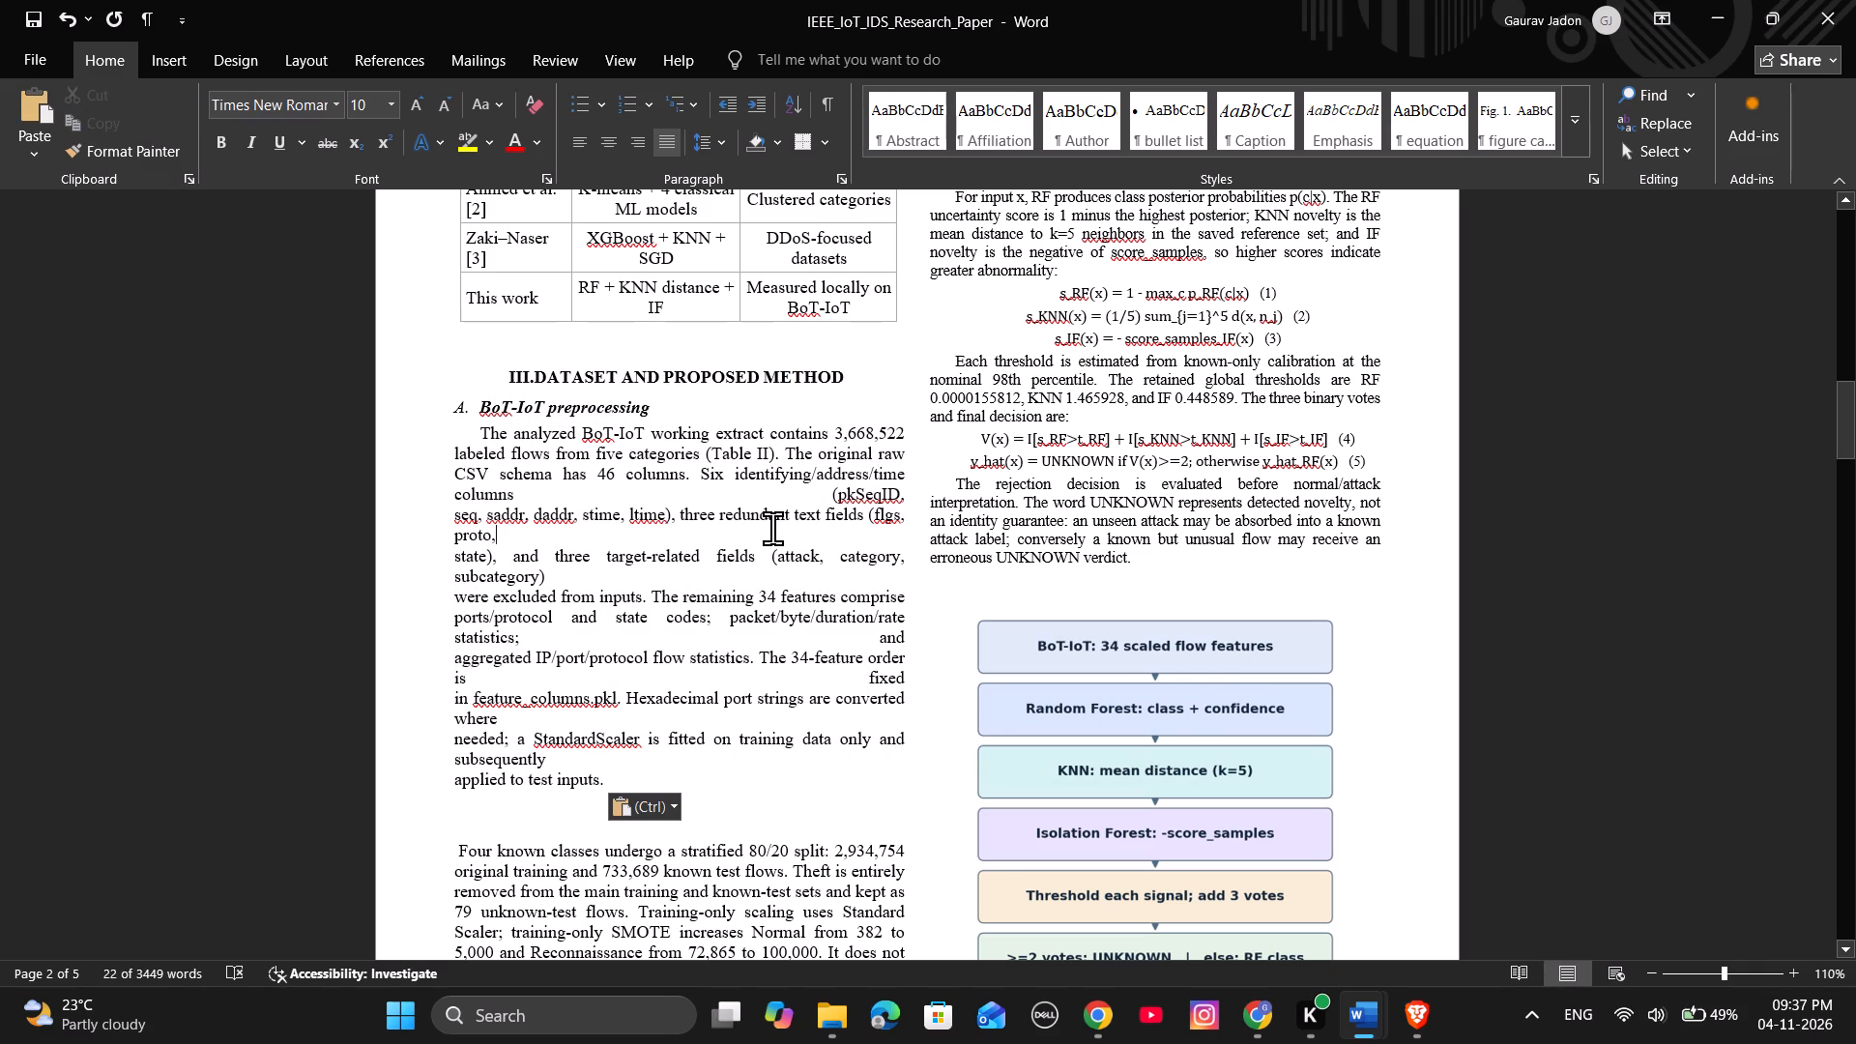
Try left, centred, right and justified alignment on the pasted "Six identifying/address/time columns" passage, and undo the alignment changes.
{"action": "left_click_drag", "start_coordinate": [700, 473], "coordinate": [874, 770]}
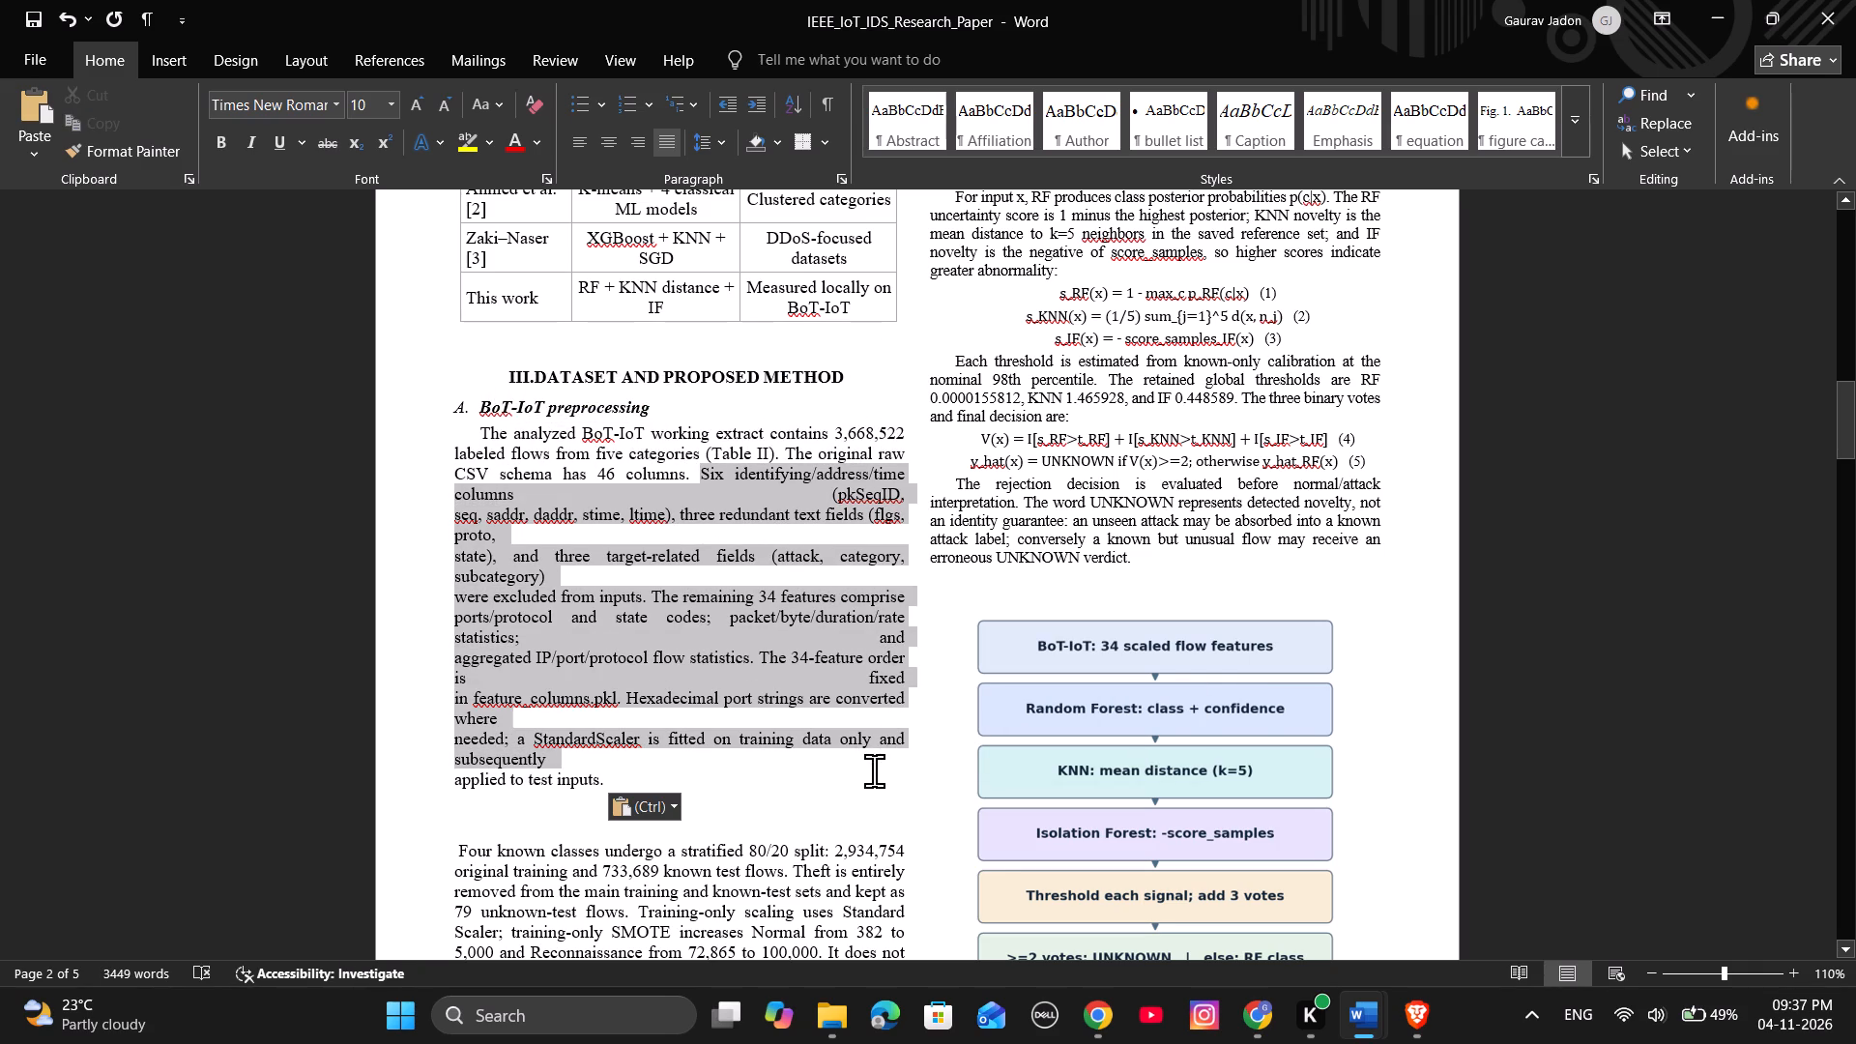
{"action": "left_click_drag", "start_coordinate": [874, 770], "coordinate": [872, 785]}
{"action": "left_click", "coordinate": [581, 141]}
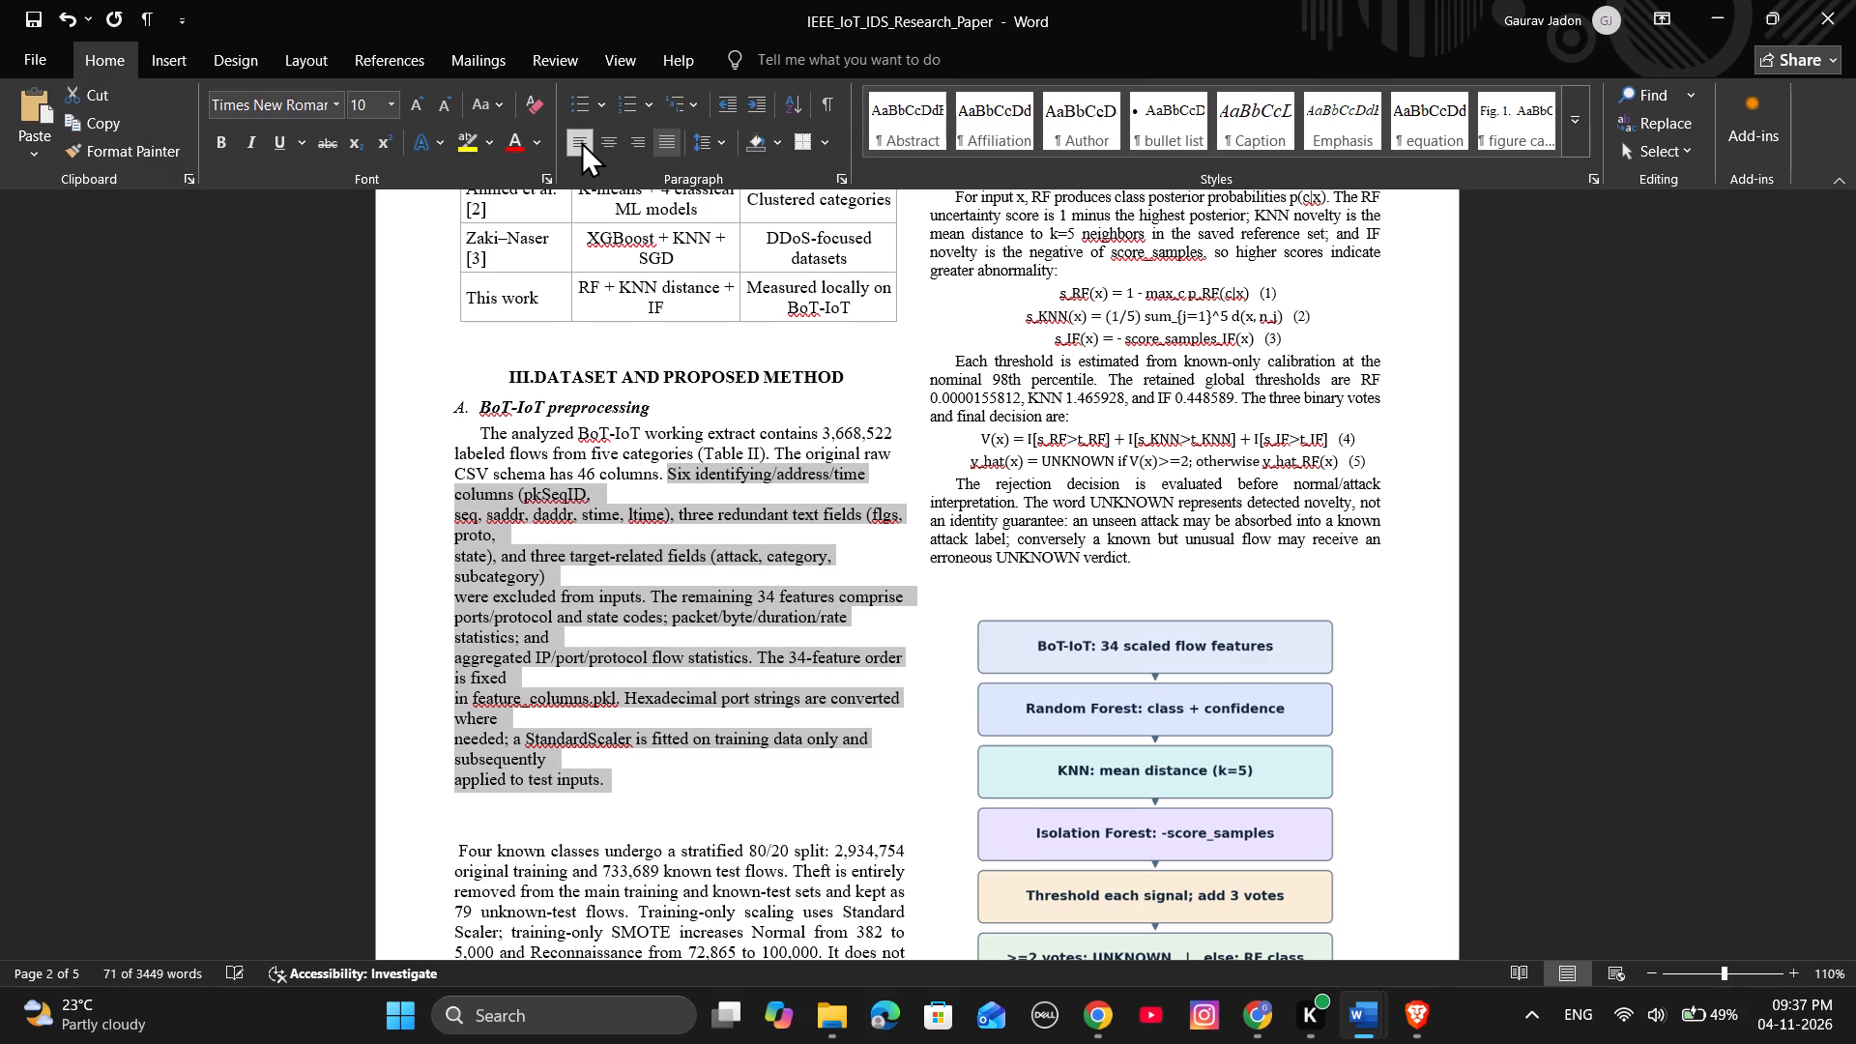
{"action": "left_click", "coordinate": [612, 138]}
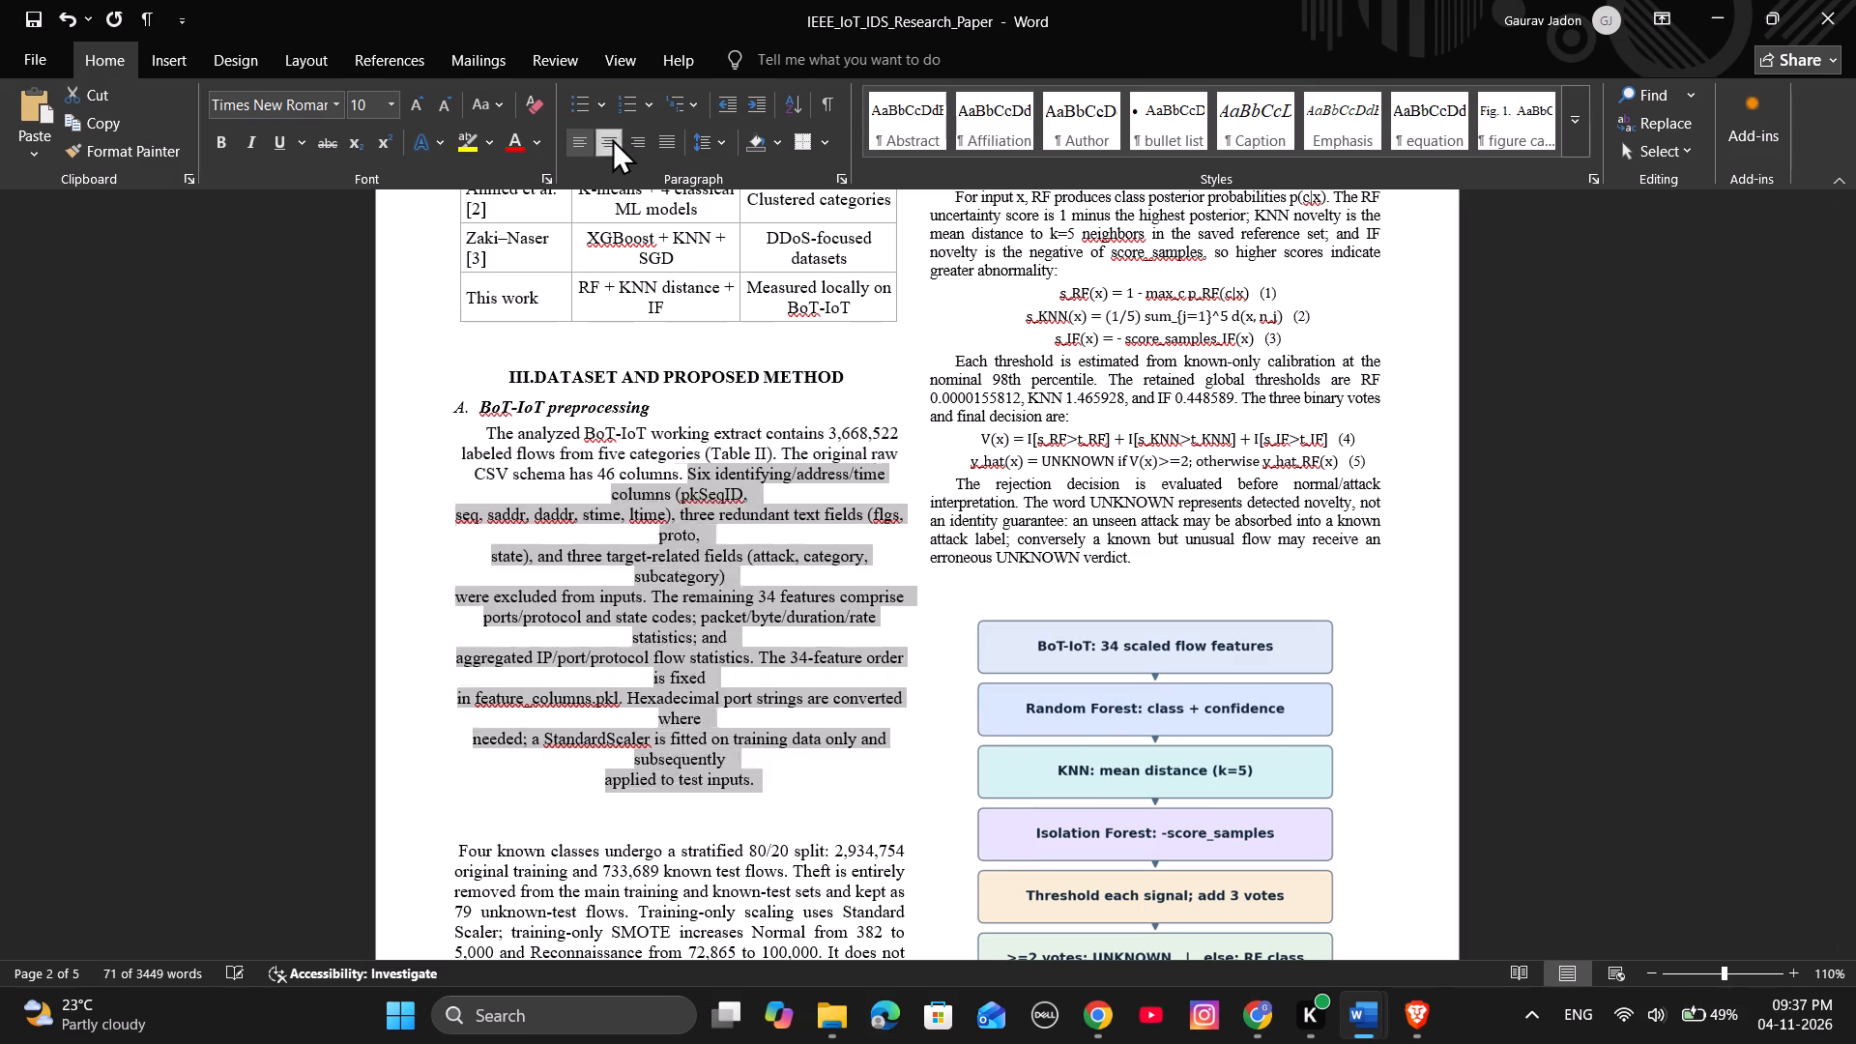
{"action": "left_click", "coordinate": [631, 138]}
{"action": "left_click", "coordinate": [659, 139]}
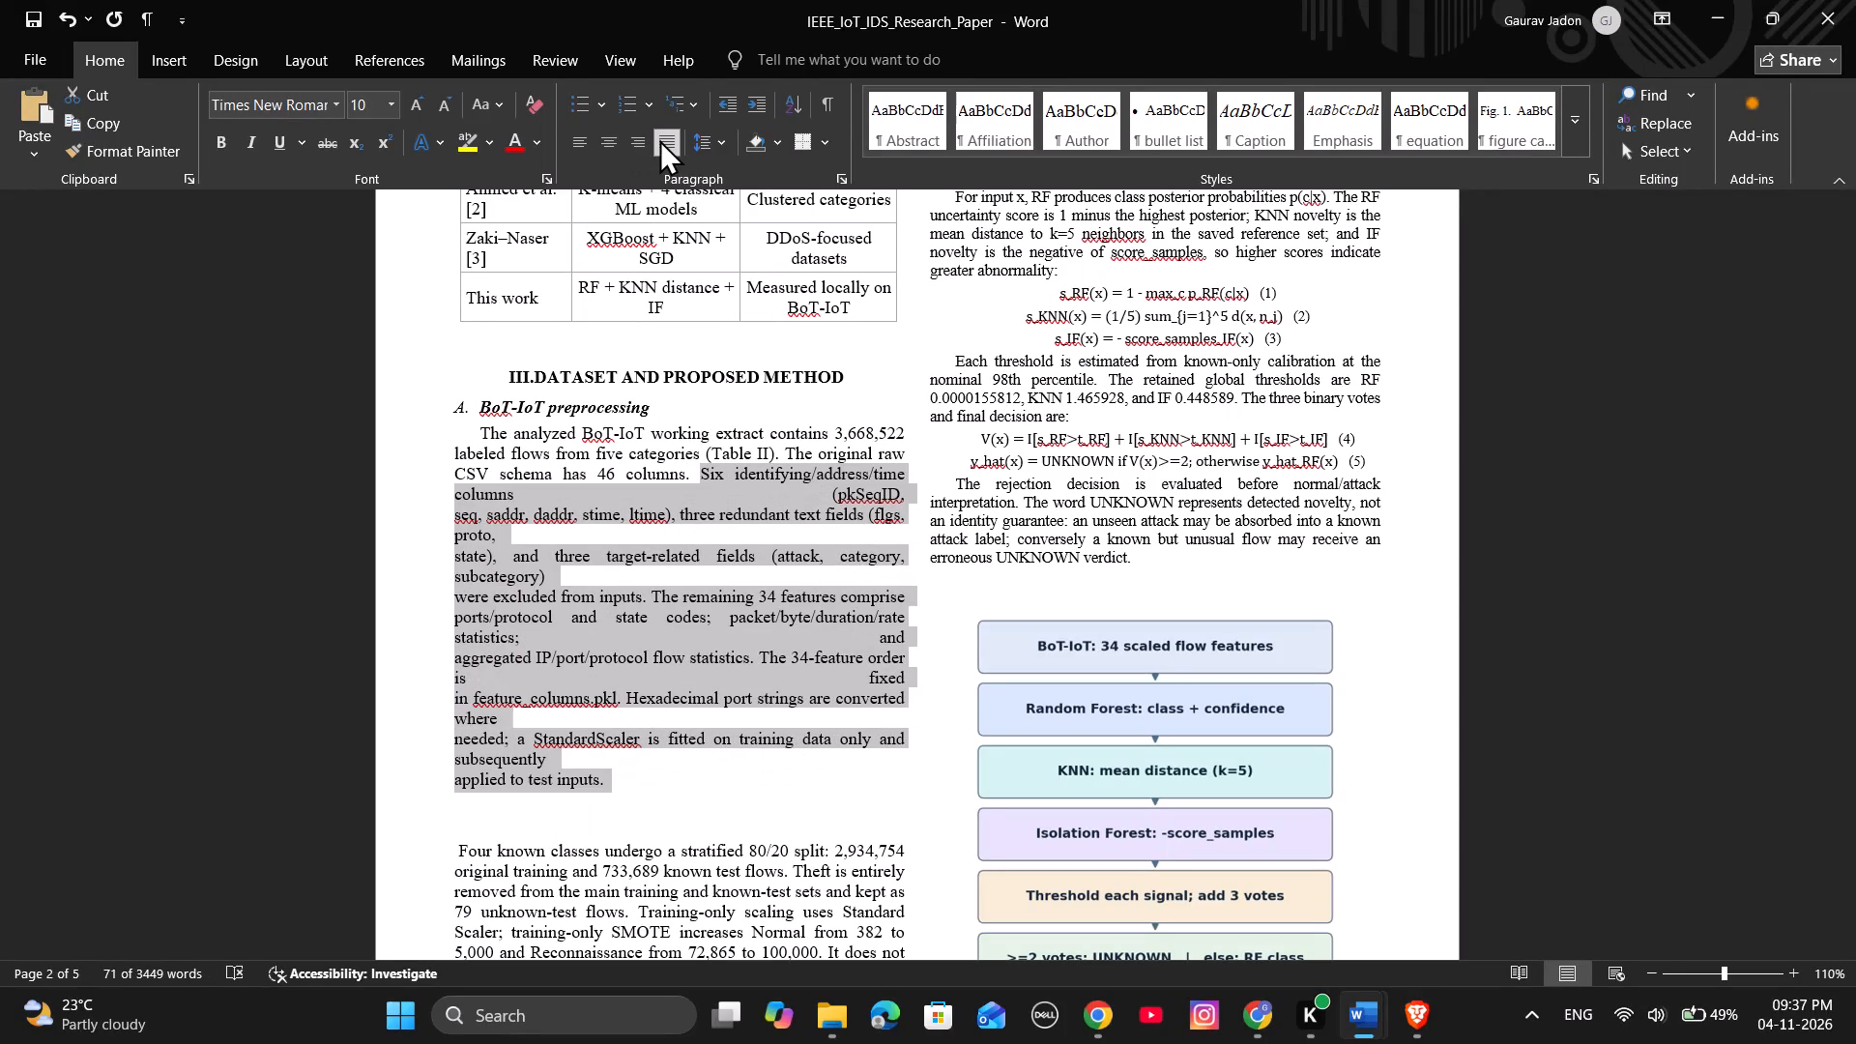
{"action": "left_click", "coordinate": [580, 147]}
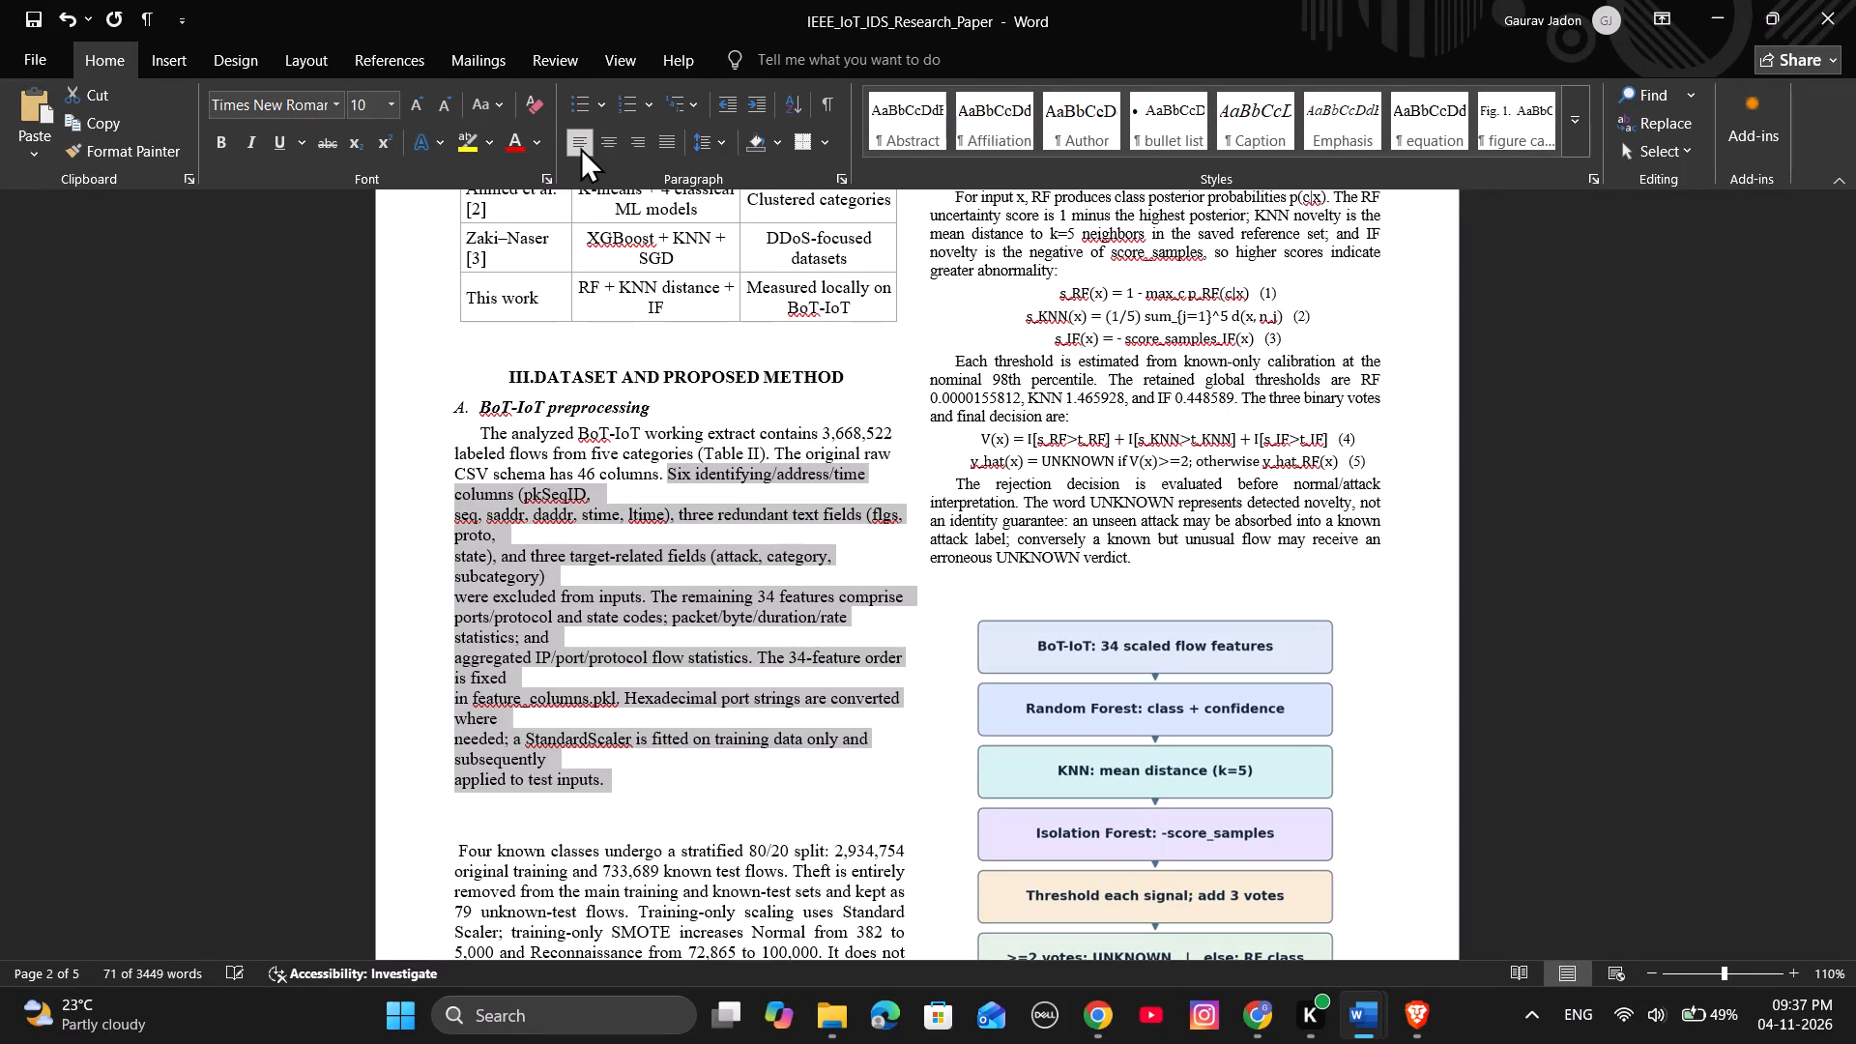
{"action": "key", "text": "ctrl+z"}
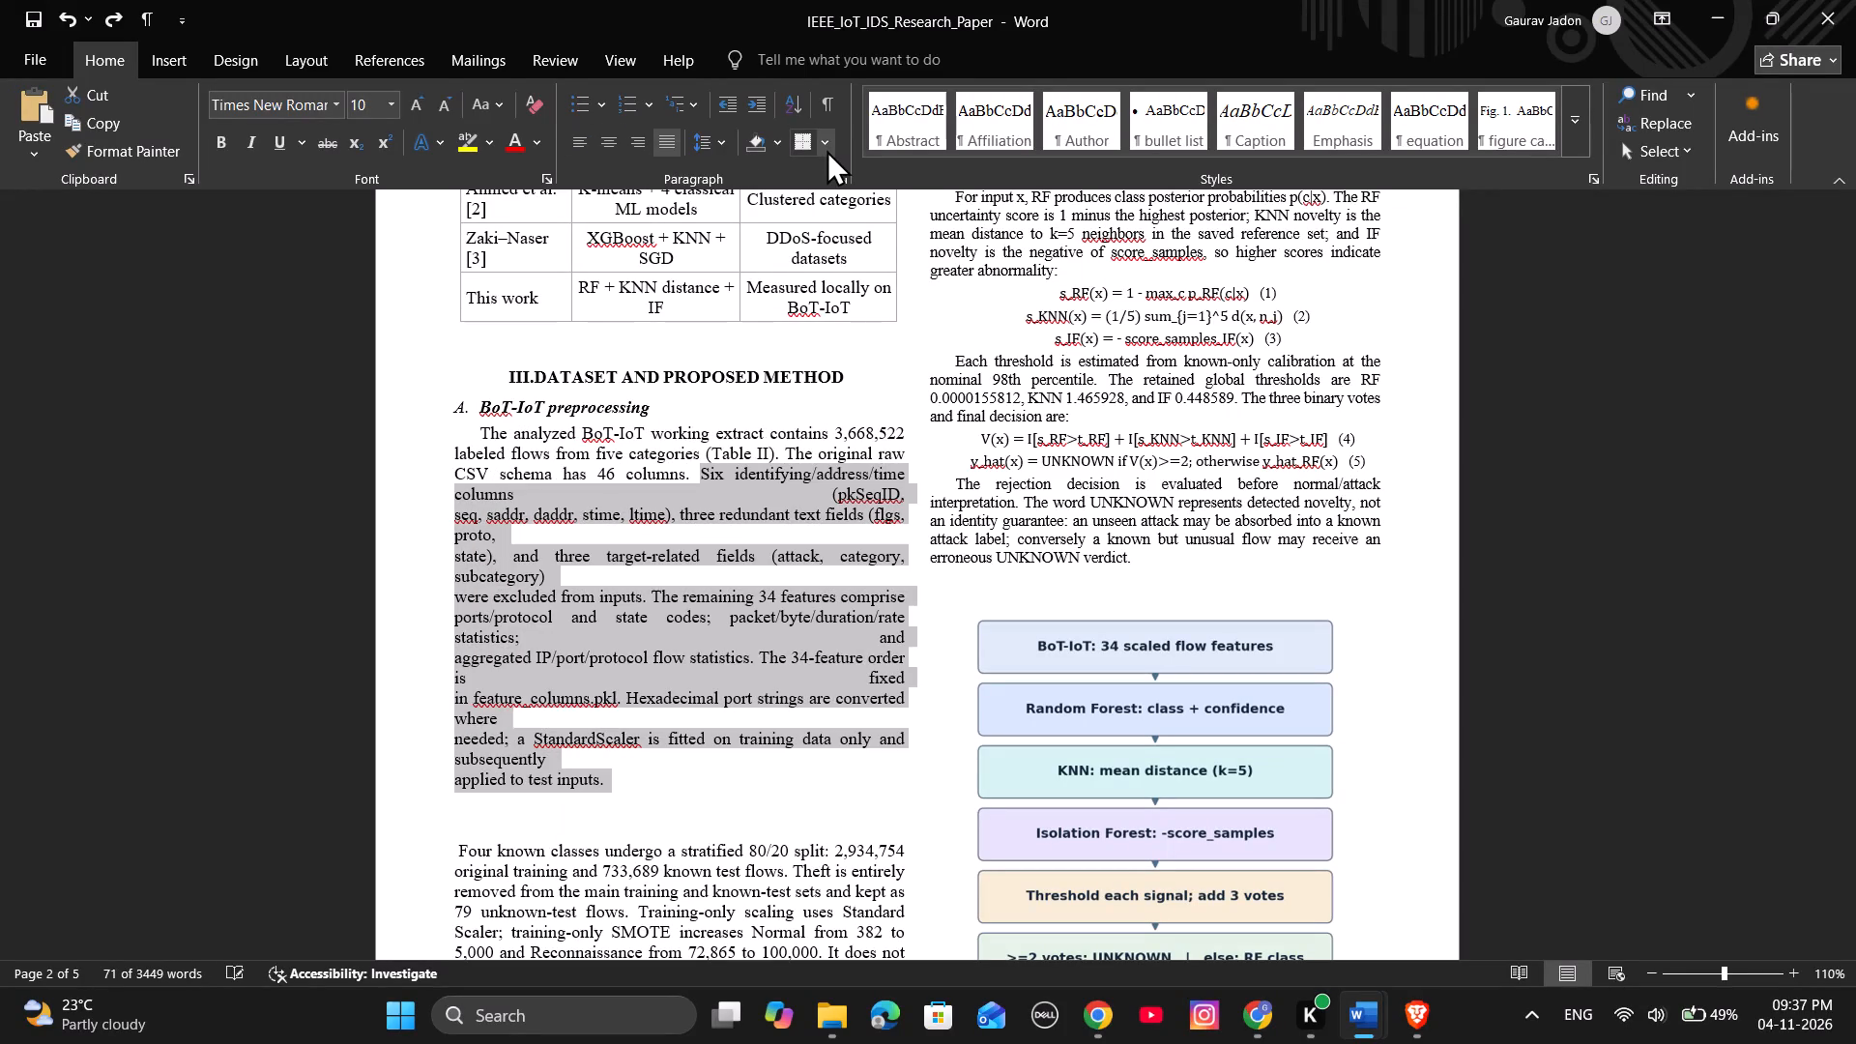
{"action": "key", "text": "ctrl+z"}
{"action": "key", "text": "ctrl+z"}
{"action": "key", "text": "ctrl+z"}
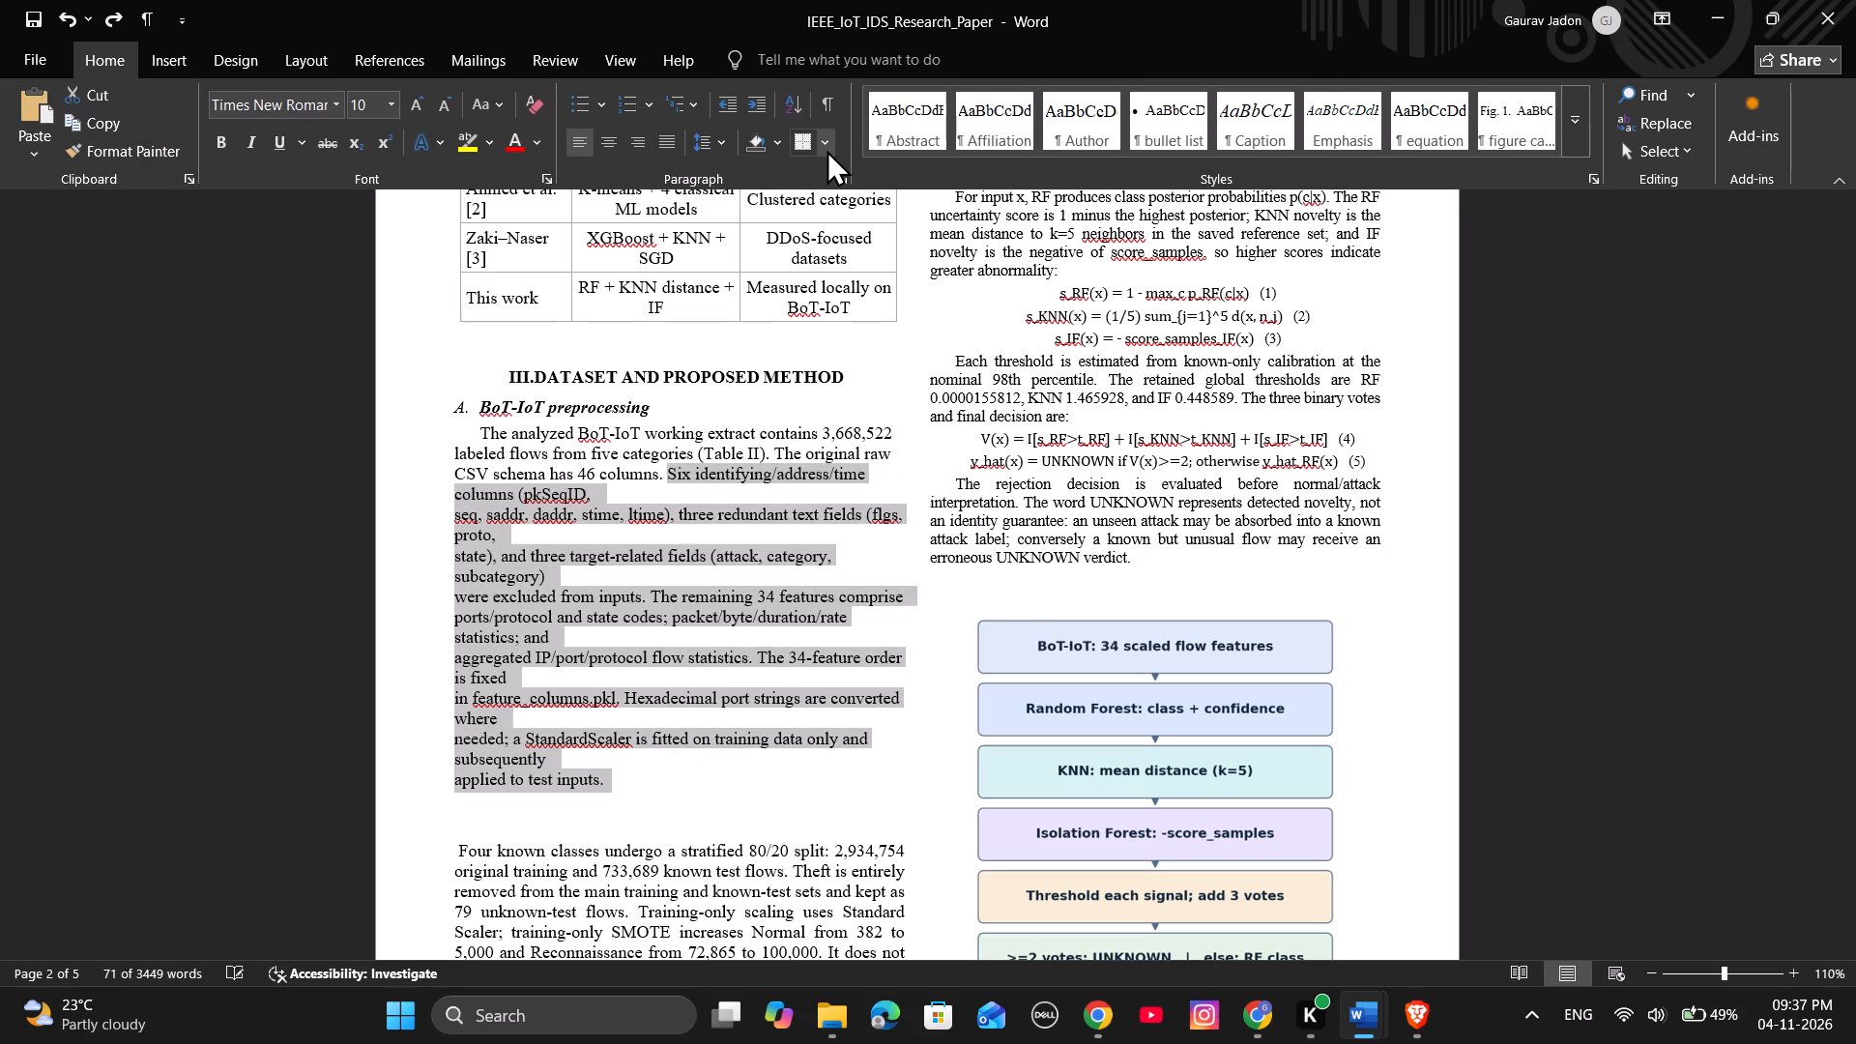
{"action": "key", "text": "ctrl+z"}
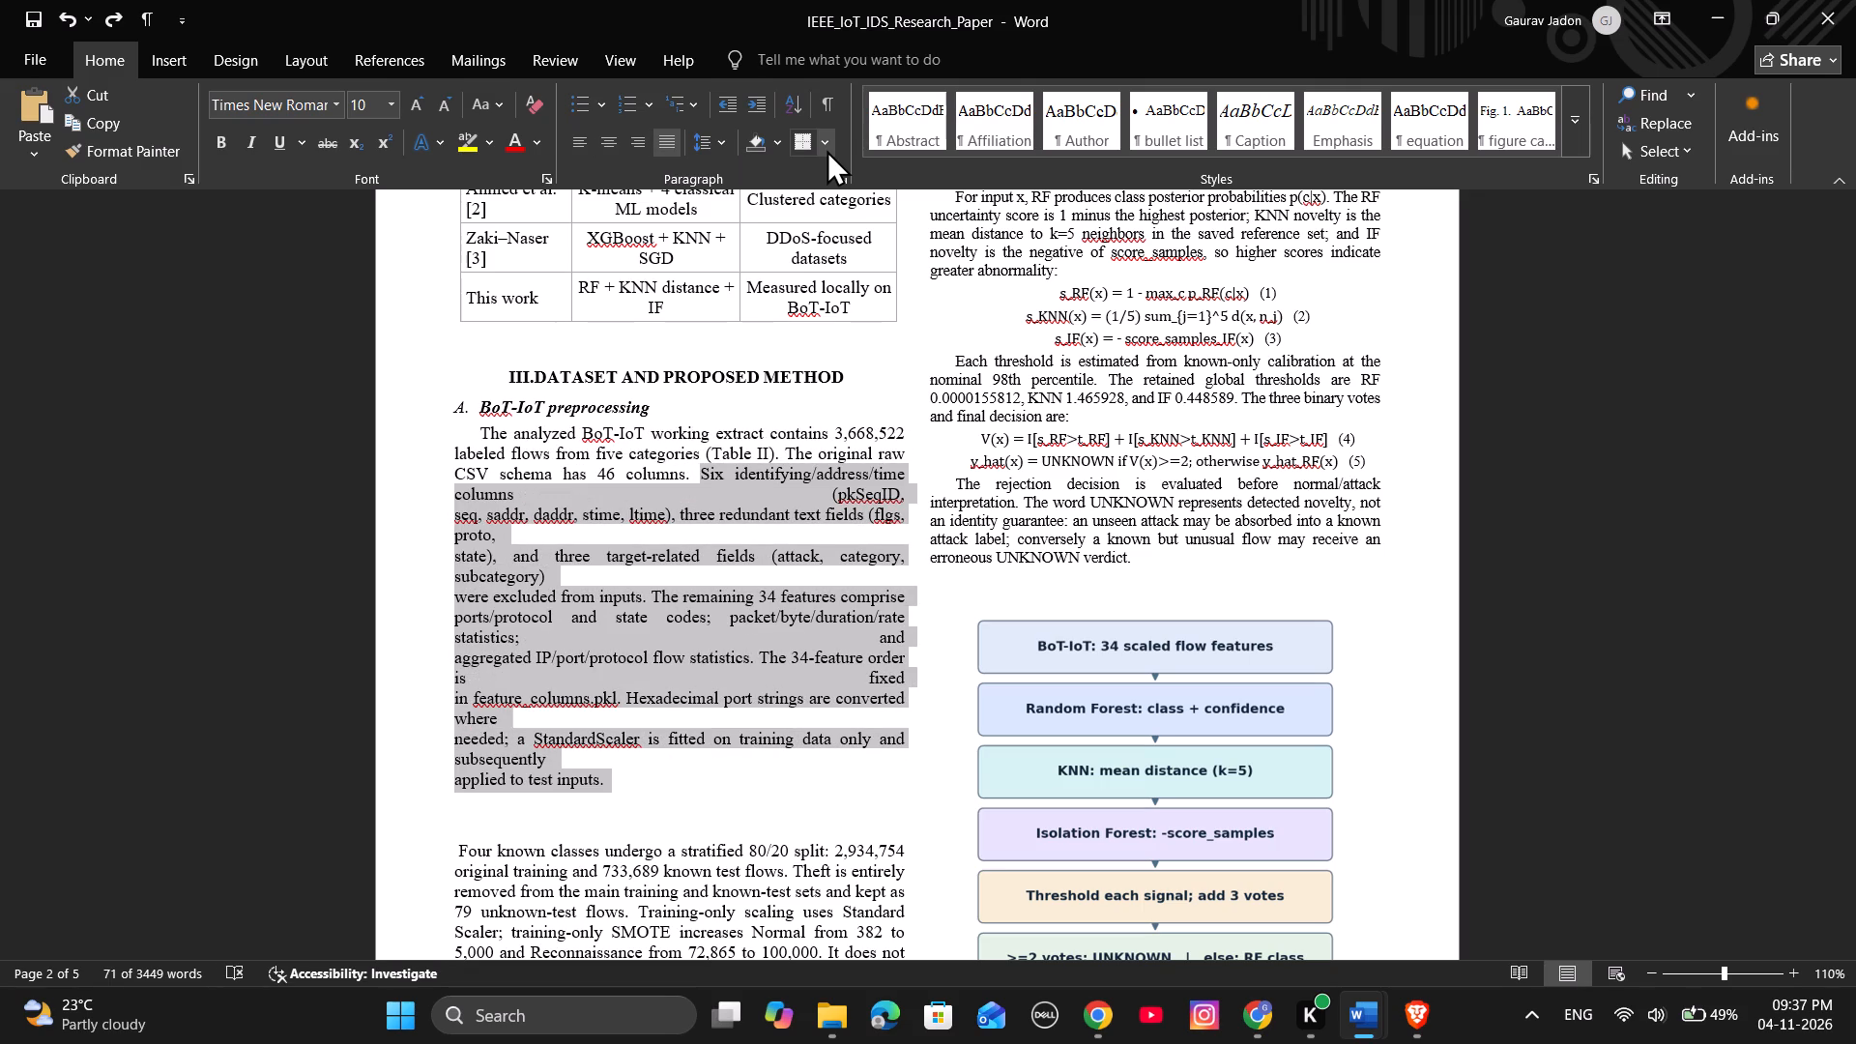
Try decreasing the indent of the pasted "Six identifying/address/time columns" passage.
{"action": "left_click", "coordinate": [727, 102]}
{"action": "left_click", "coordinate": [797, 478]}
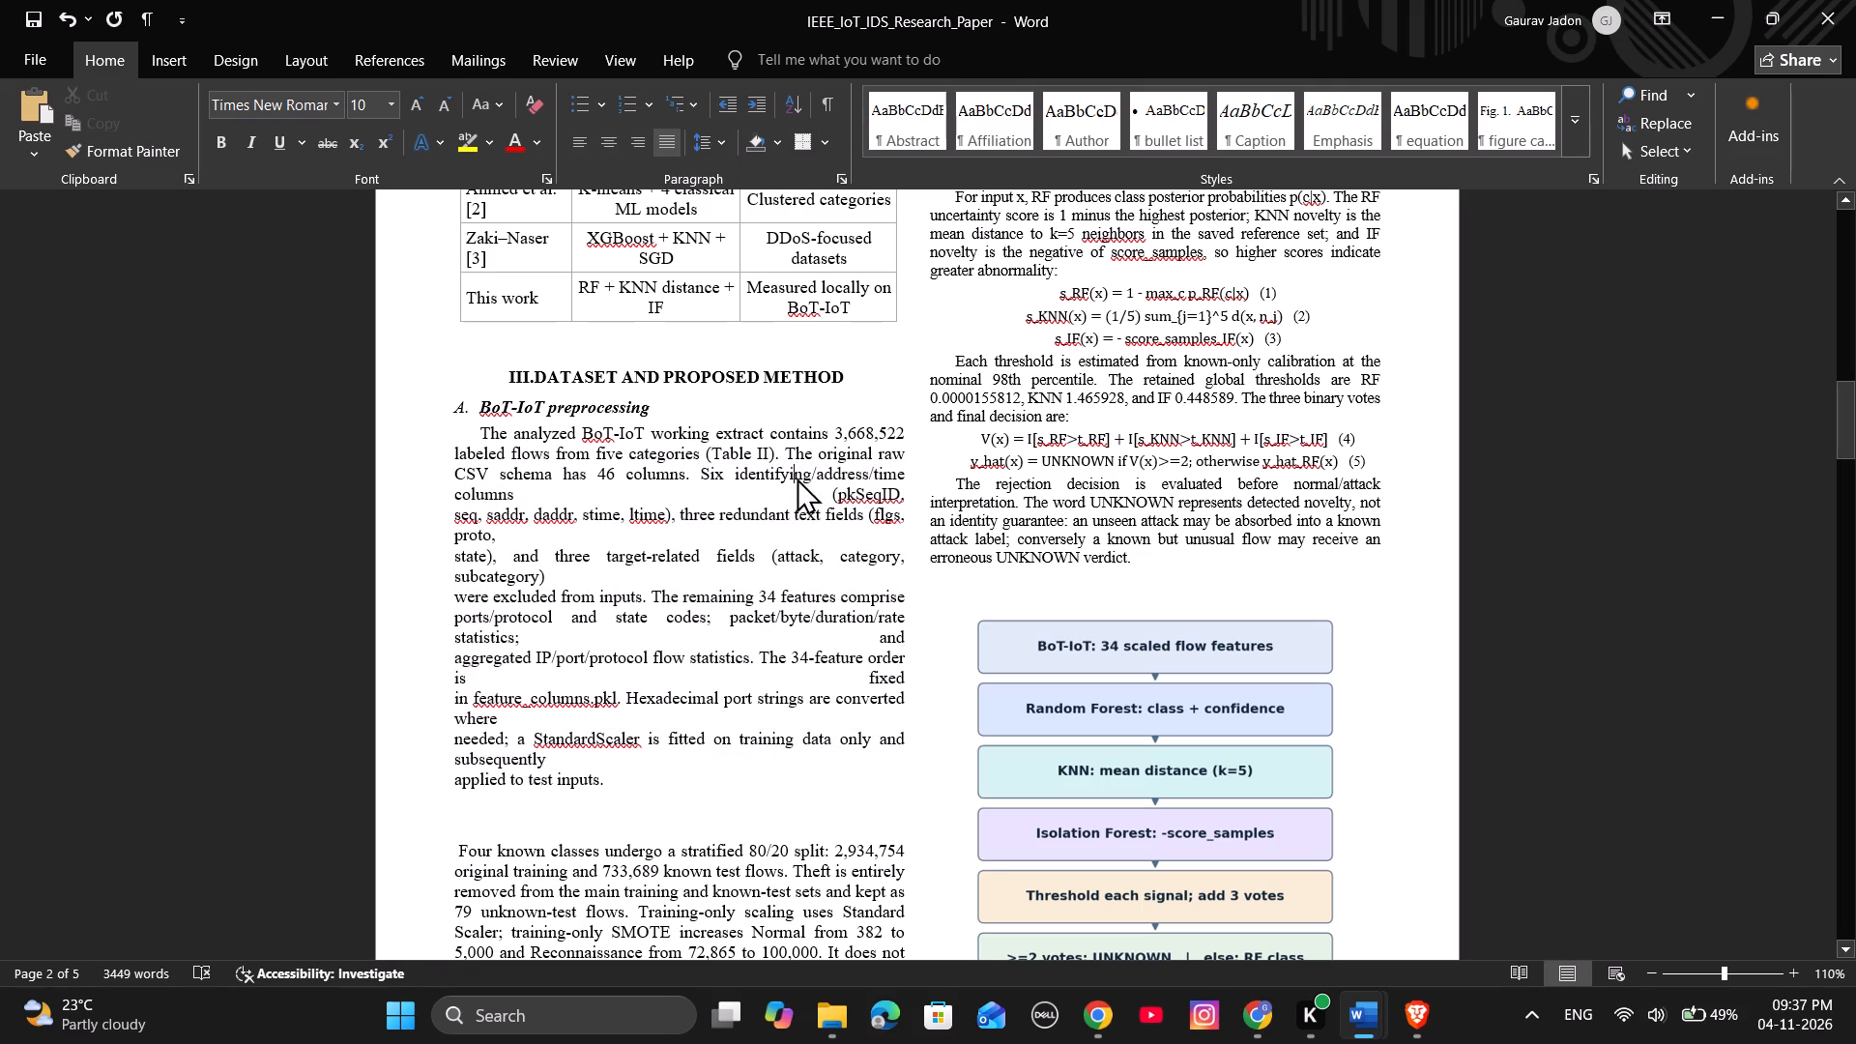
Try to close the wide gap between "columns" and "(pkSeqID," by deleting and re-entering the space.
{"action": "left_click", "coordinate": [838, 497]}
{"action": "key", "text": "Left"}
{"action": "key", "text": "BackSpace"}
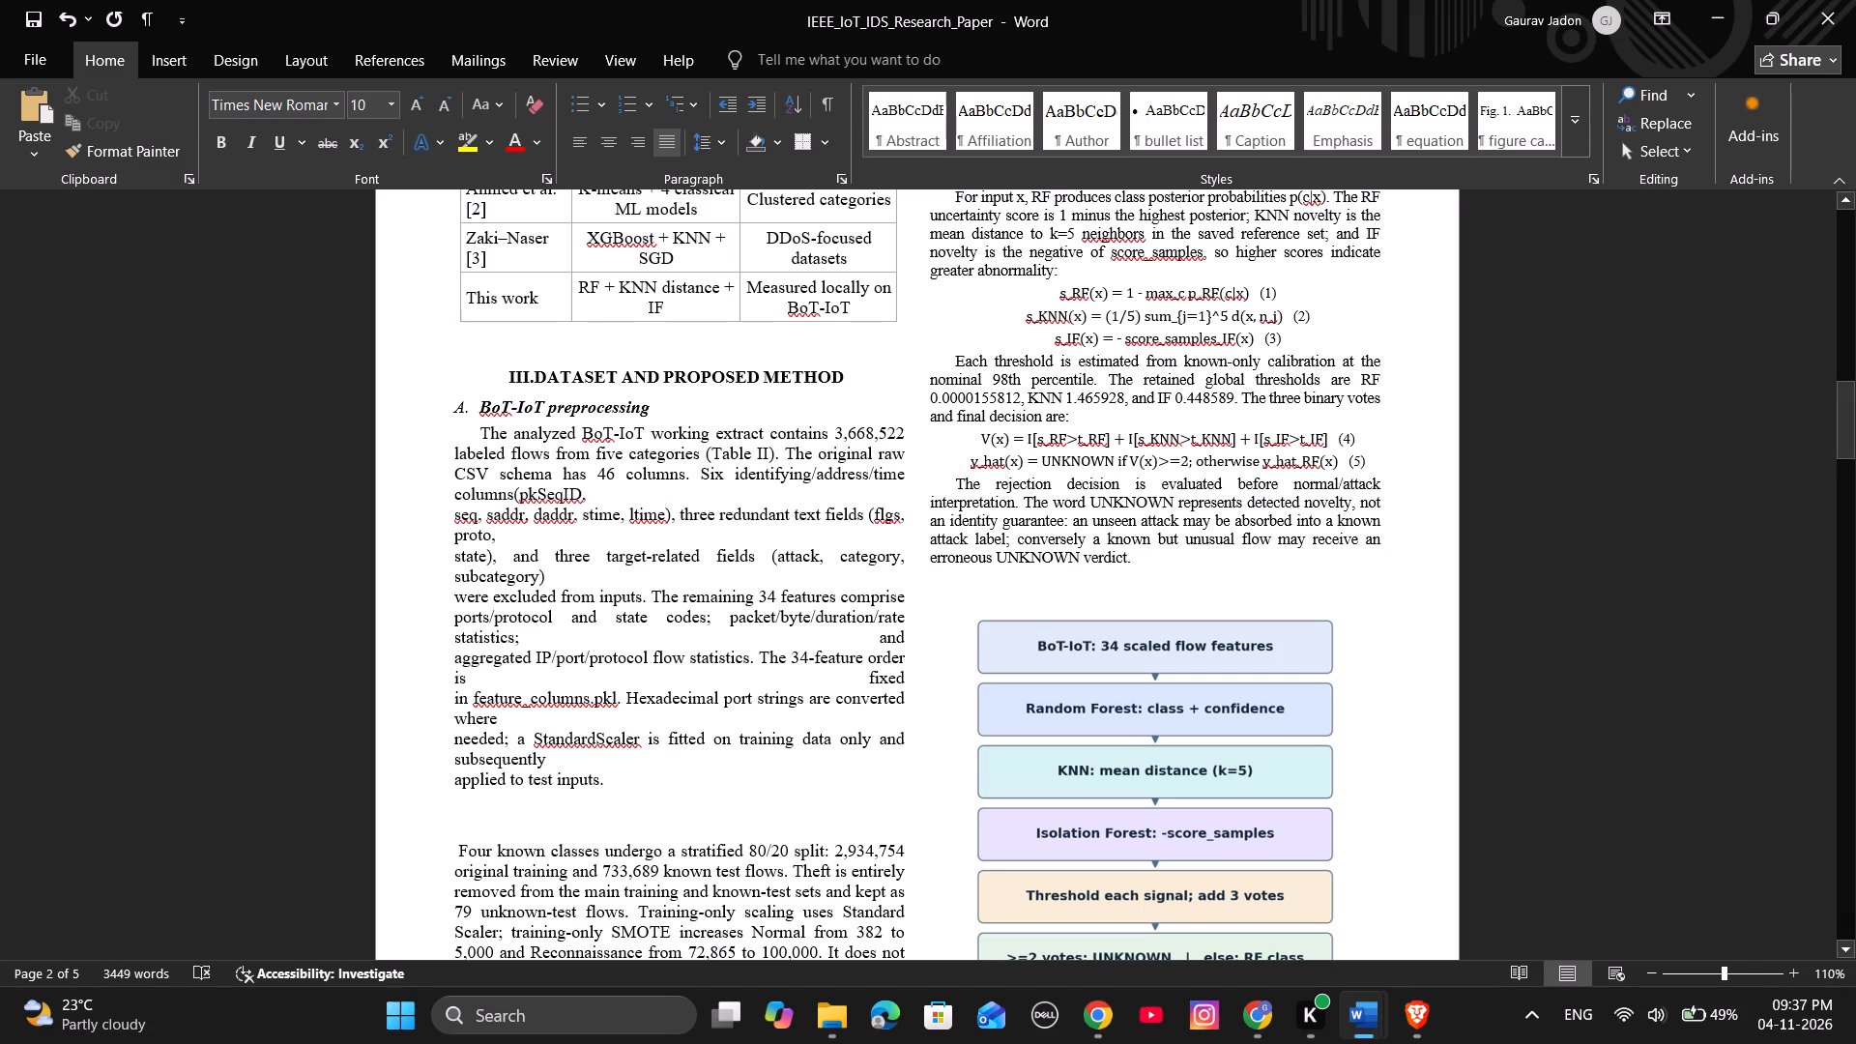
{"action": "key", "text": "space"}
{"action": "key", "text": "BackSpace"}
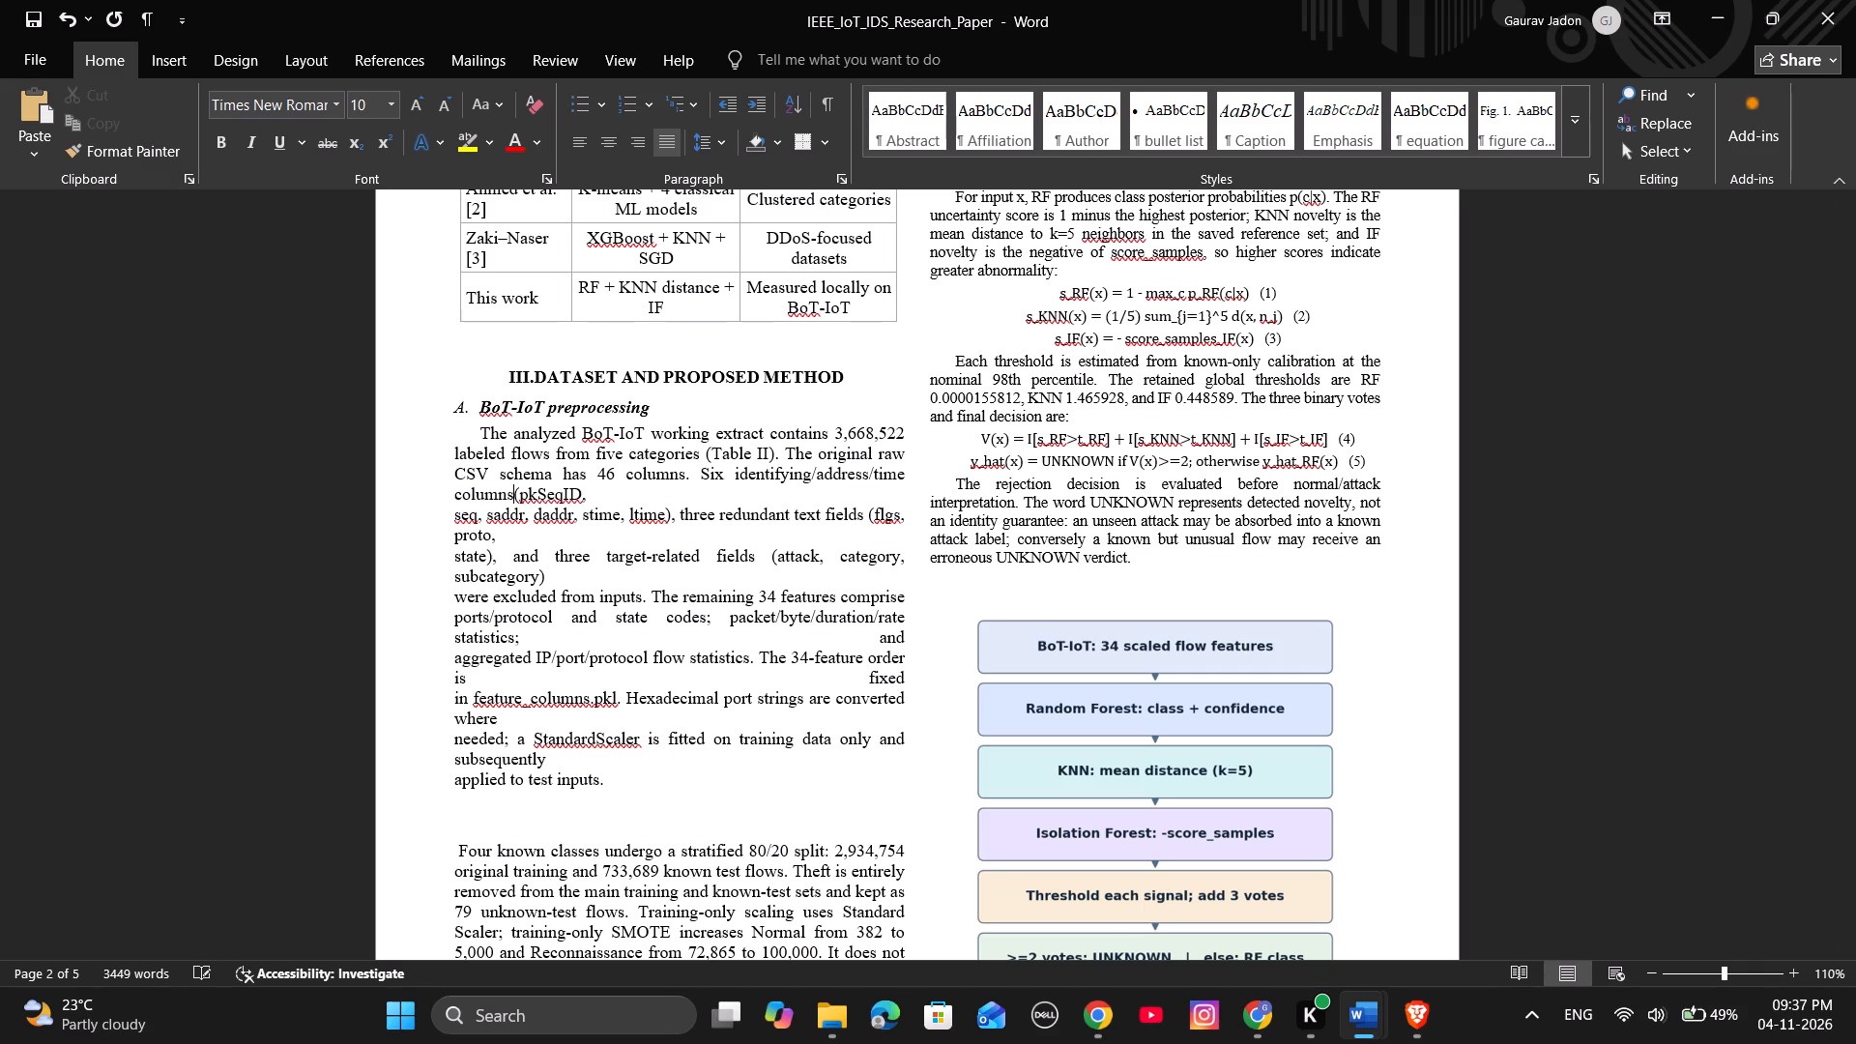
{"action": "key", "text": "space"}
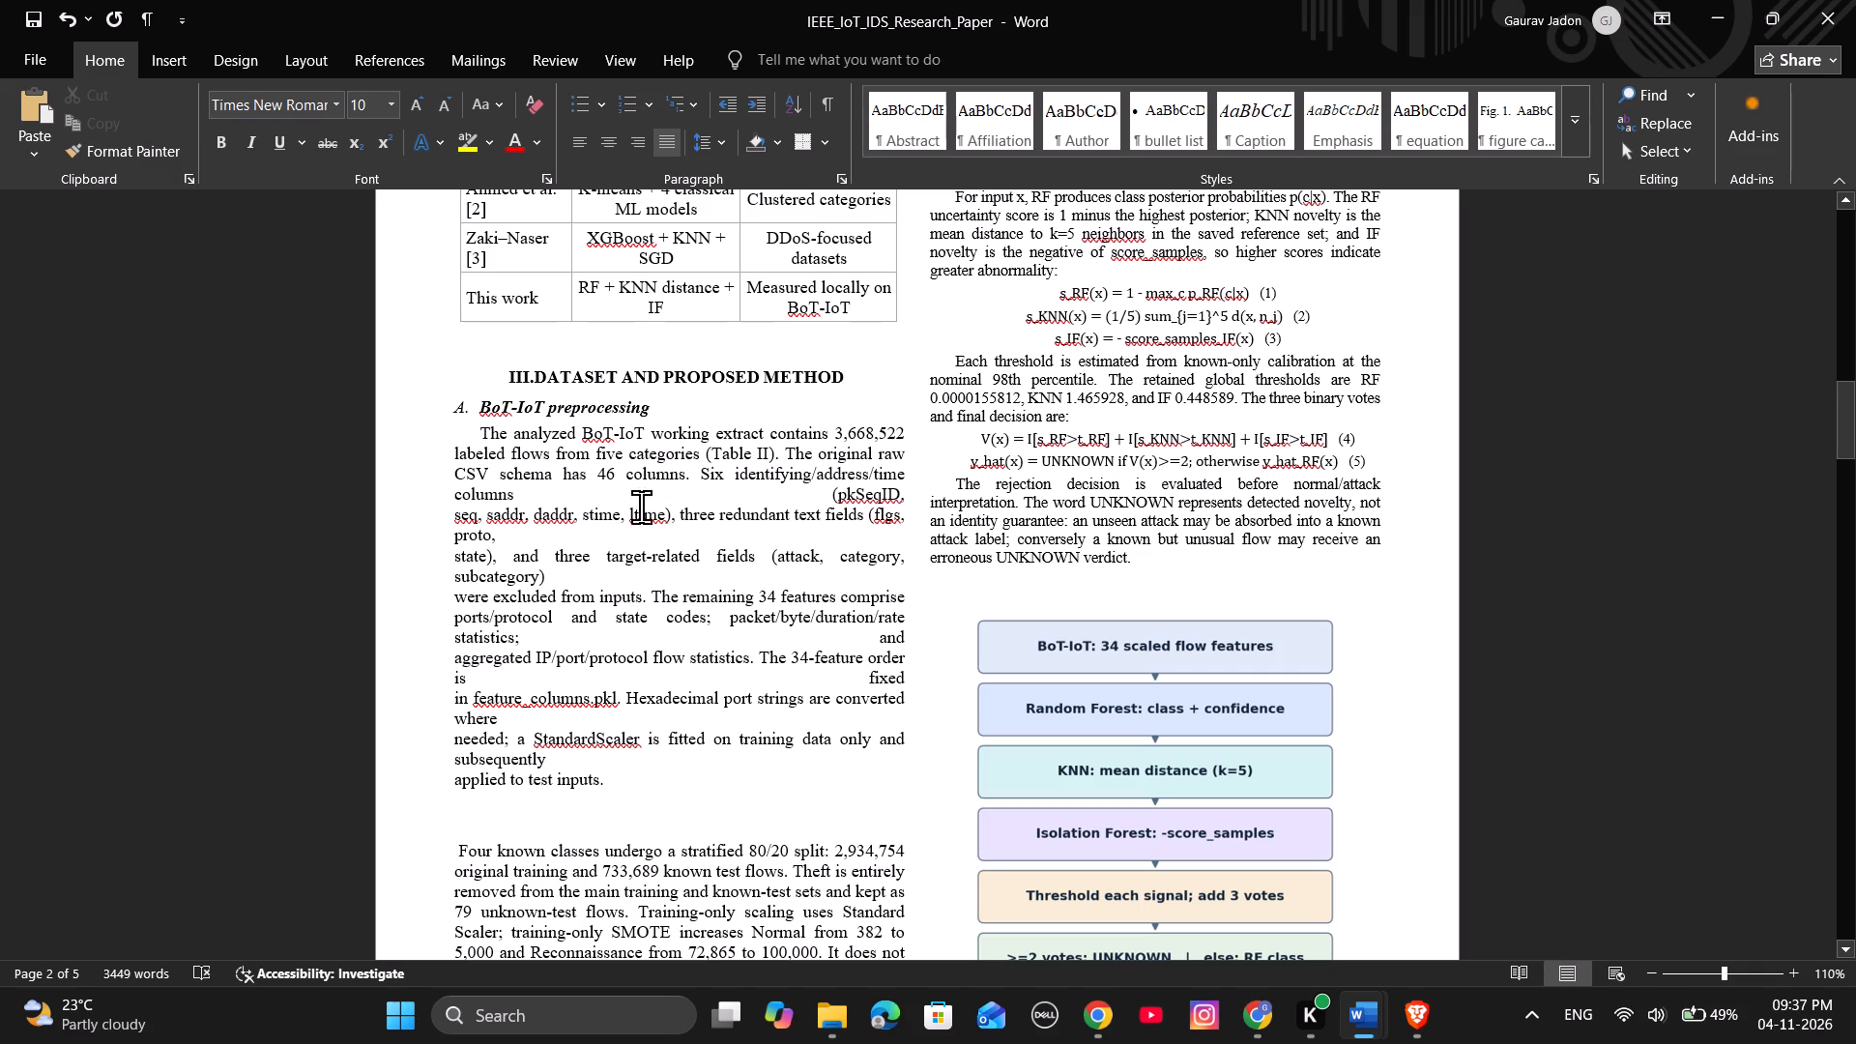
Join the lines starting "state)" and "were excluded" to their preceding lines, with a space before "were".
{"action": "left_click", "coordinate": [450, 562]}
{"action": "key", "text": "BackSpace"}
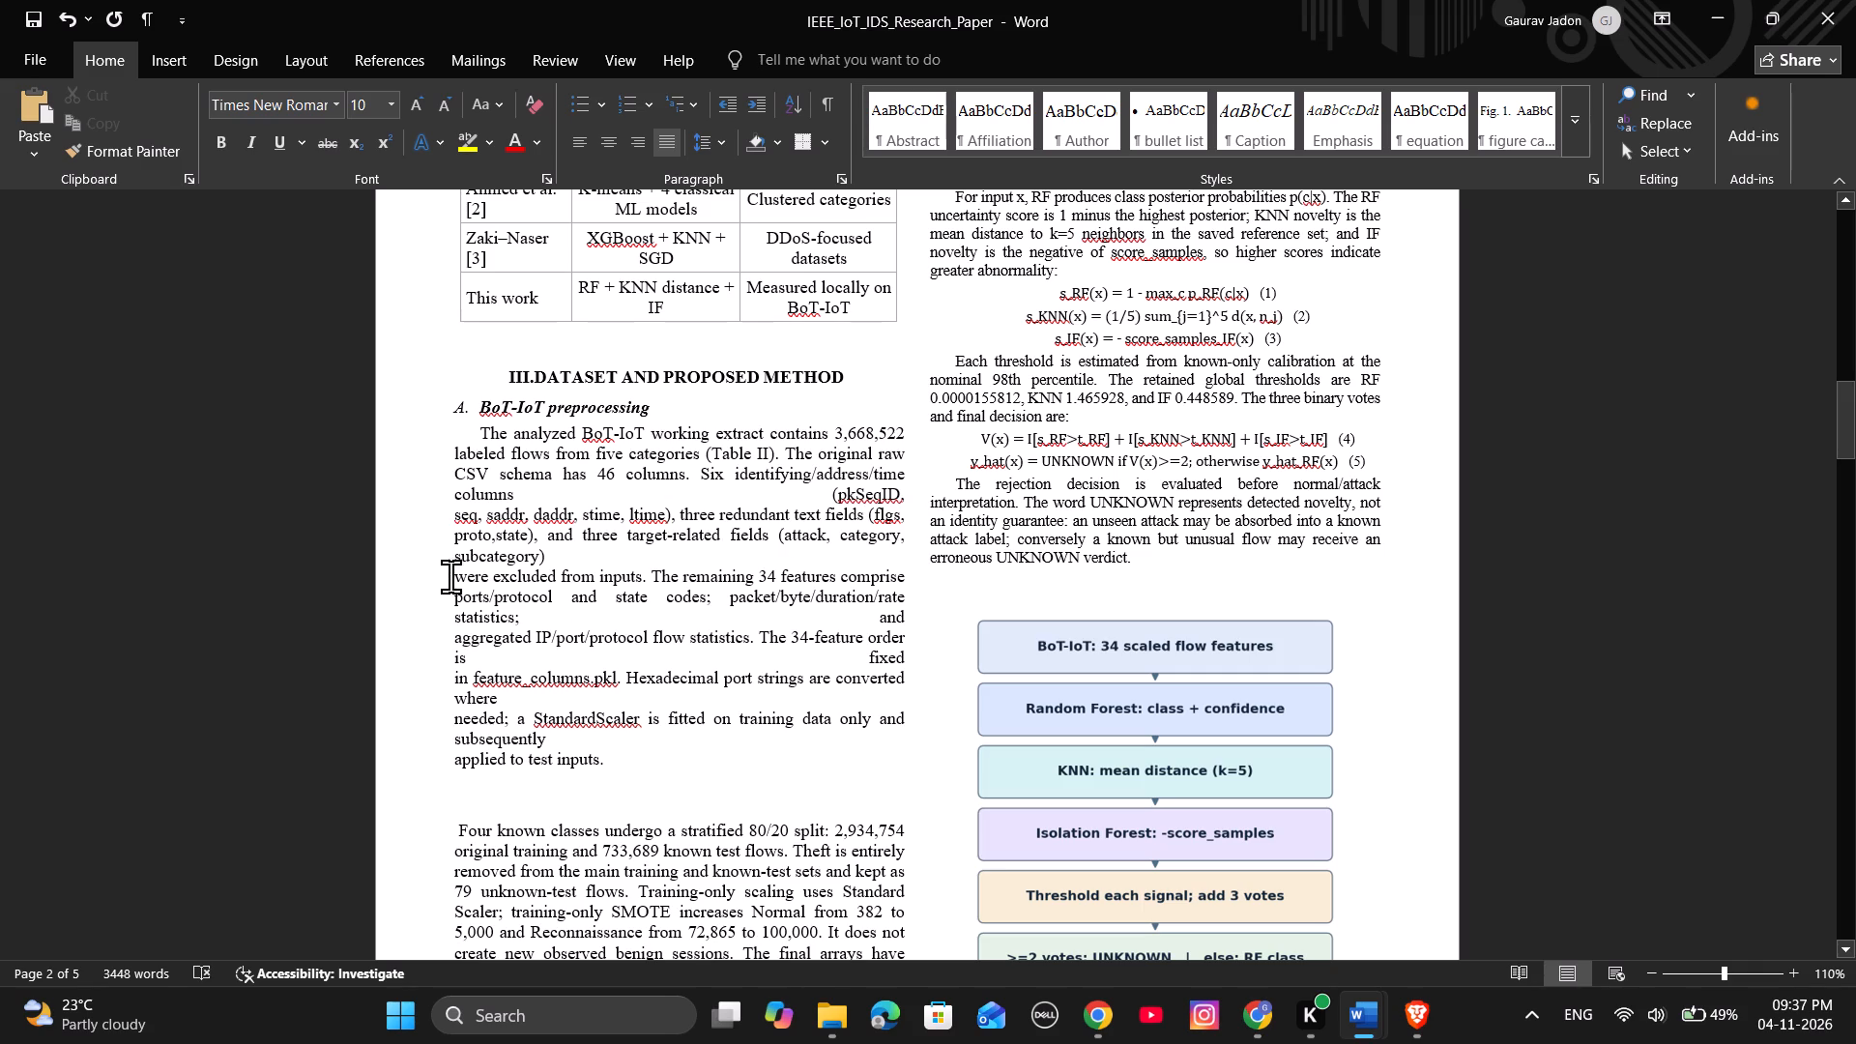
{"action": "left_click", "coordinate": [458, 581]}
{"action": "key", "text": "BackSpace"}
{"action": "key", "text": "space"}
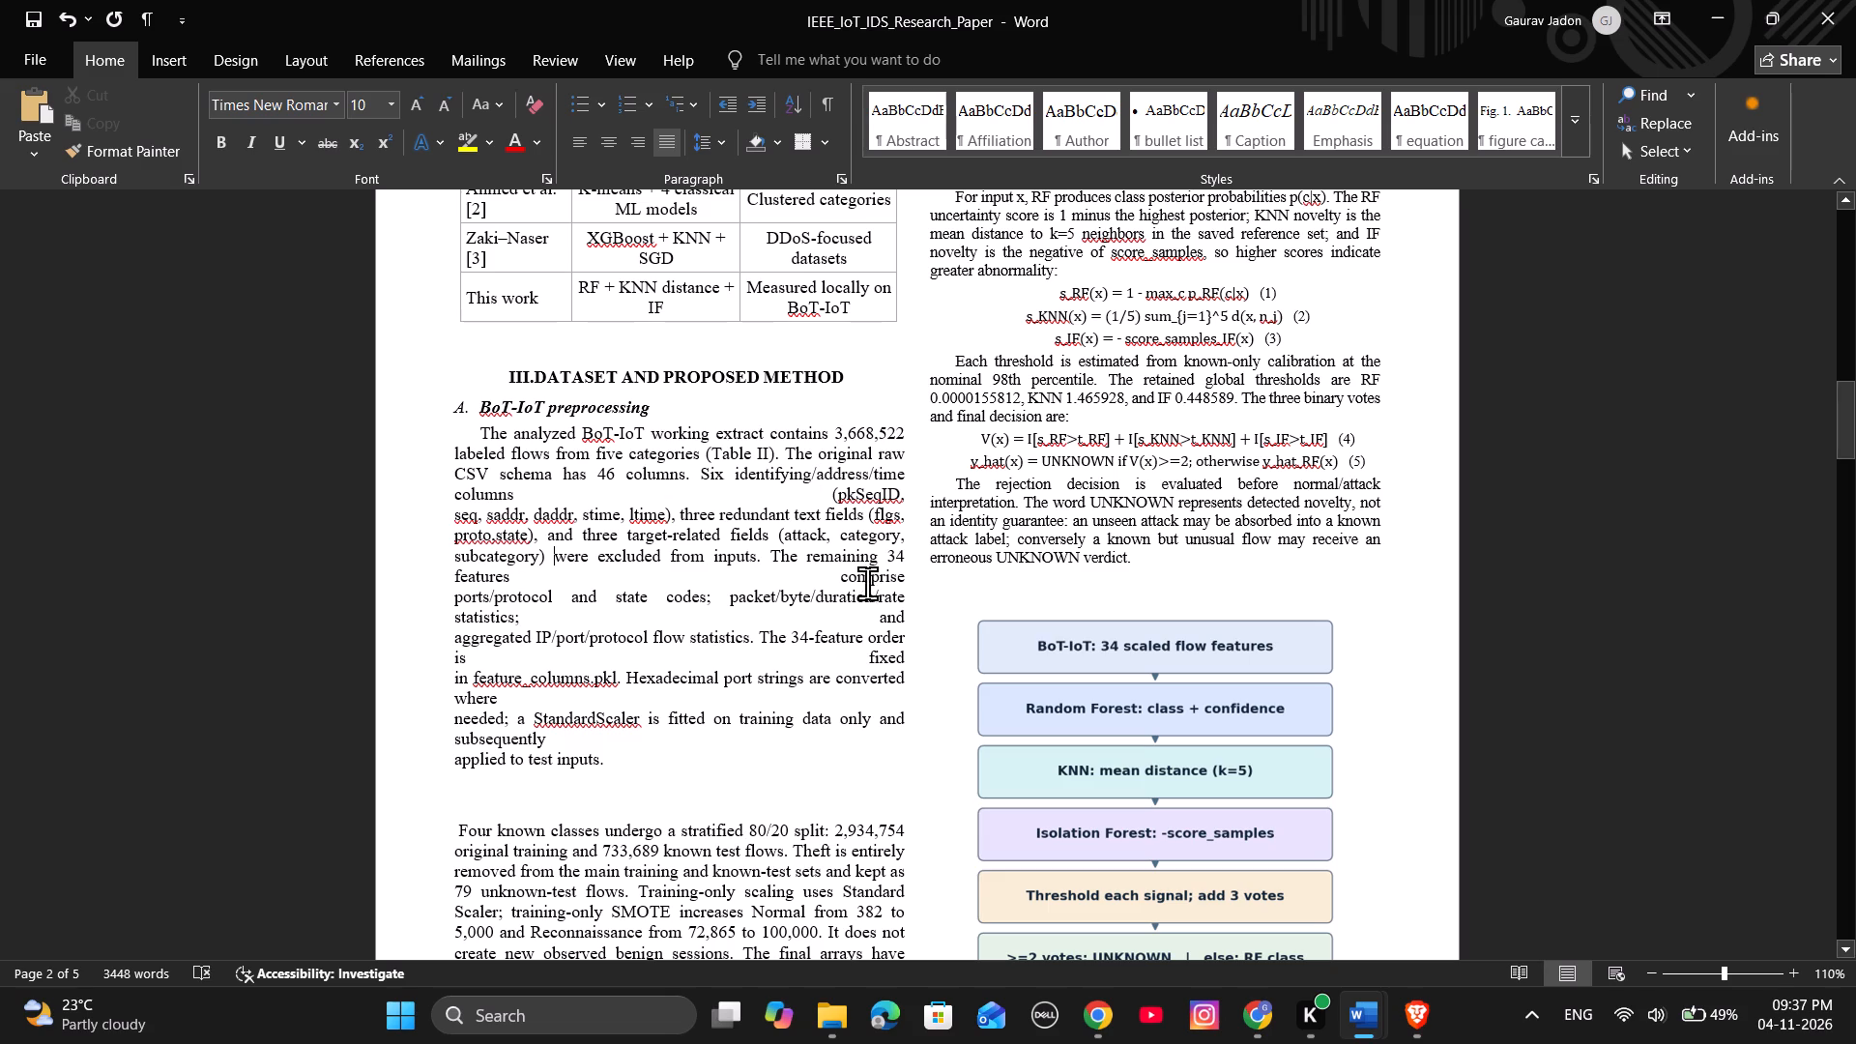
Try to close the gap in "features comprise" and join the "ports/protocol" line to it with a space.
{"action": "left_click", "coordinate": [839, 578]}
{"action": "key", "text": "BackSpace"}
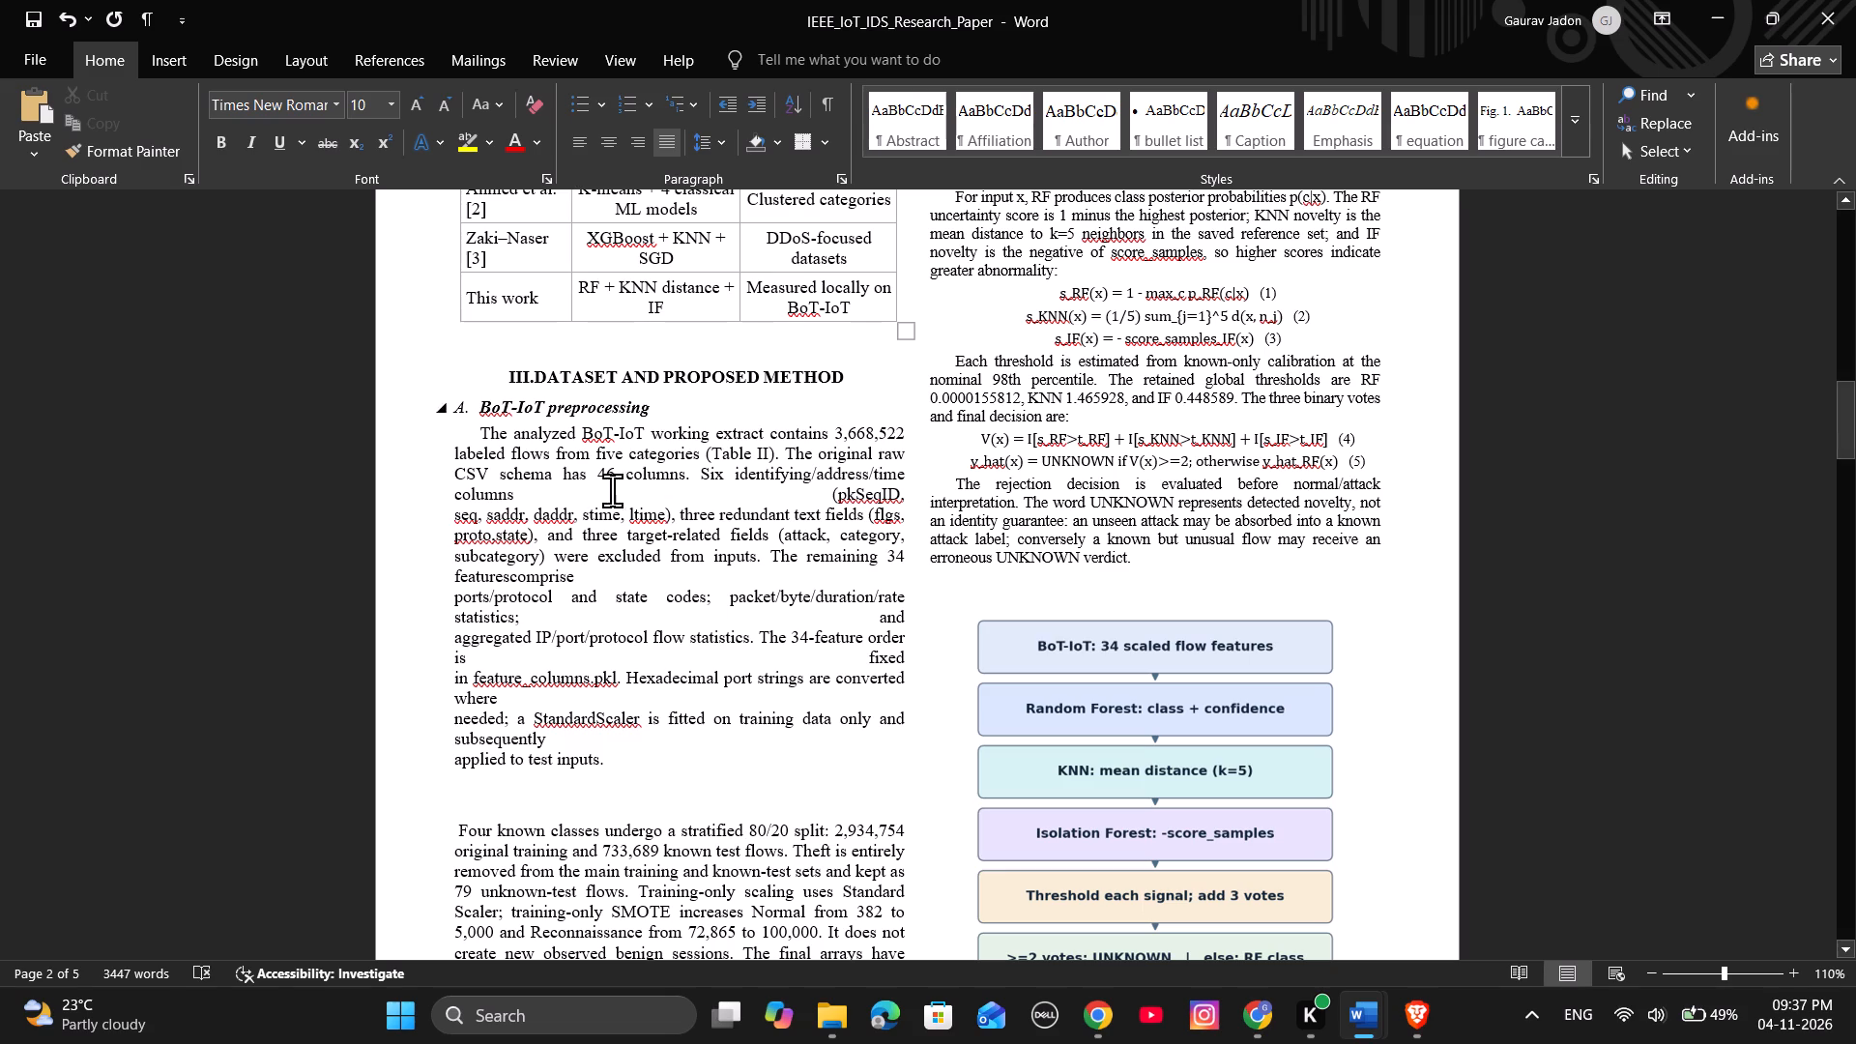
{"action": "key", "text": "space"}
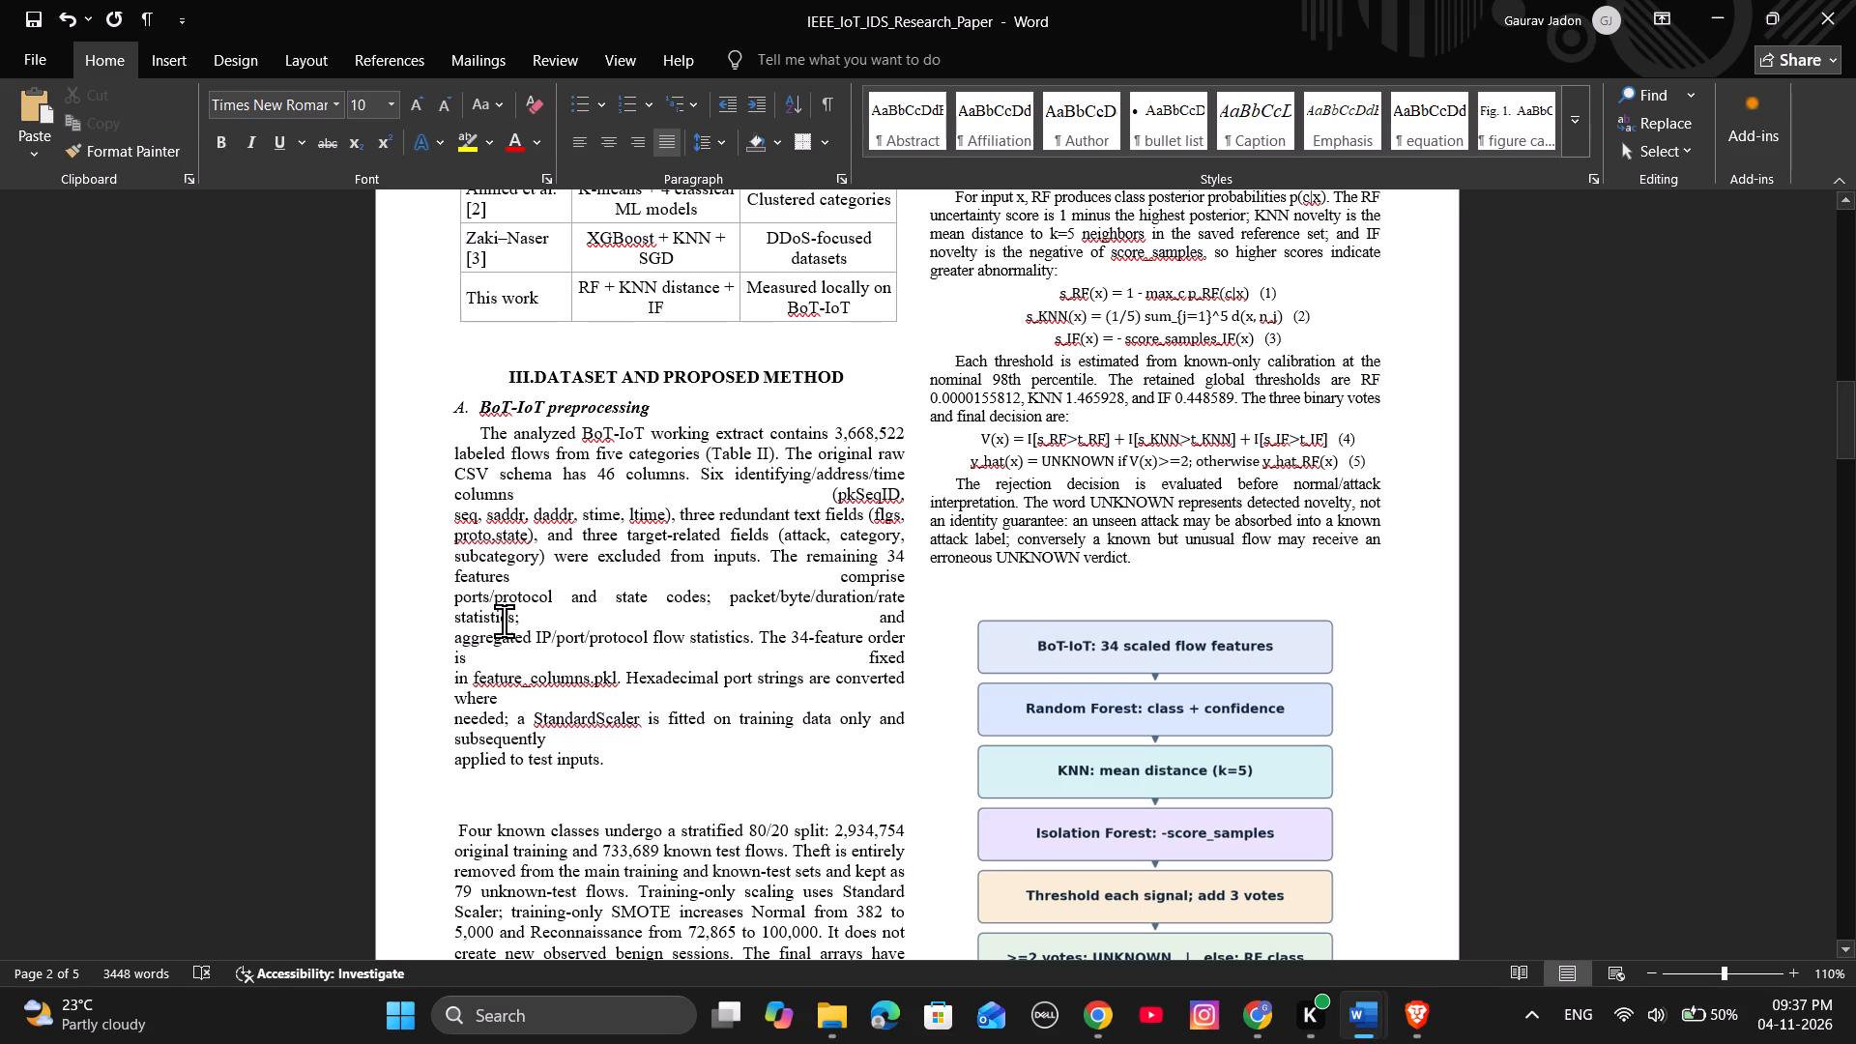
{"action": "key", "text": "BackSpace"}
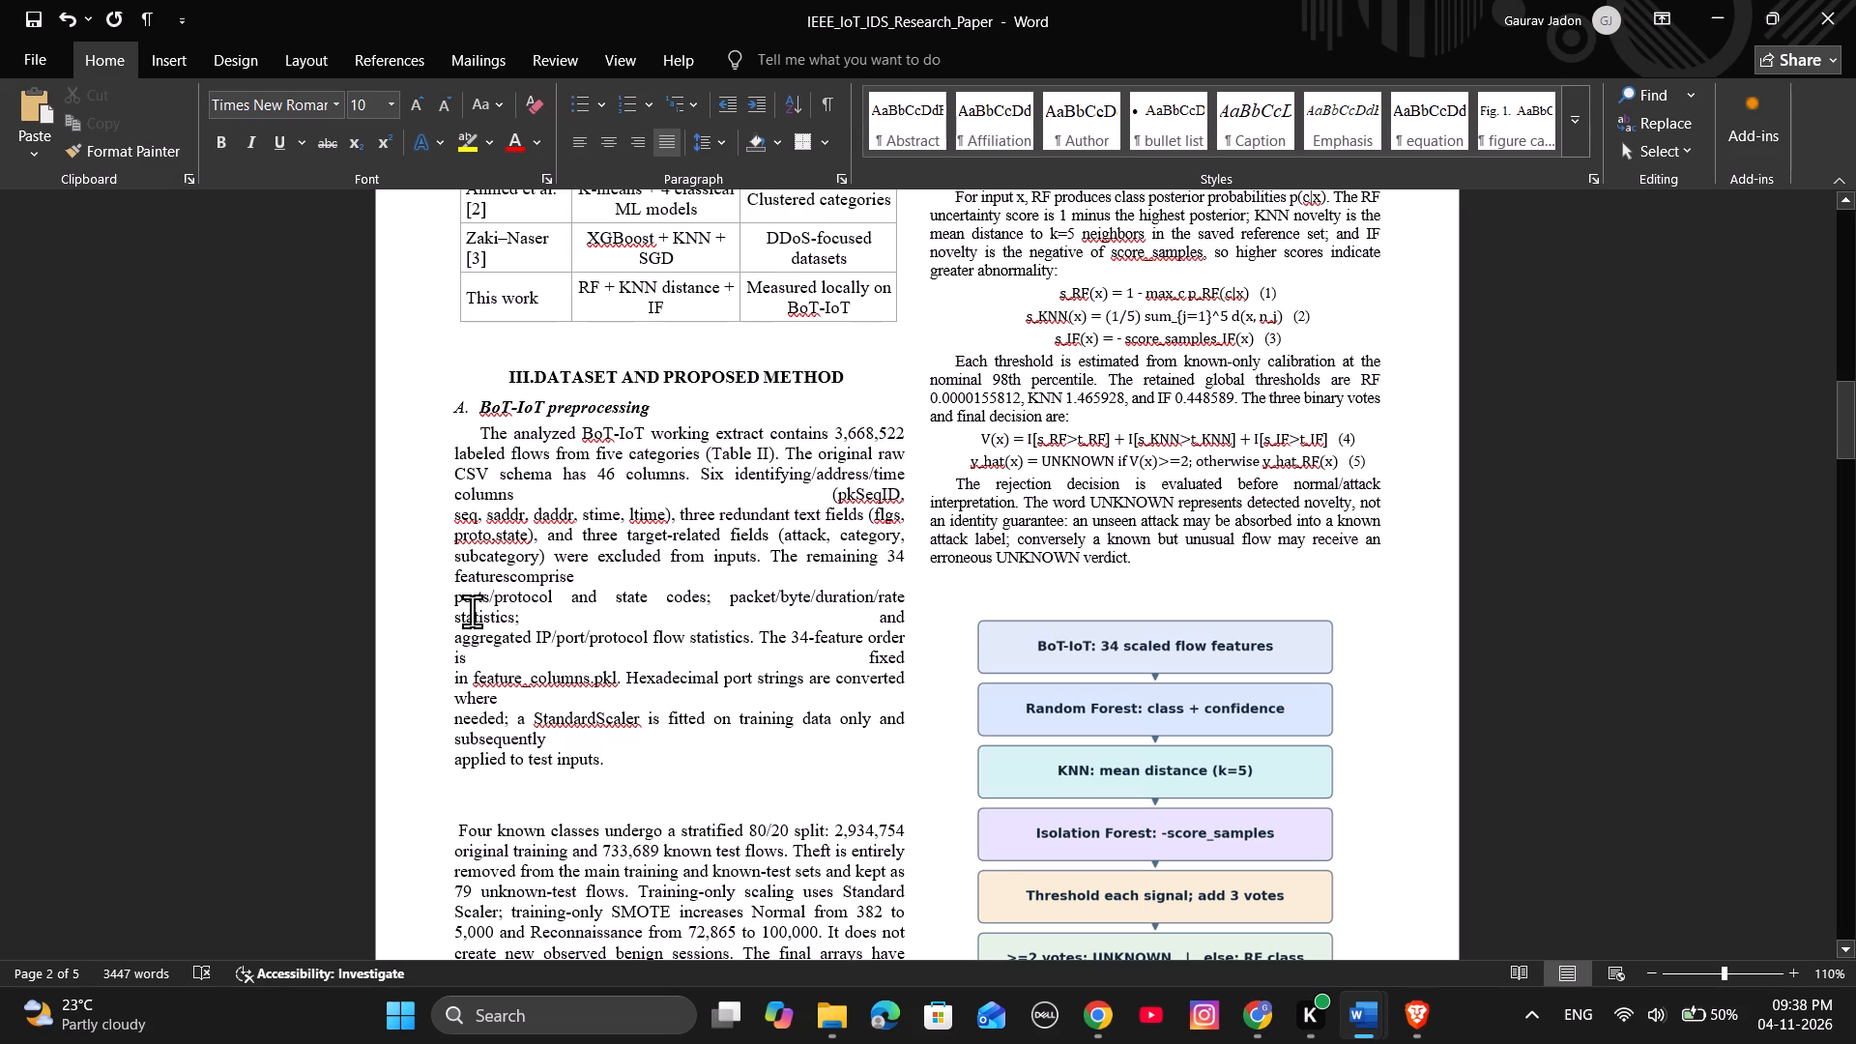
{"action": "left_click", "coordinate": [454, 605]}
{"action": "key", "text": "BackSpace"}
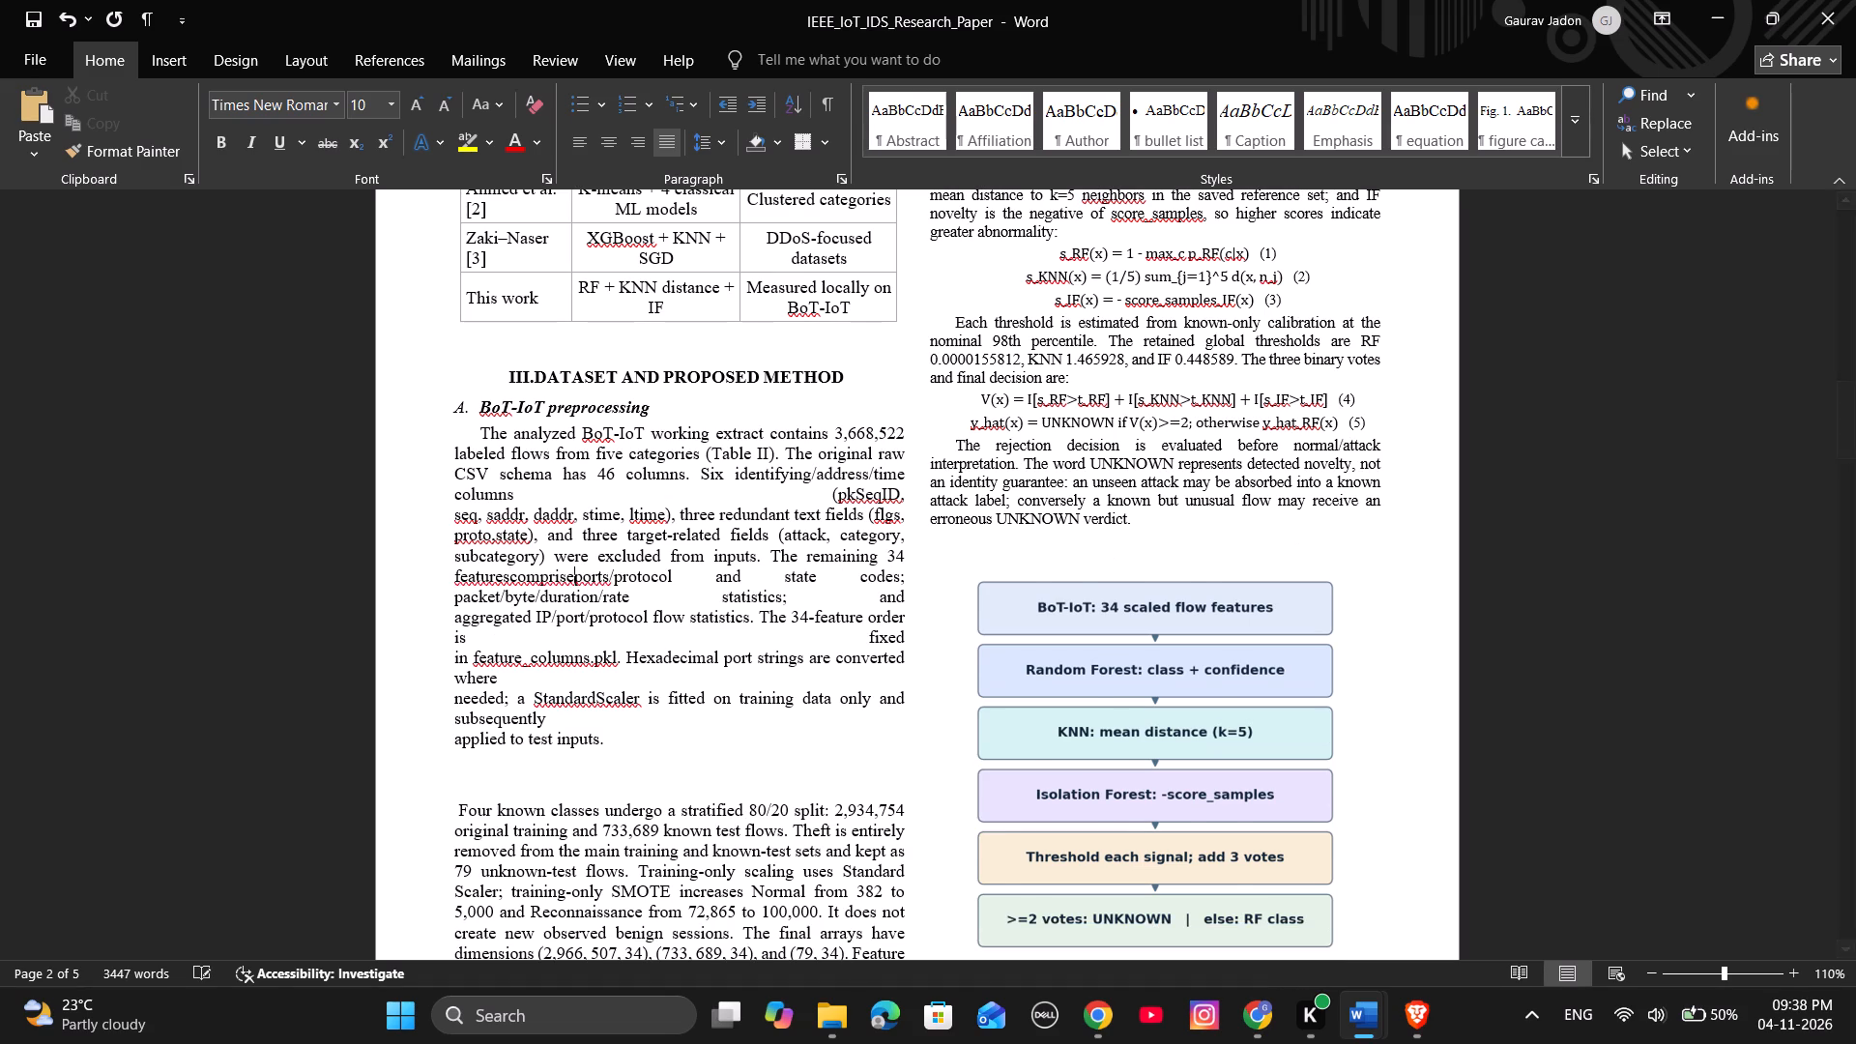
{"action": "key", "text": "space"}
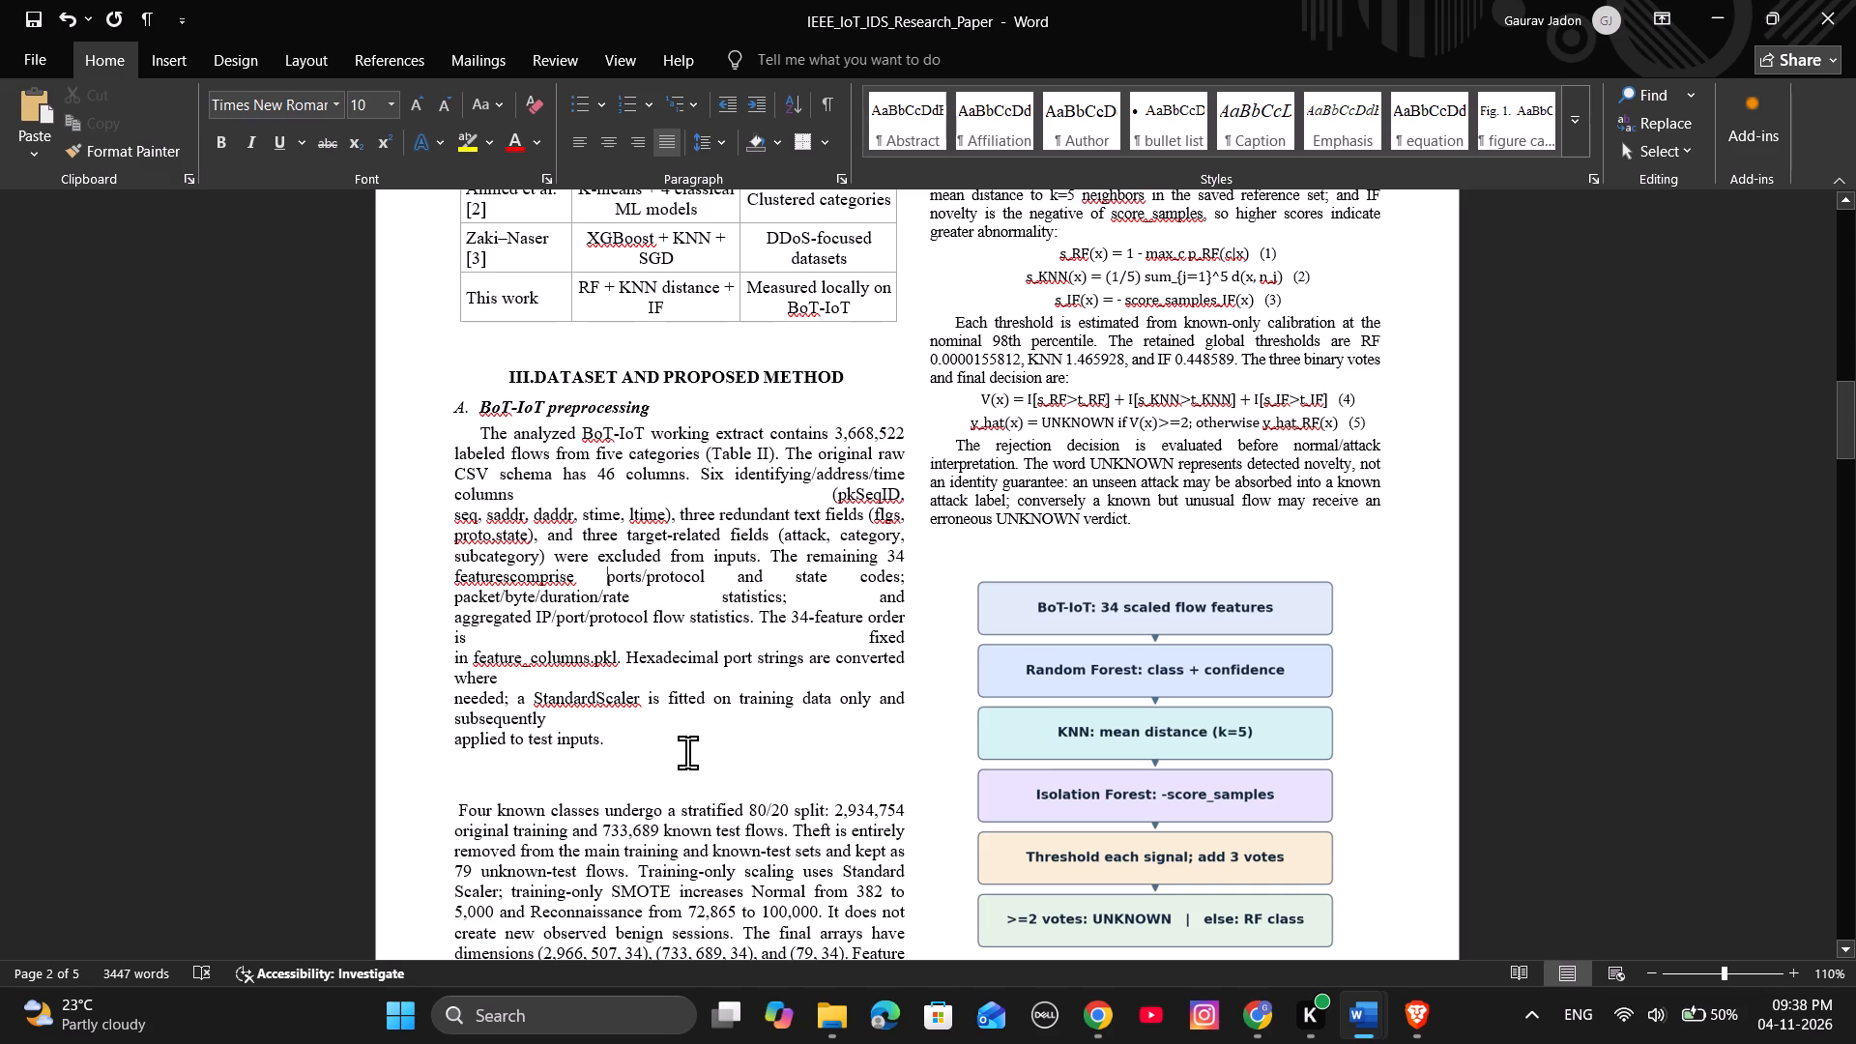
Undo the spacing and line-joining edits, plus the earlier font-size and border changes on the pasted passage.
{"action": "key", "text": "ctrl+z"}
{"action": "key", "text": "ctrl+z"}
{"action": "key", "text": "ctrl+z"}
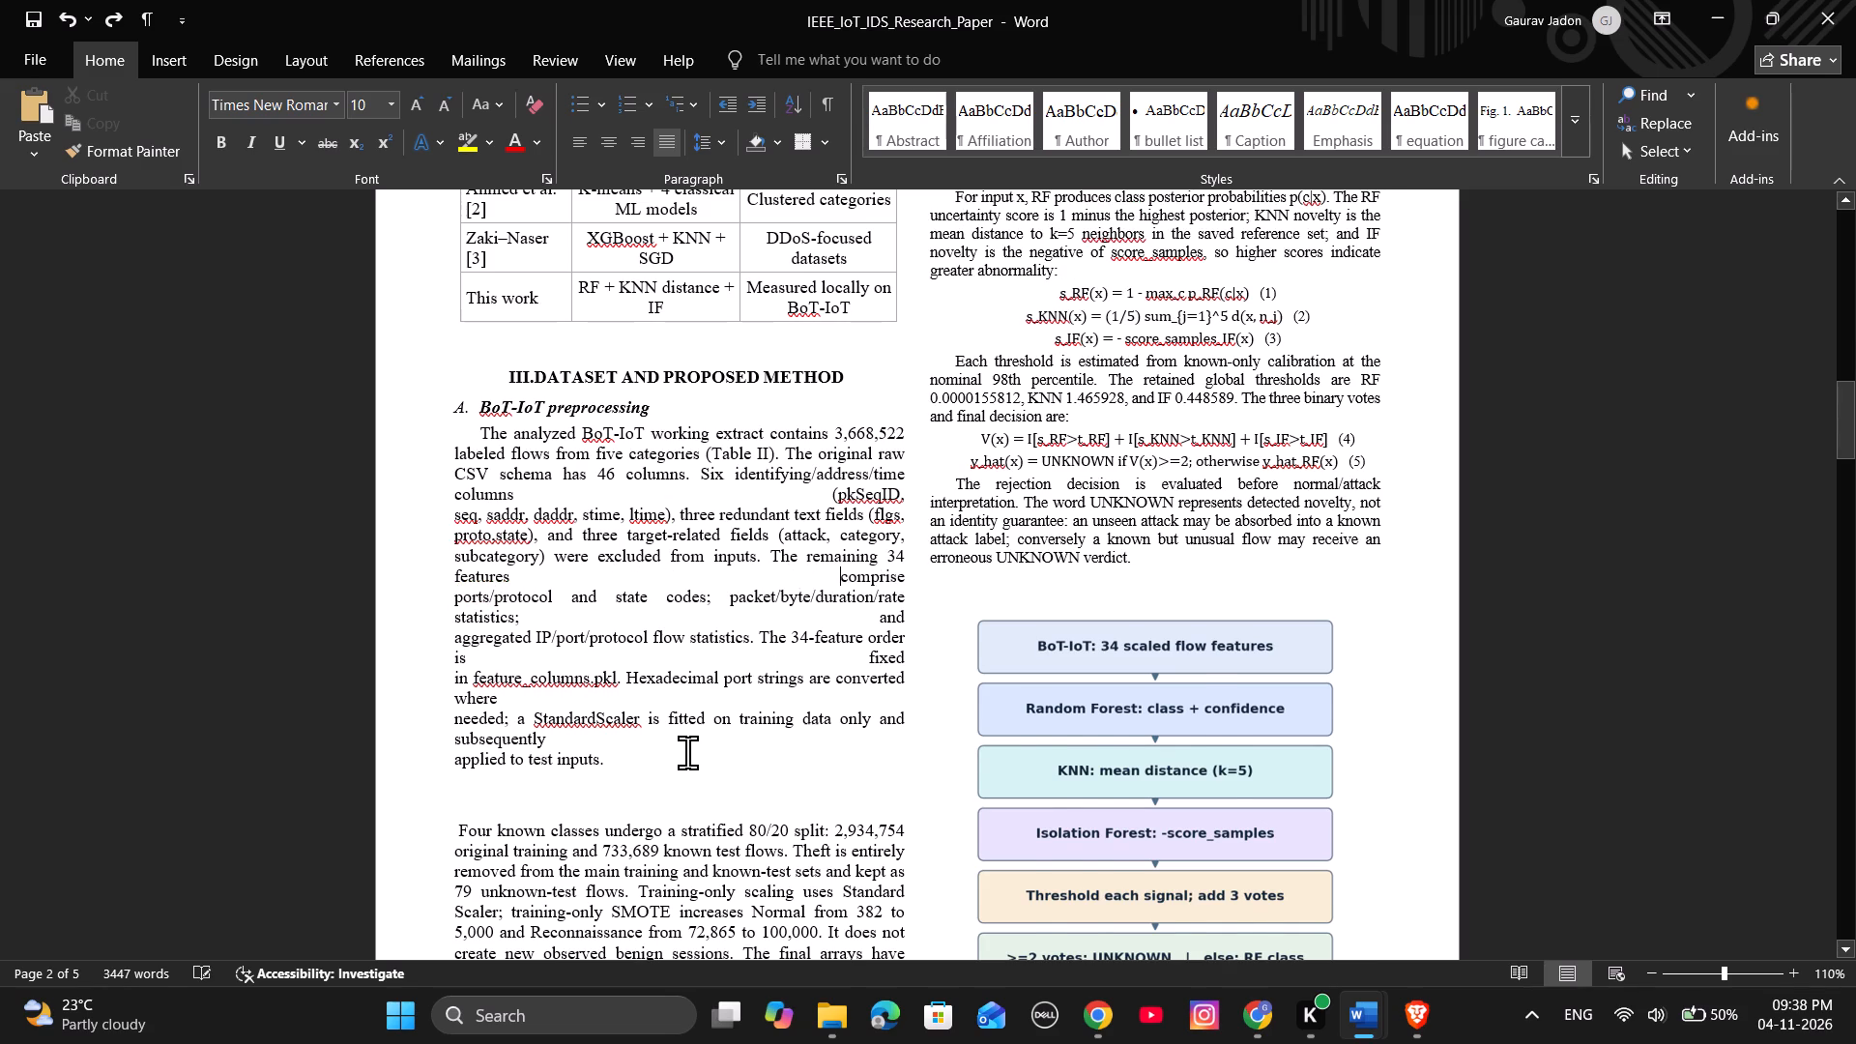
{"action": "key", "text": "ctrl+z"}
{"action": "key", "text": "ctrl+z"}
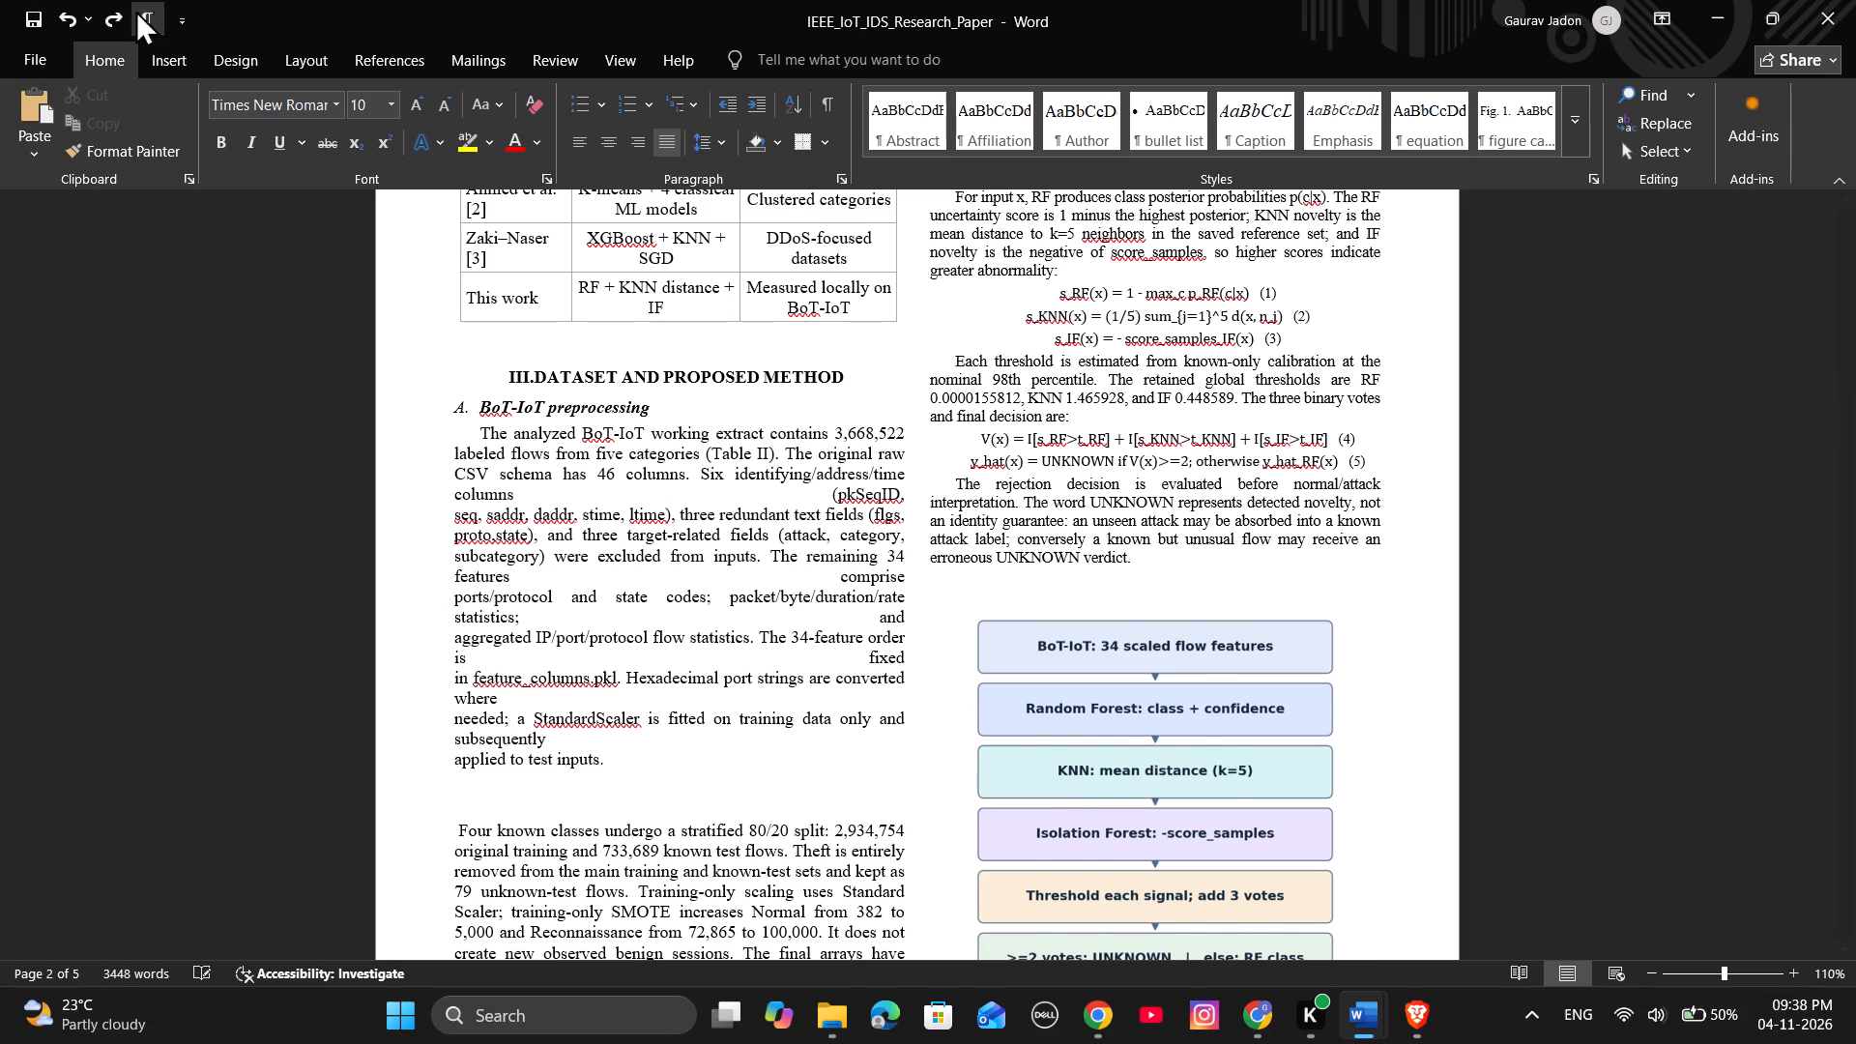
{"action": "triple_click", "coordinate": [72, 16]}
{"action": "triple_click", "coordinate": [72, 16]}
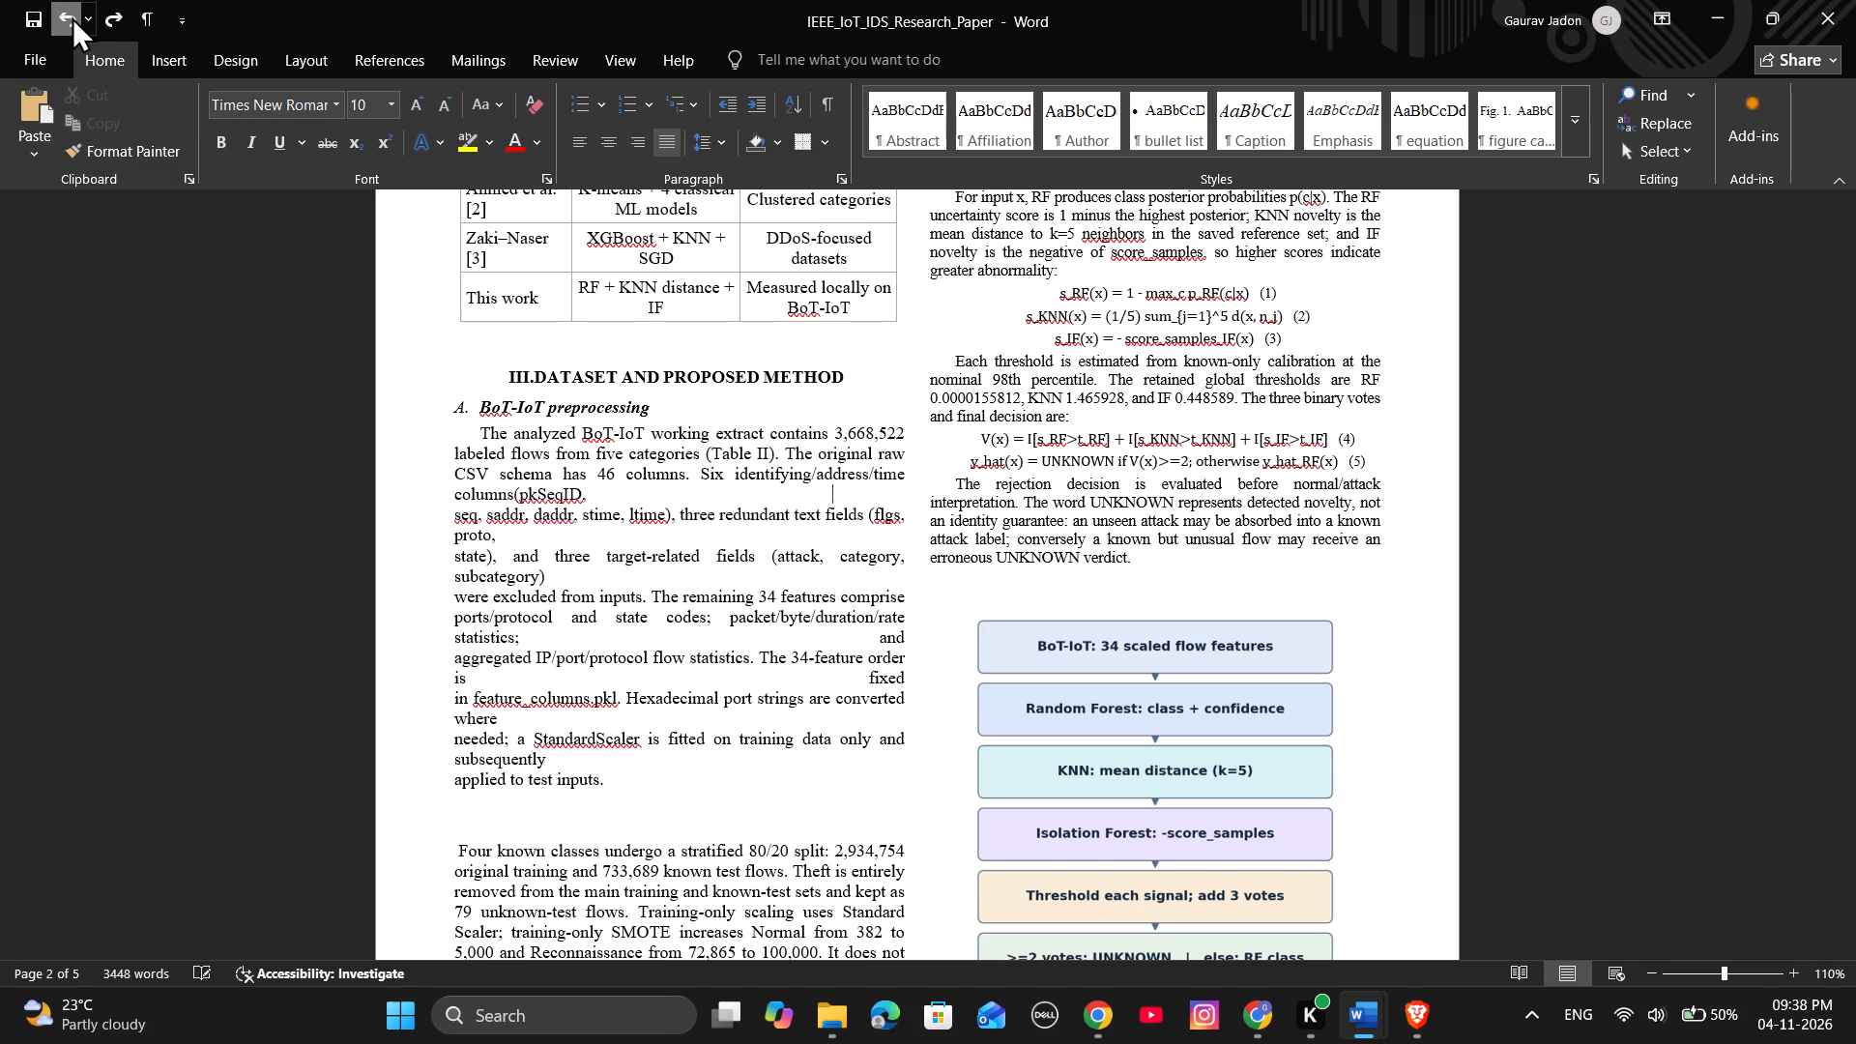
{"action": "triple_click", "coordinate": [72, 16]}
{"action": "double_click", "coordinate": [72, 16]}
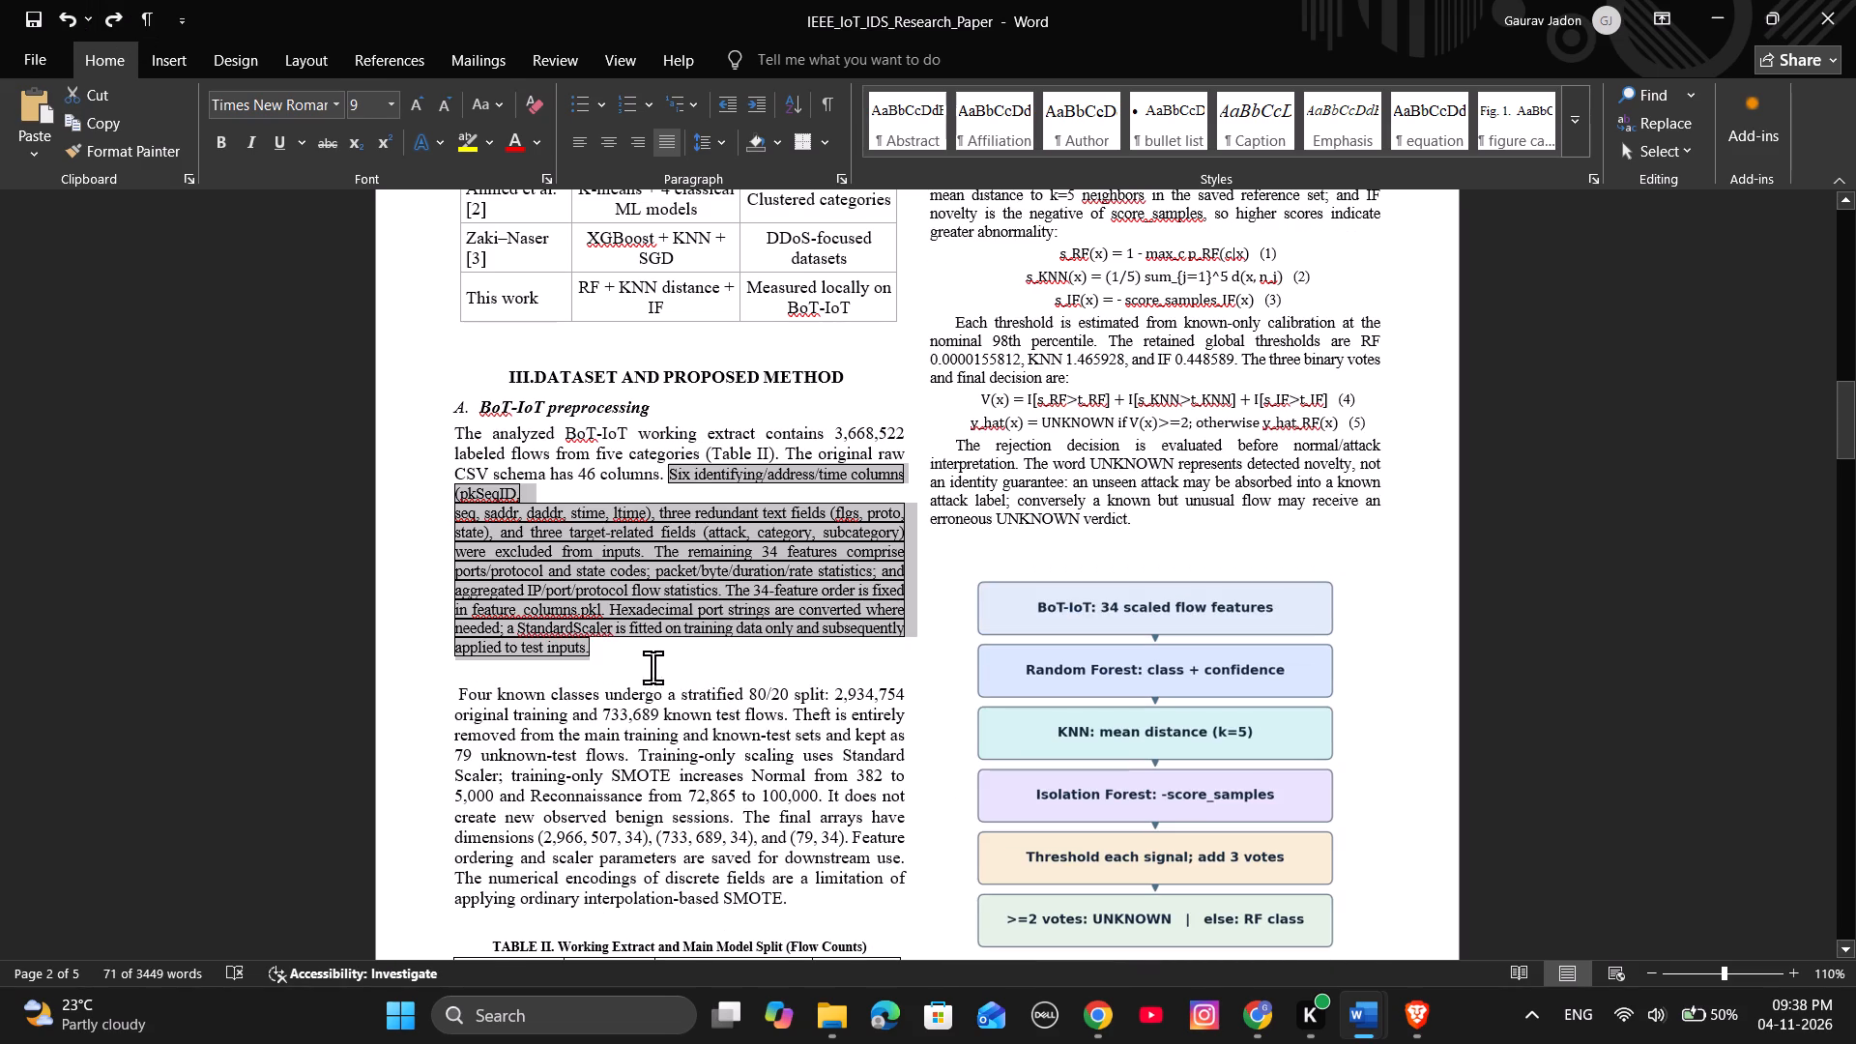
Remove the borders from the passage running from "Six identifying/address/time columns" to "applied to test inputs.".
{"action": "left_click", "coordinate": [634, 607]}
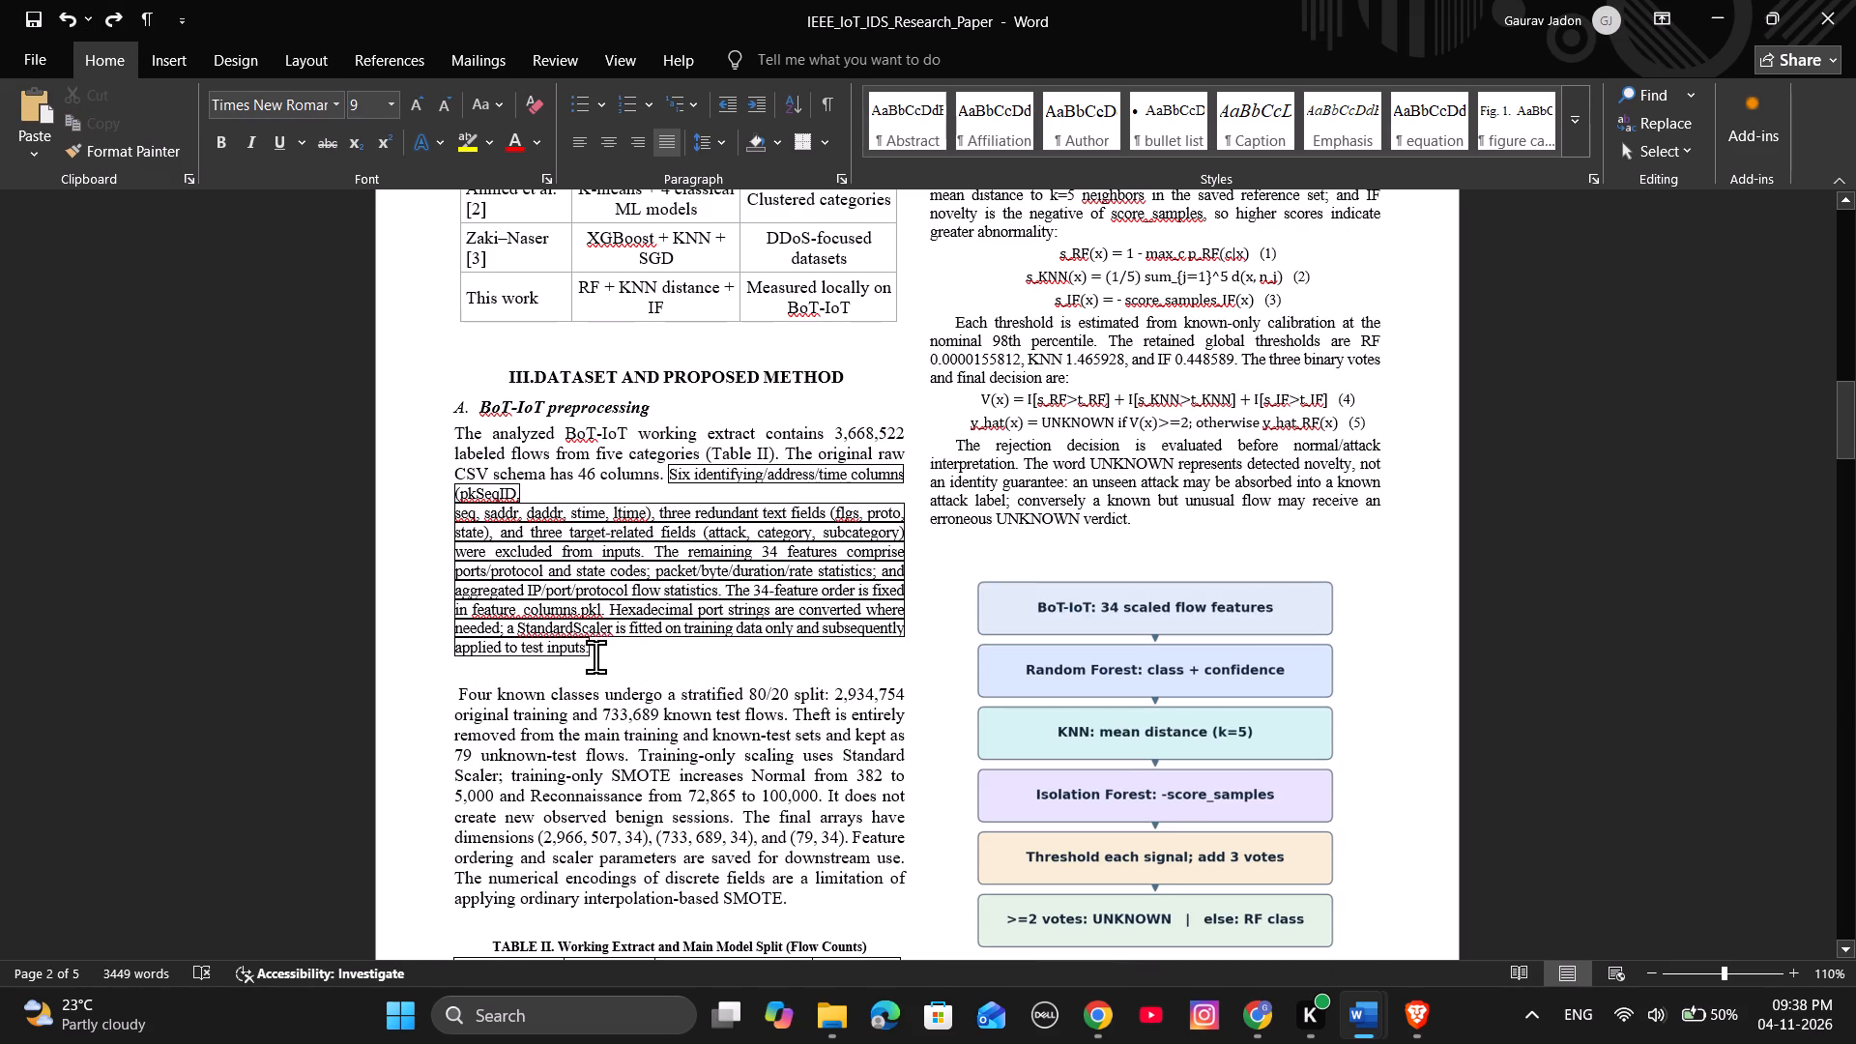
{"action": "left_click", "coordinate": [587, 656]}
{"action": "left_click_drag", "start_coordinate": [621, 651], "coordinate": [502, 638]}
{"action": "left_click_drag", "start_coordinate": [502, 638], "coordinate": [672, 482]}
{"action": "left_click", "coordinate": [826, 144]}
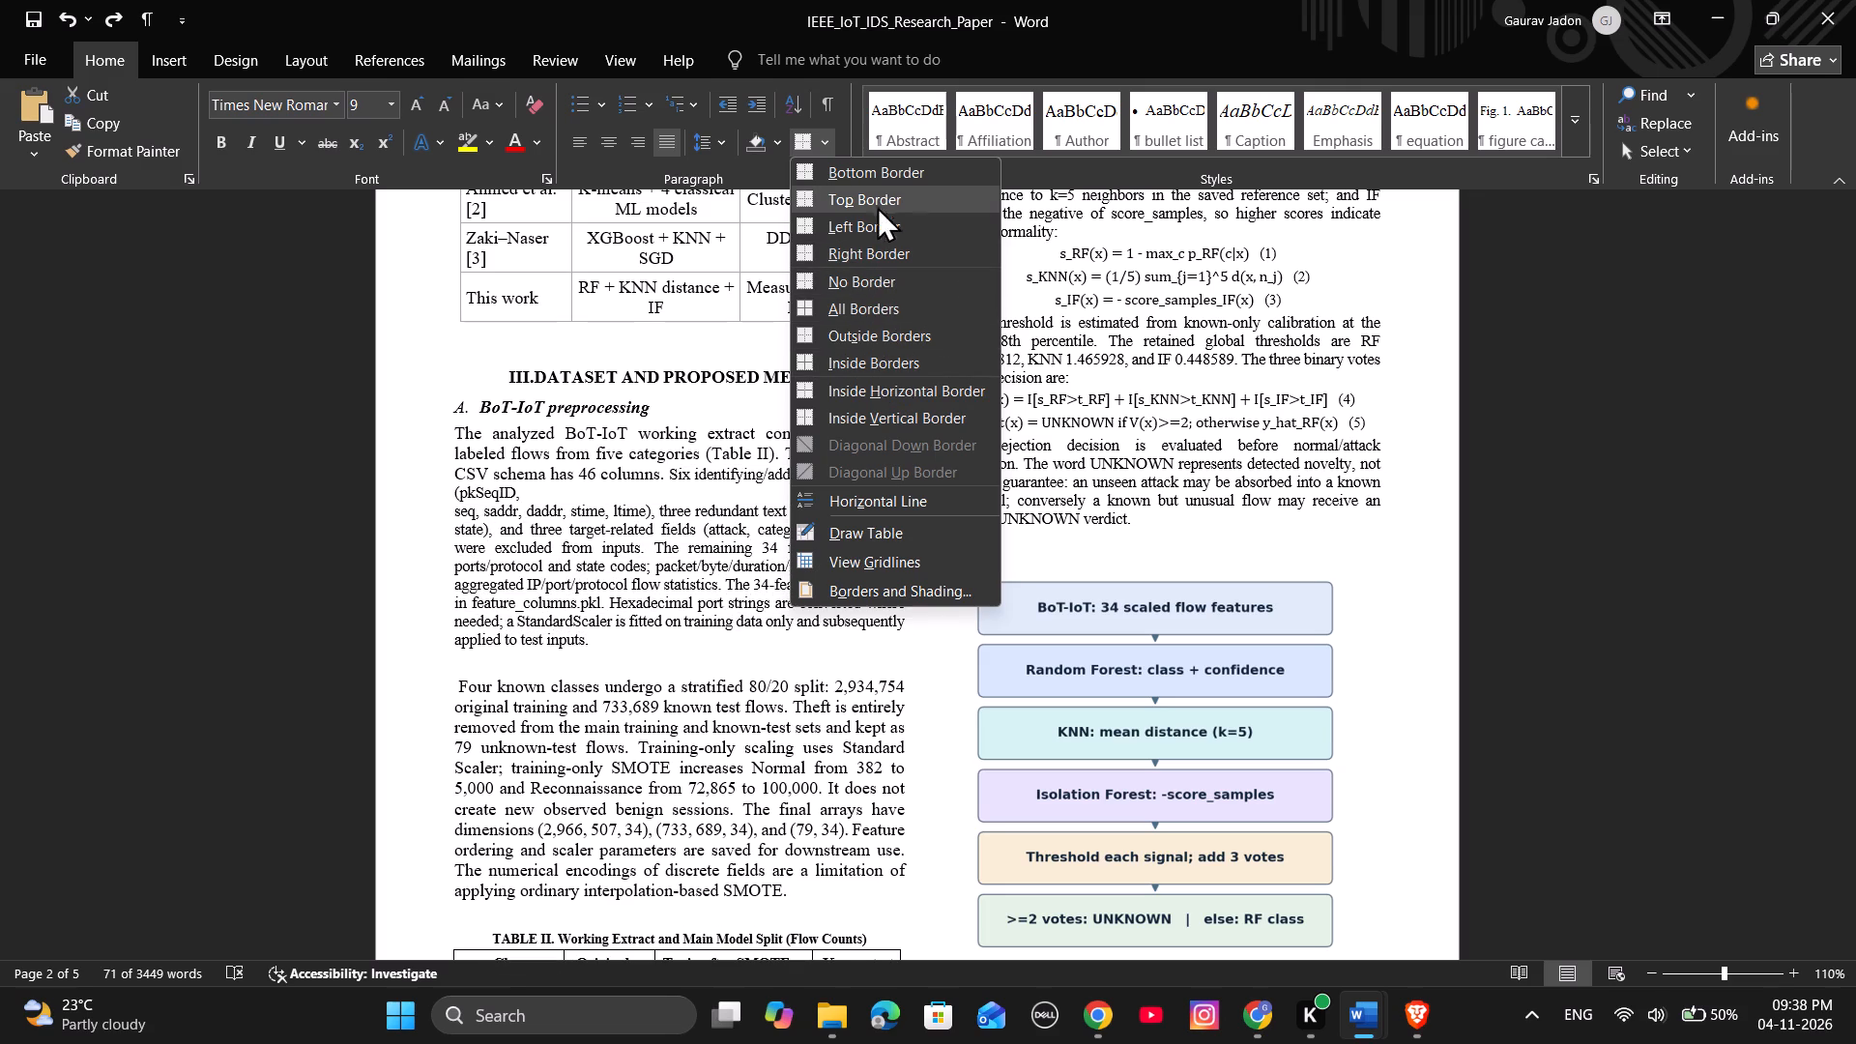
{"action": "left_click", "coordinate": [876, 287]}
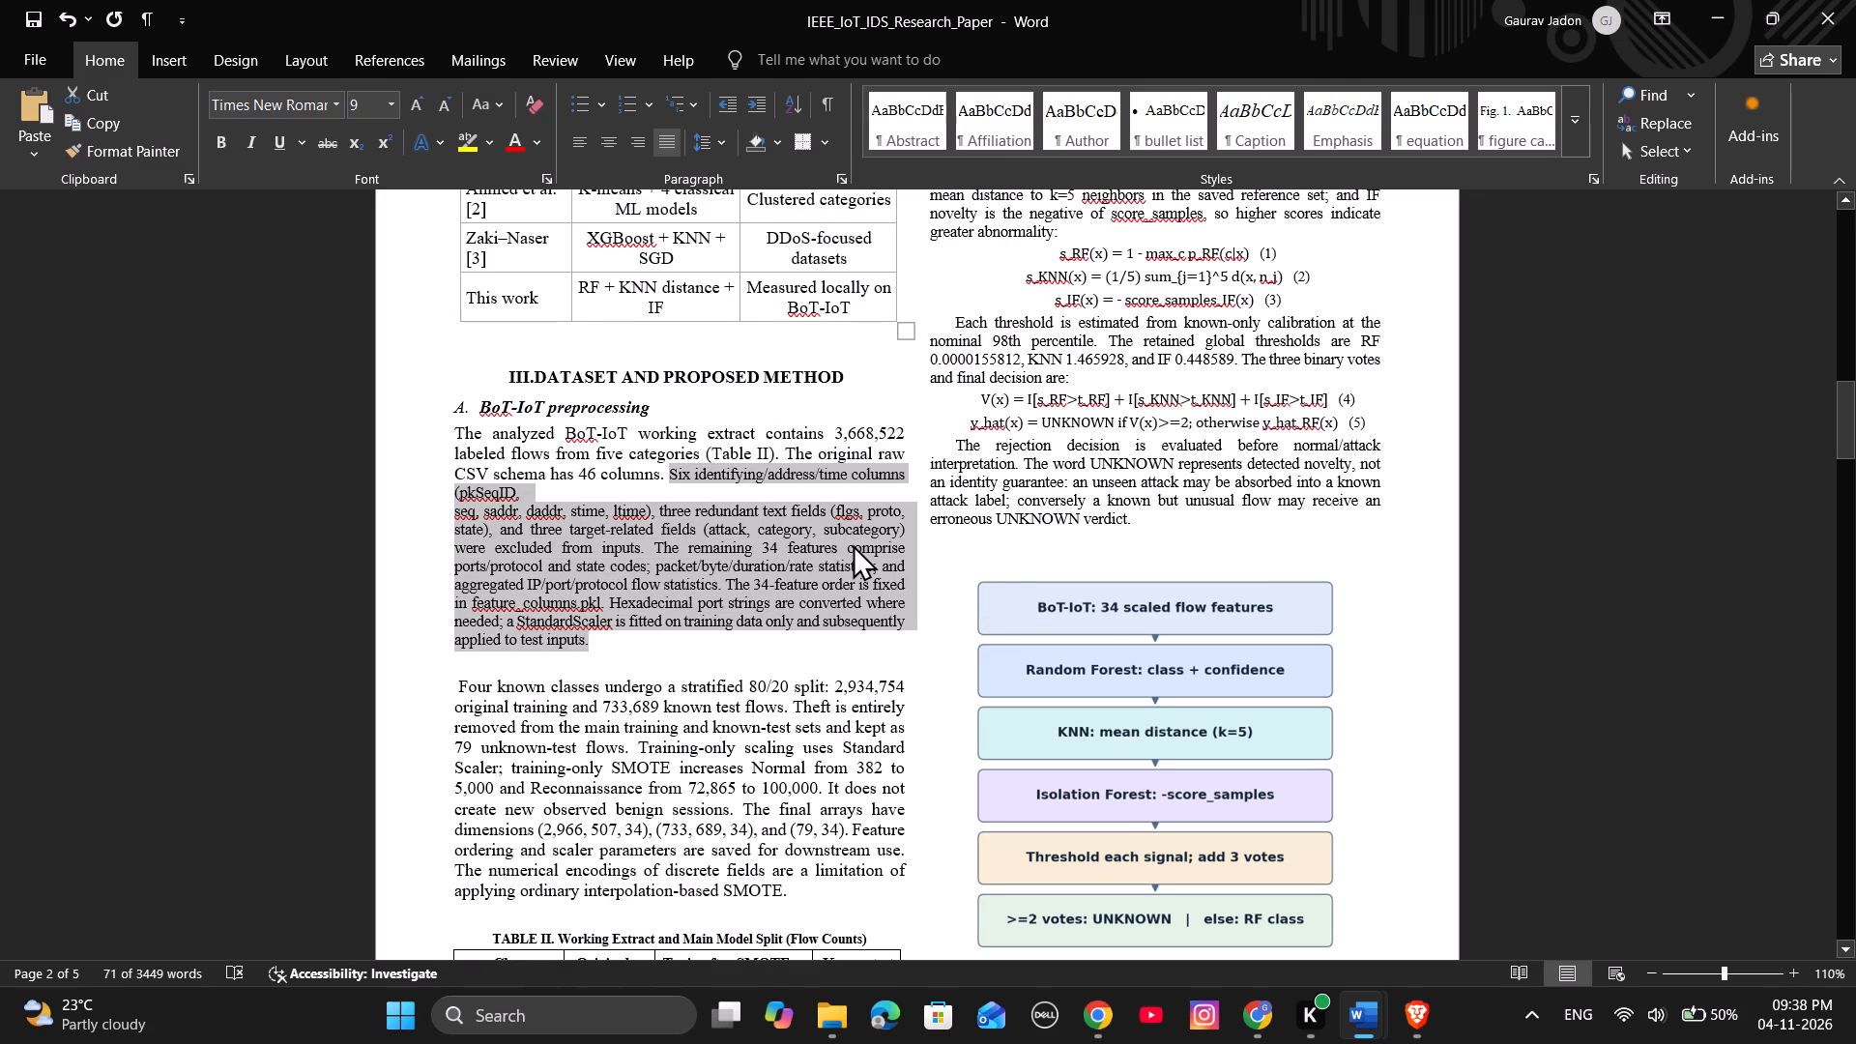
Set the pasted passage's font size to 10, comparing it with the previous size by undoing and redoing the change.
{"action": "left_click", "coordinate": [356, 97]}
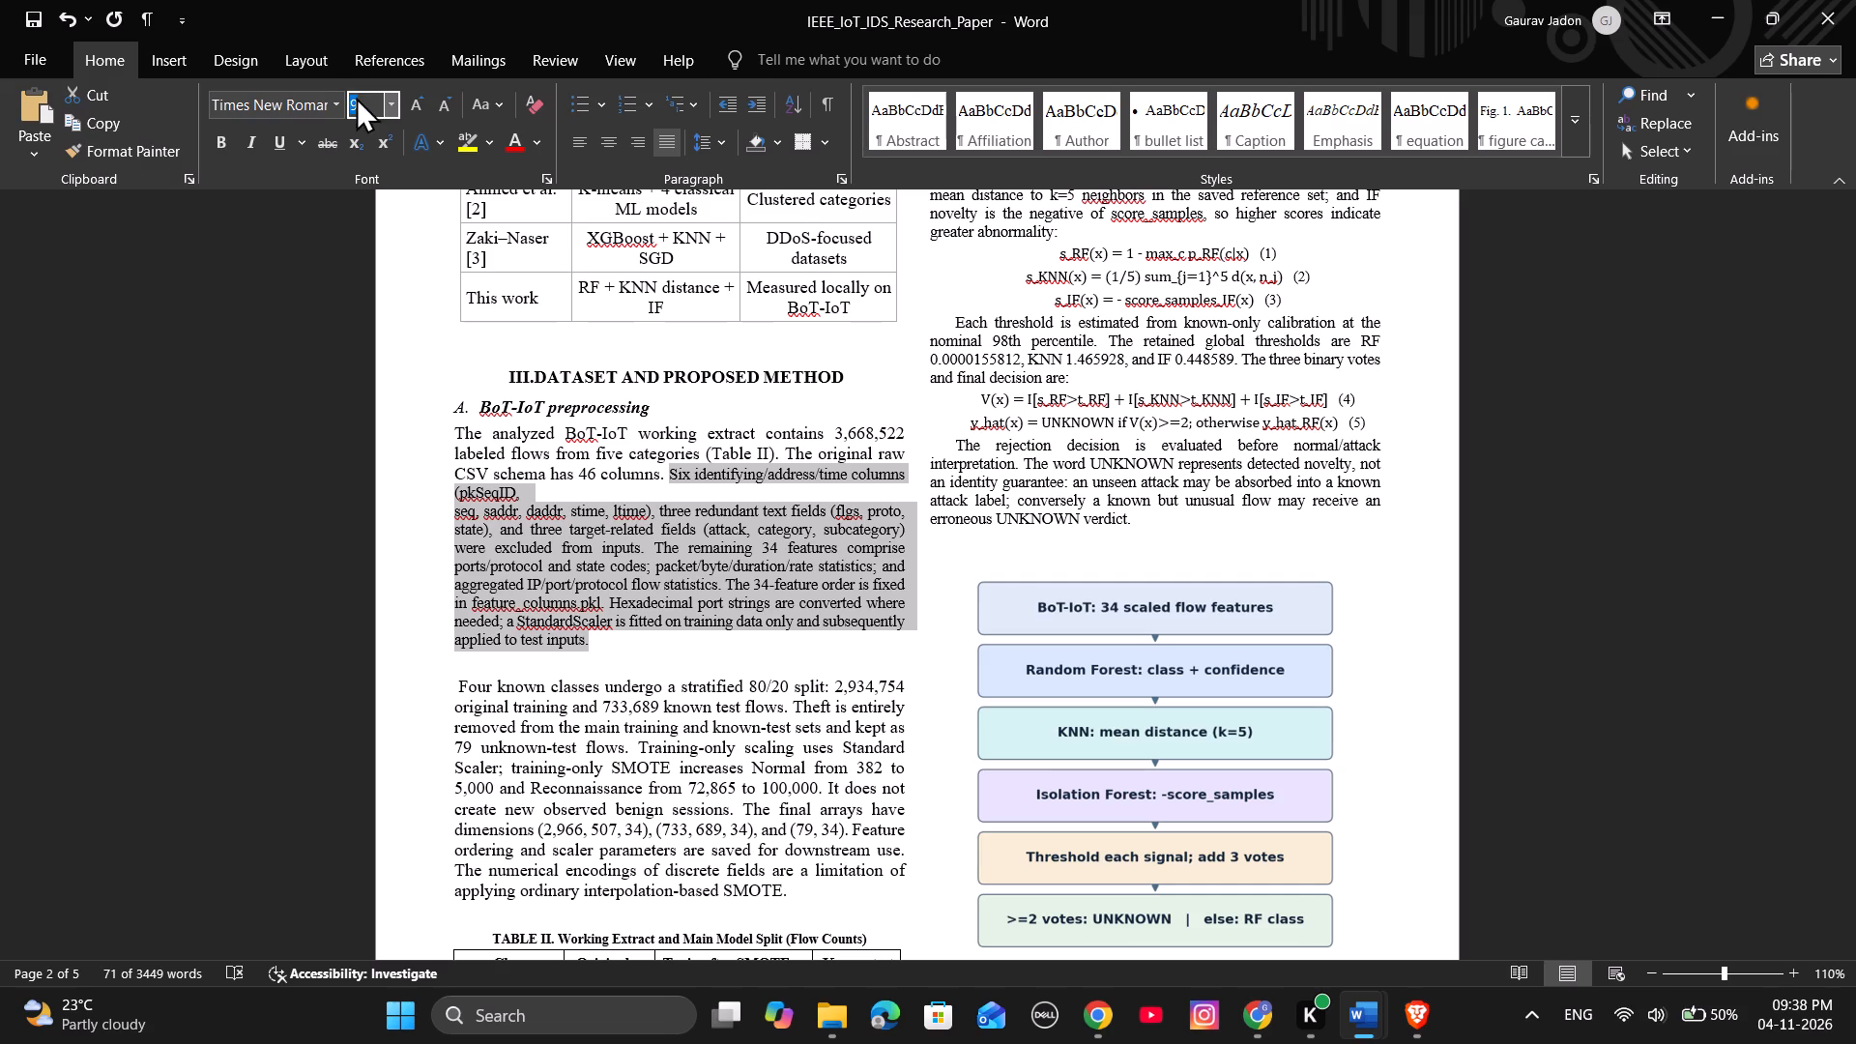
{"action": "key", "text": "BackSpace"}
{"action": "type", "text": "10"}
{"action": "key", "text": "Return"}
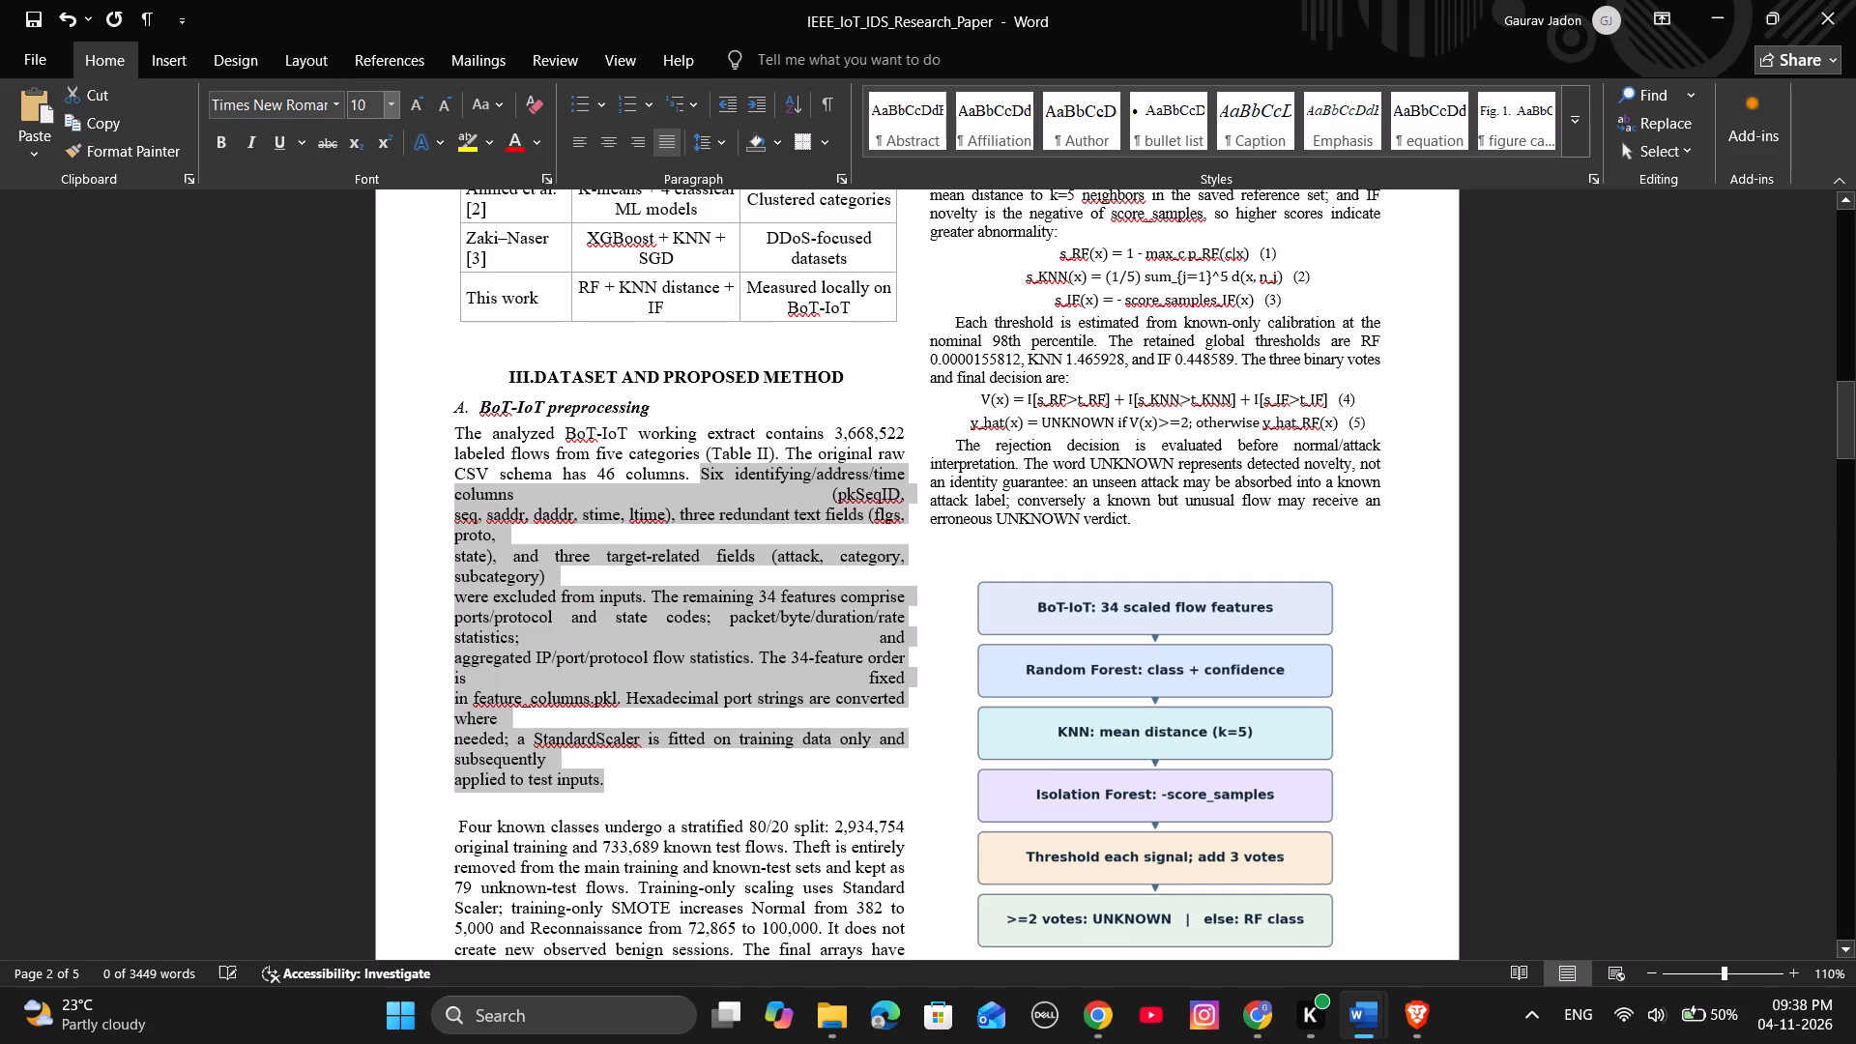
{"action": "left_click", "coordinate": [640, 523]}
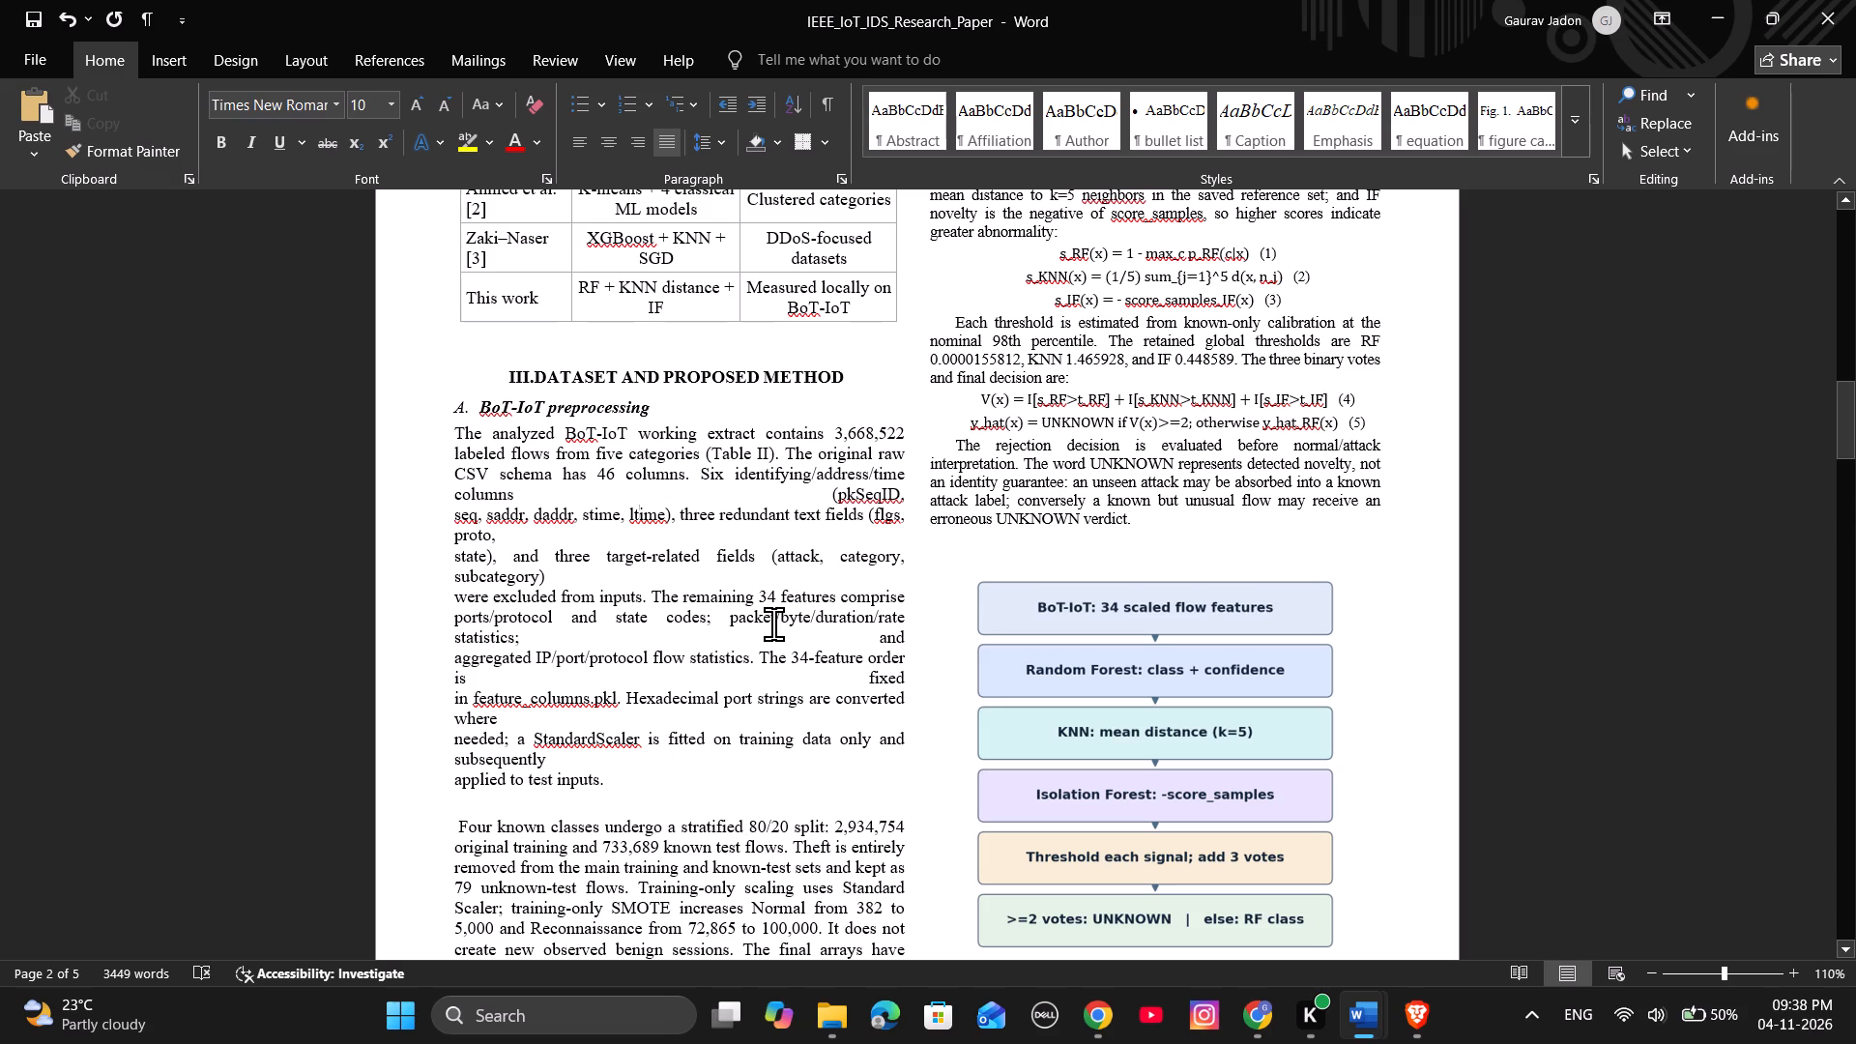
{"action": "key", "text": "ctrl+z"}
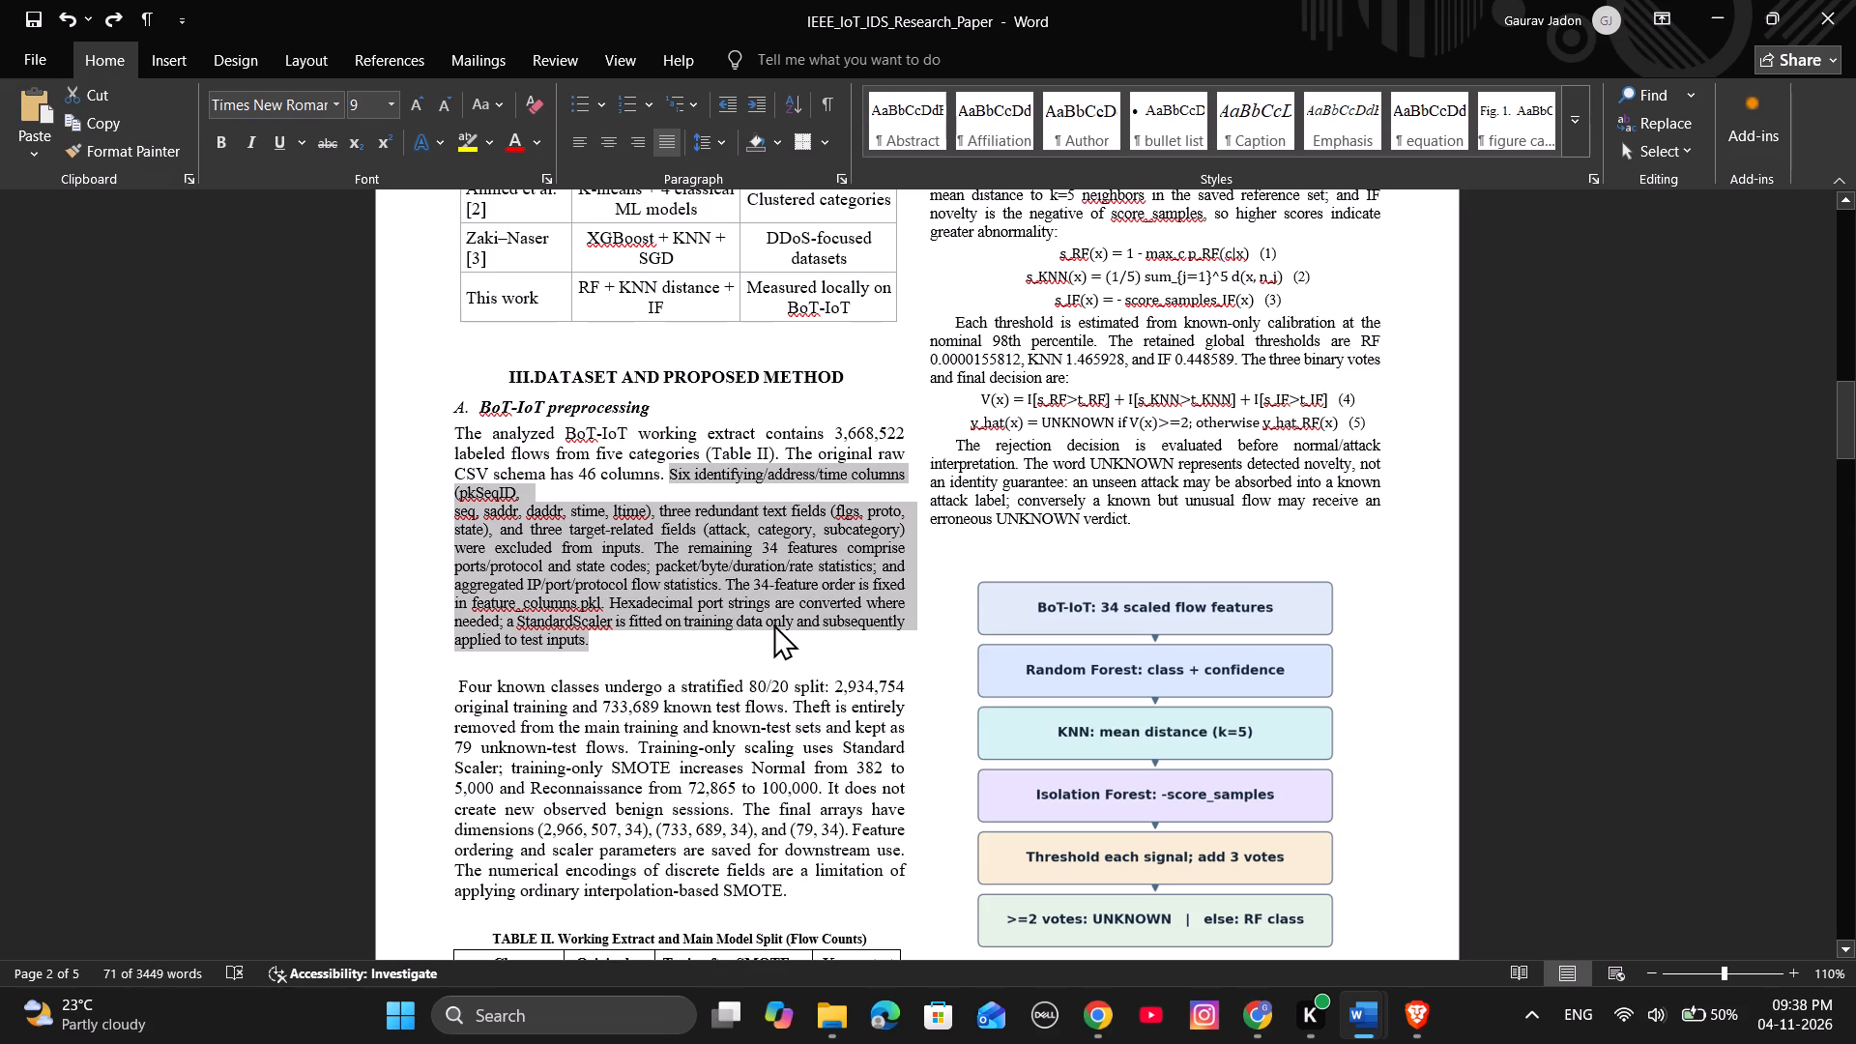
{"action": "left_click", "coordinate": [98, 16]}
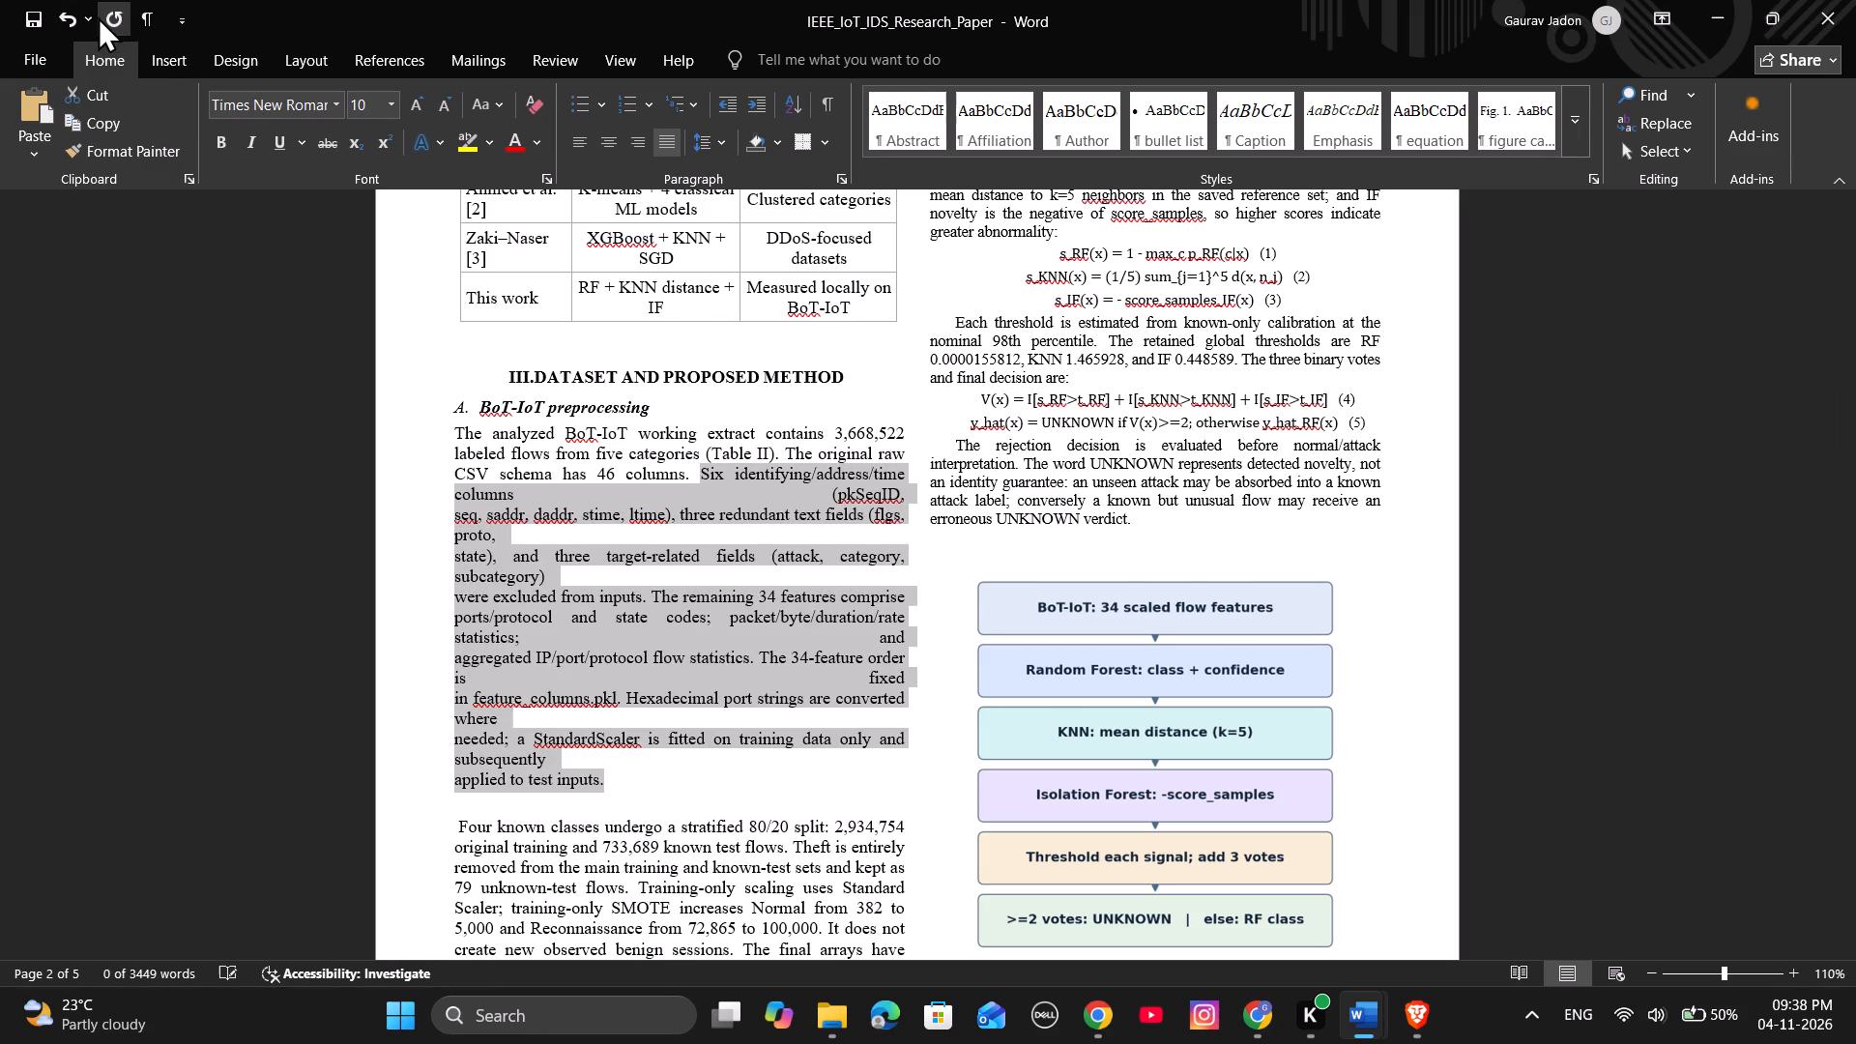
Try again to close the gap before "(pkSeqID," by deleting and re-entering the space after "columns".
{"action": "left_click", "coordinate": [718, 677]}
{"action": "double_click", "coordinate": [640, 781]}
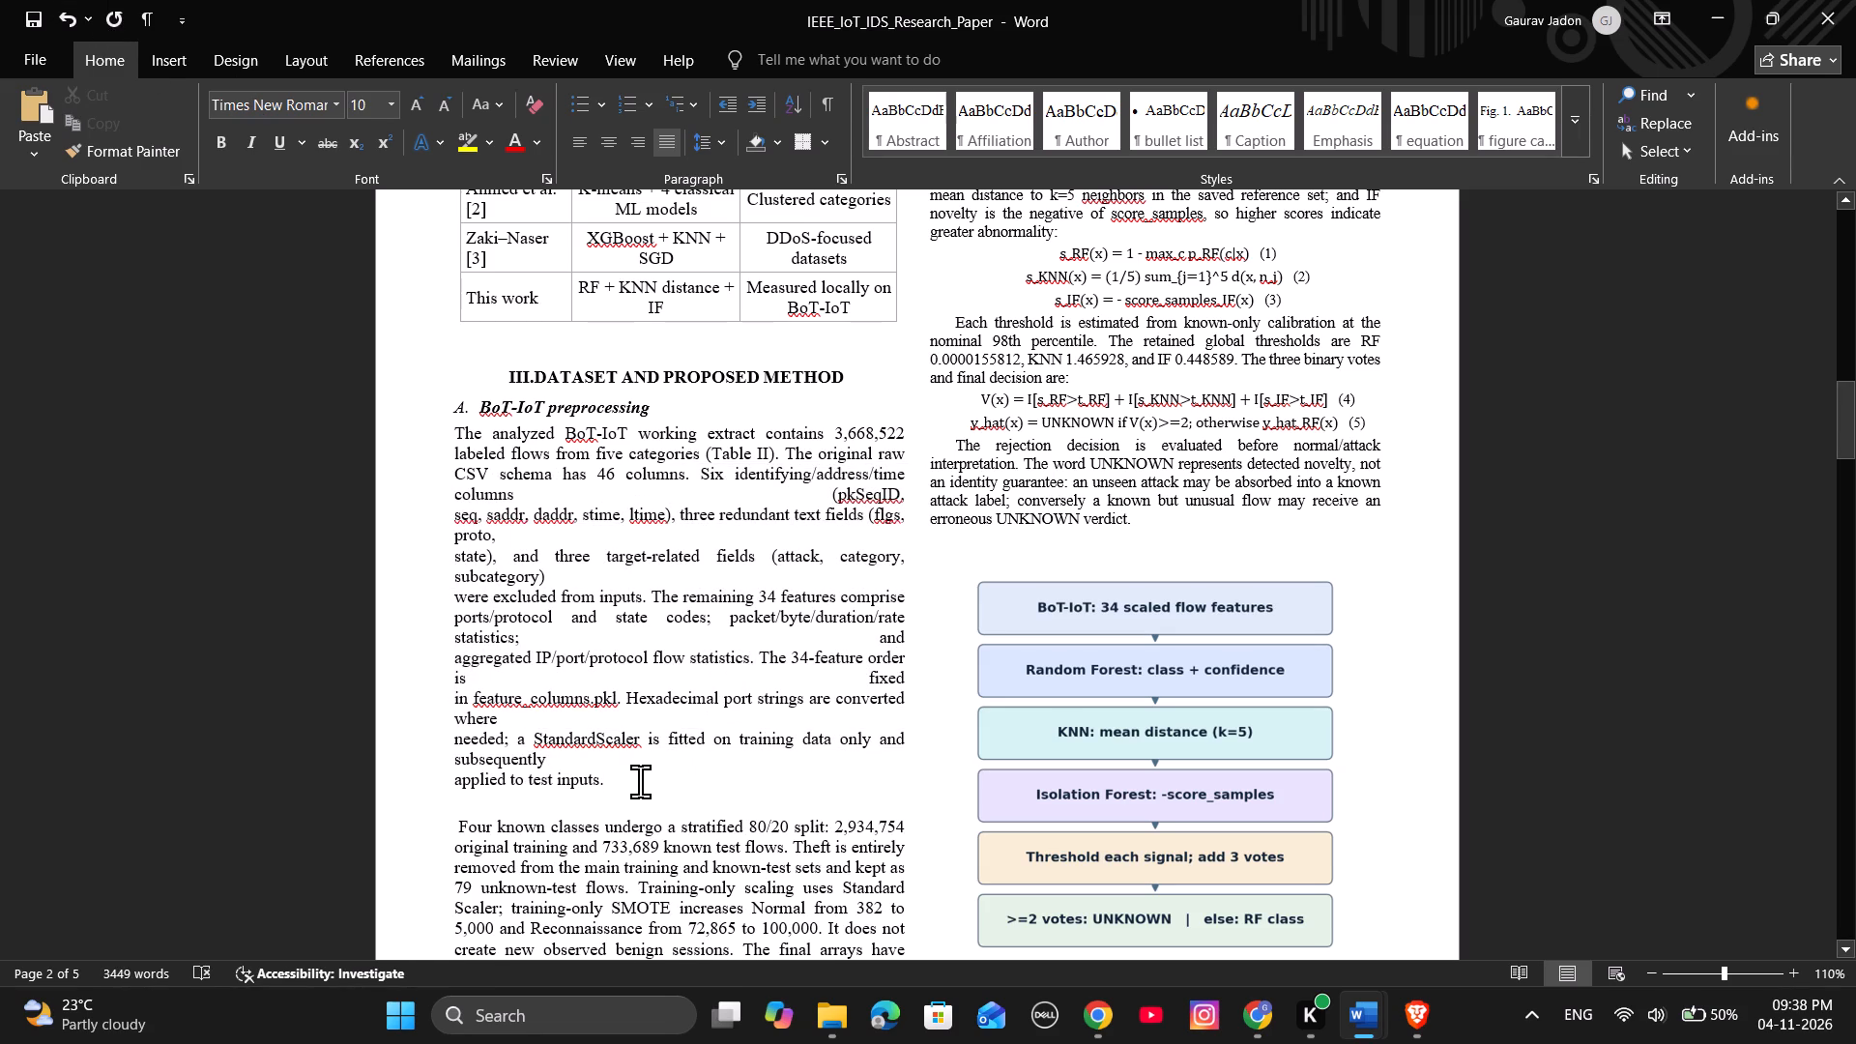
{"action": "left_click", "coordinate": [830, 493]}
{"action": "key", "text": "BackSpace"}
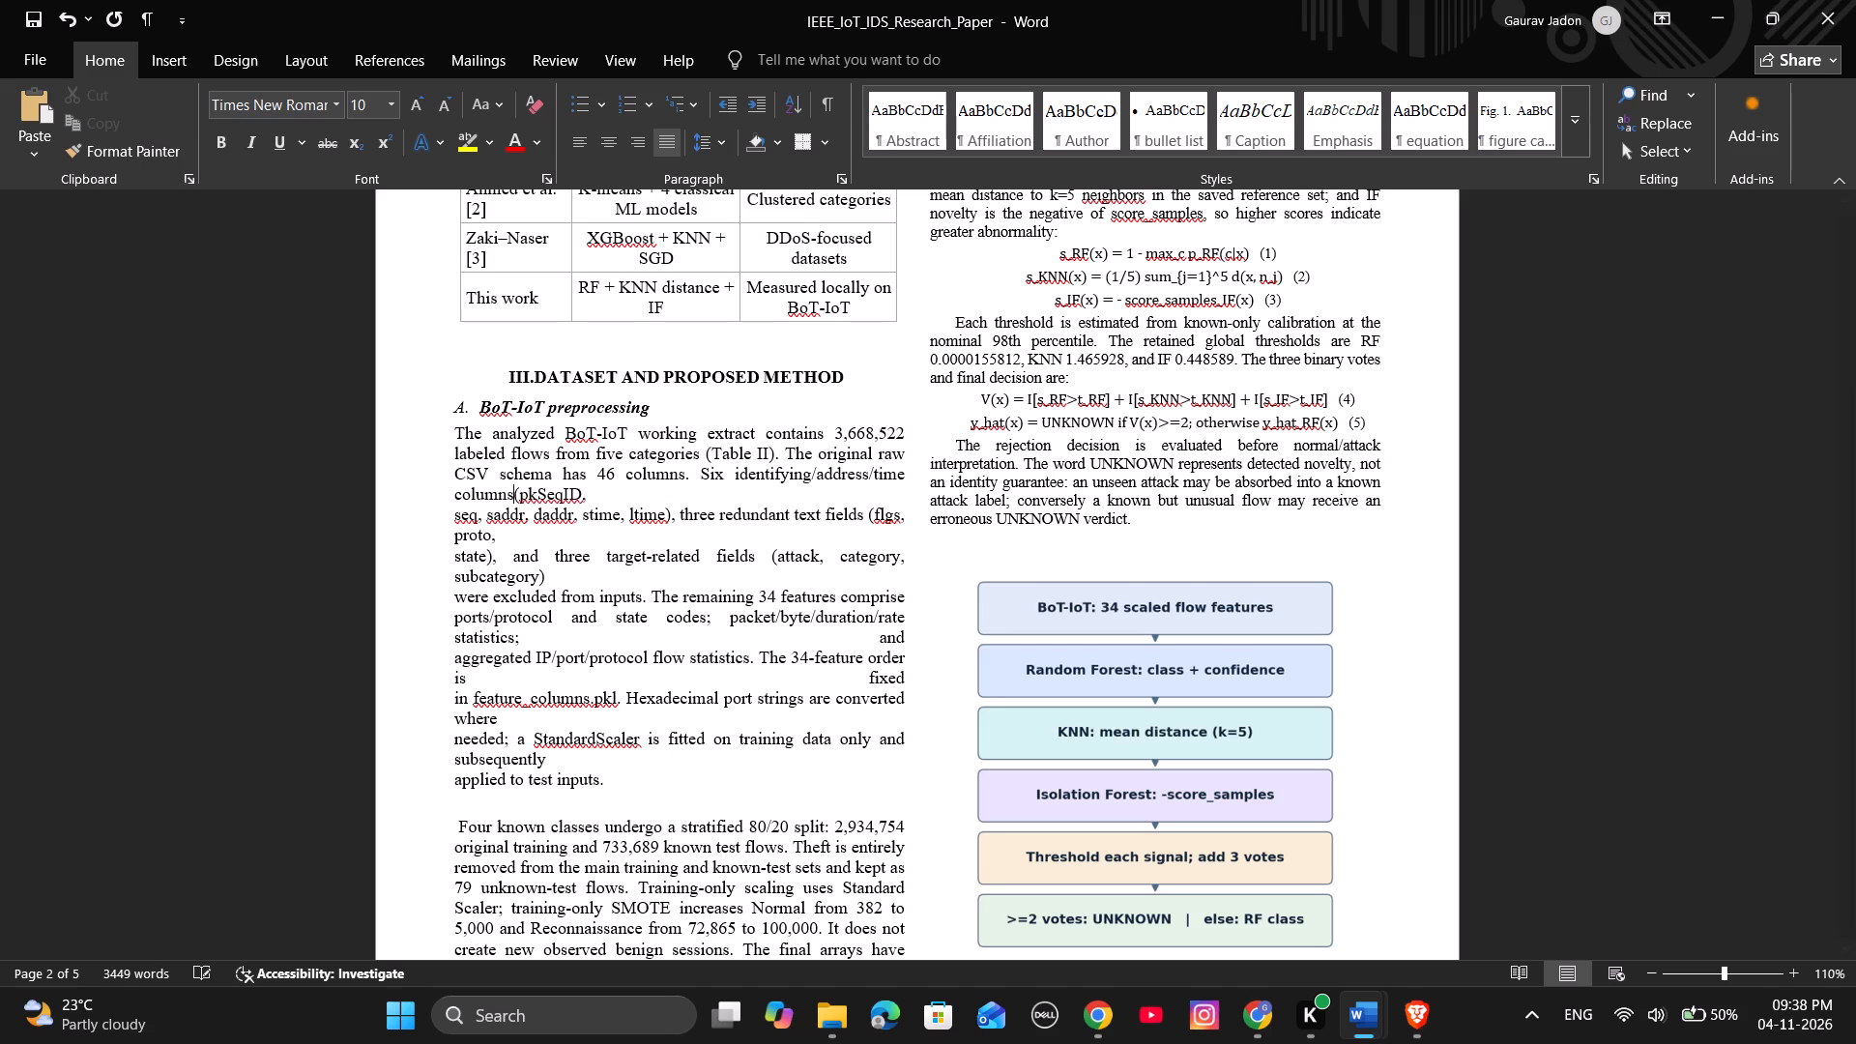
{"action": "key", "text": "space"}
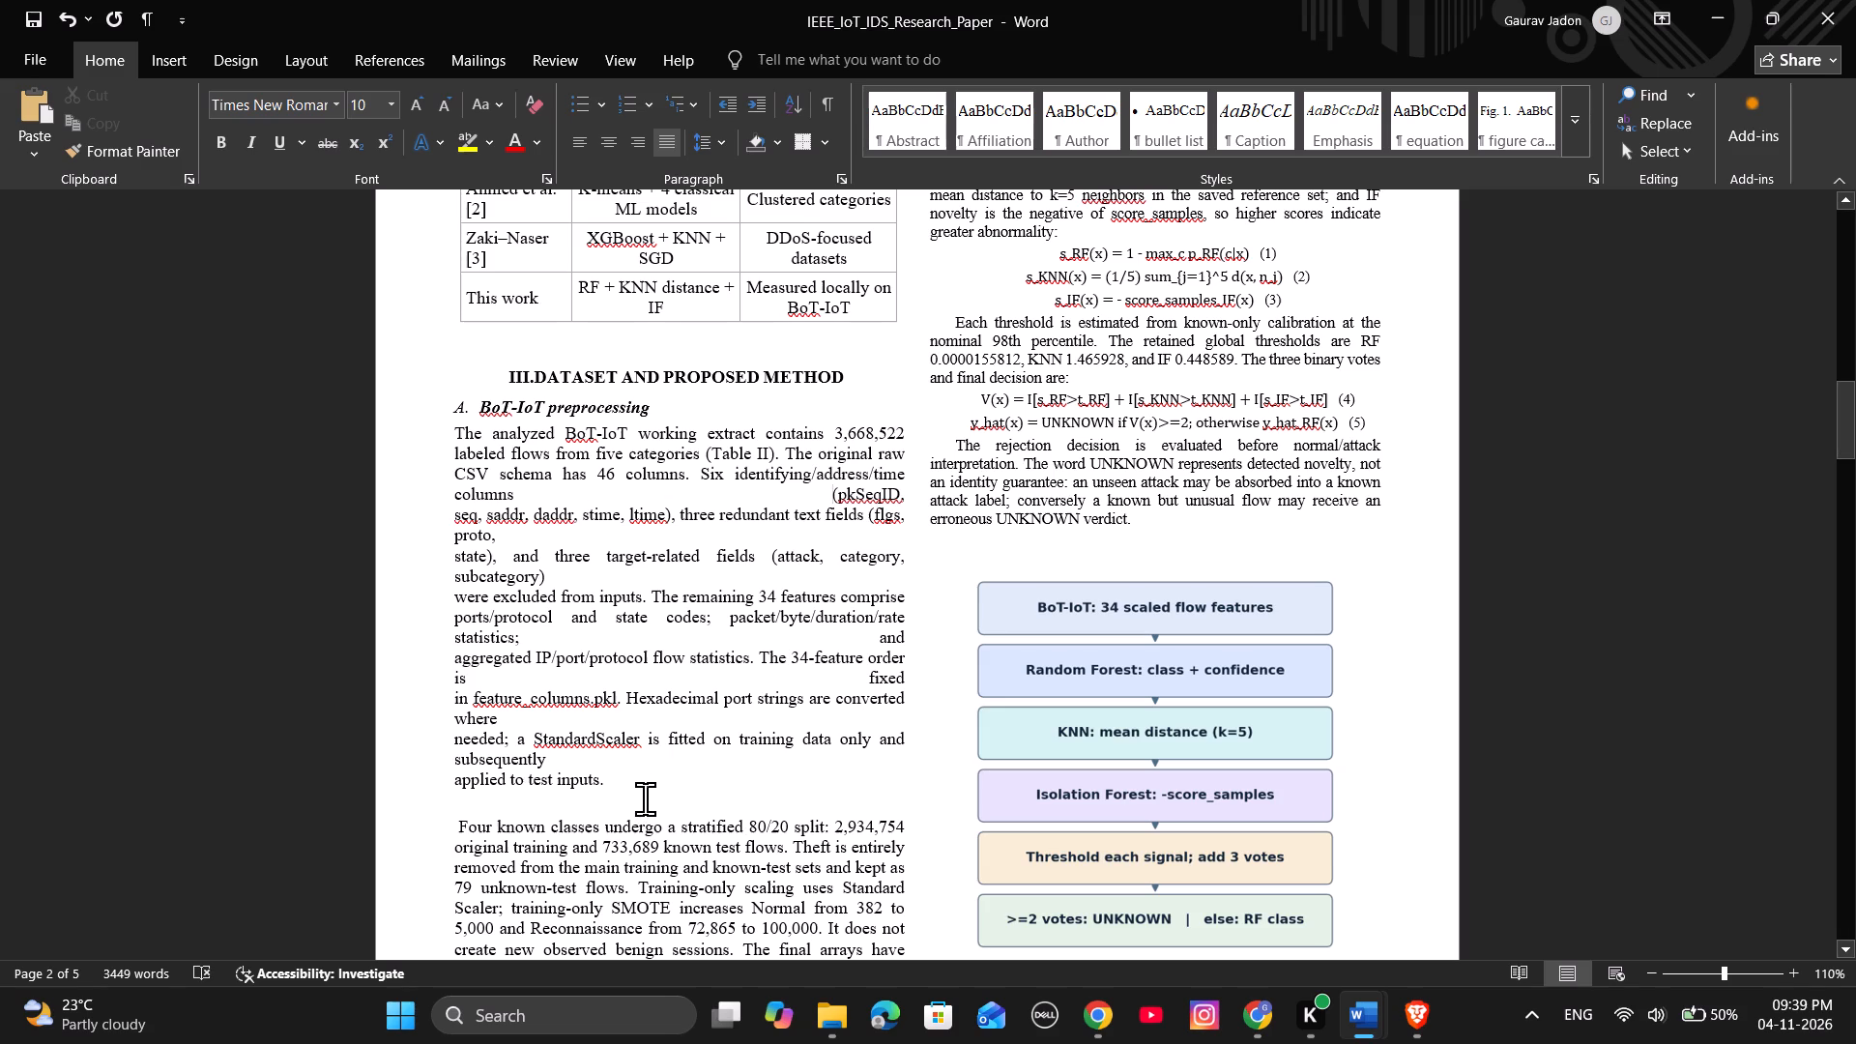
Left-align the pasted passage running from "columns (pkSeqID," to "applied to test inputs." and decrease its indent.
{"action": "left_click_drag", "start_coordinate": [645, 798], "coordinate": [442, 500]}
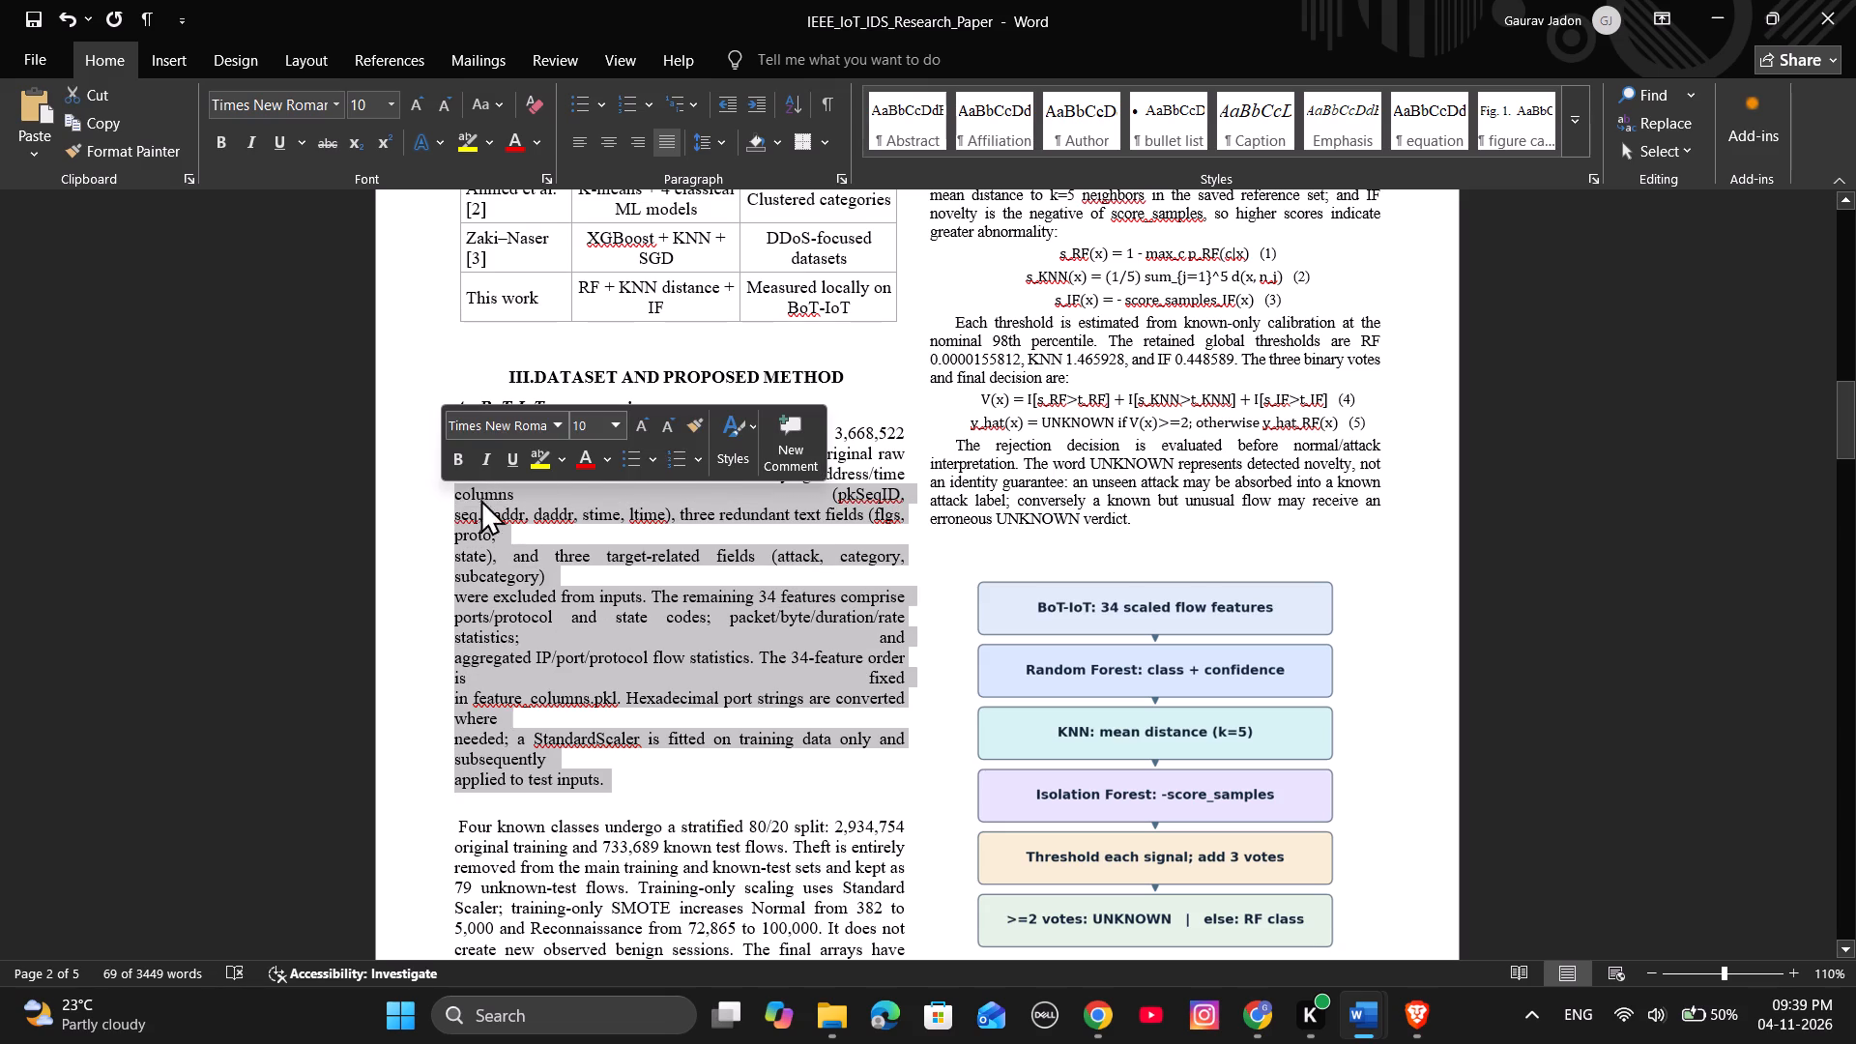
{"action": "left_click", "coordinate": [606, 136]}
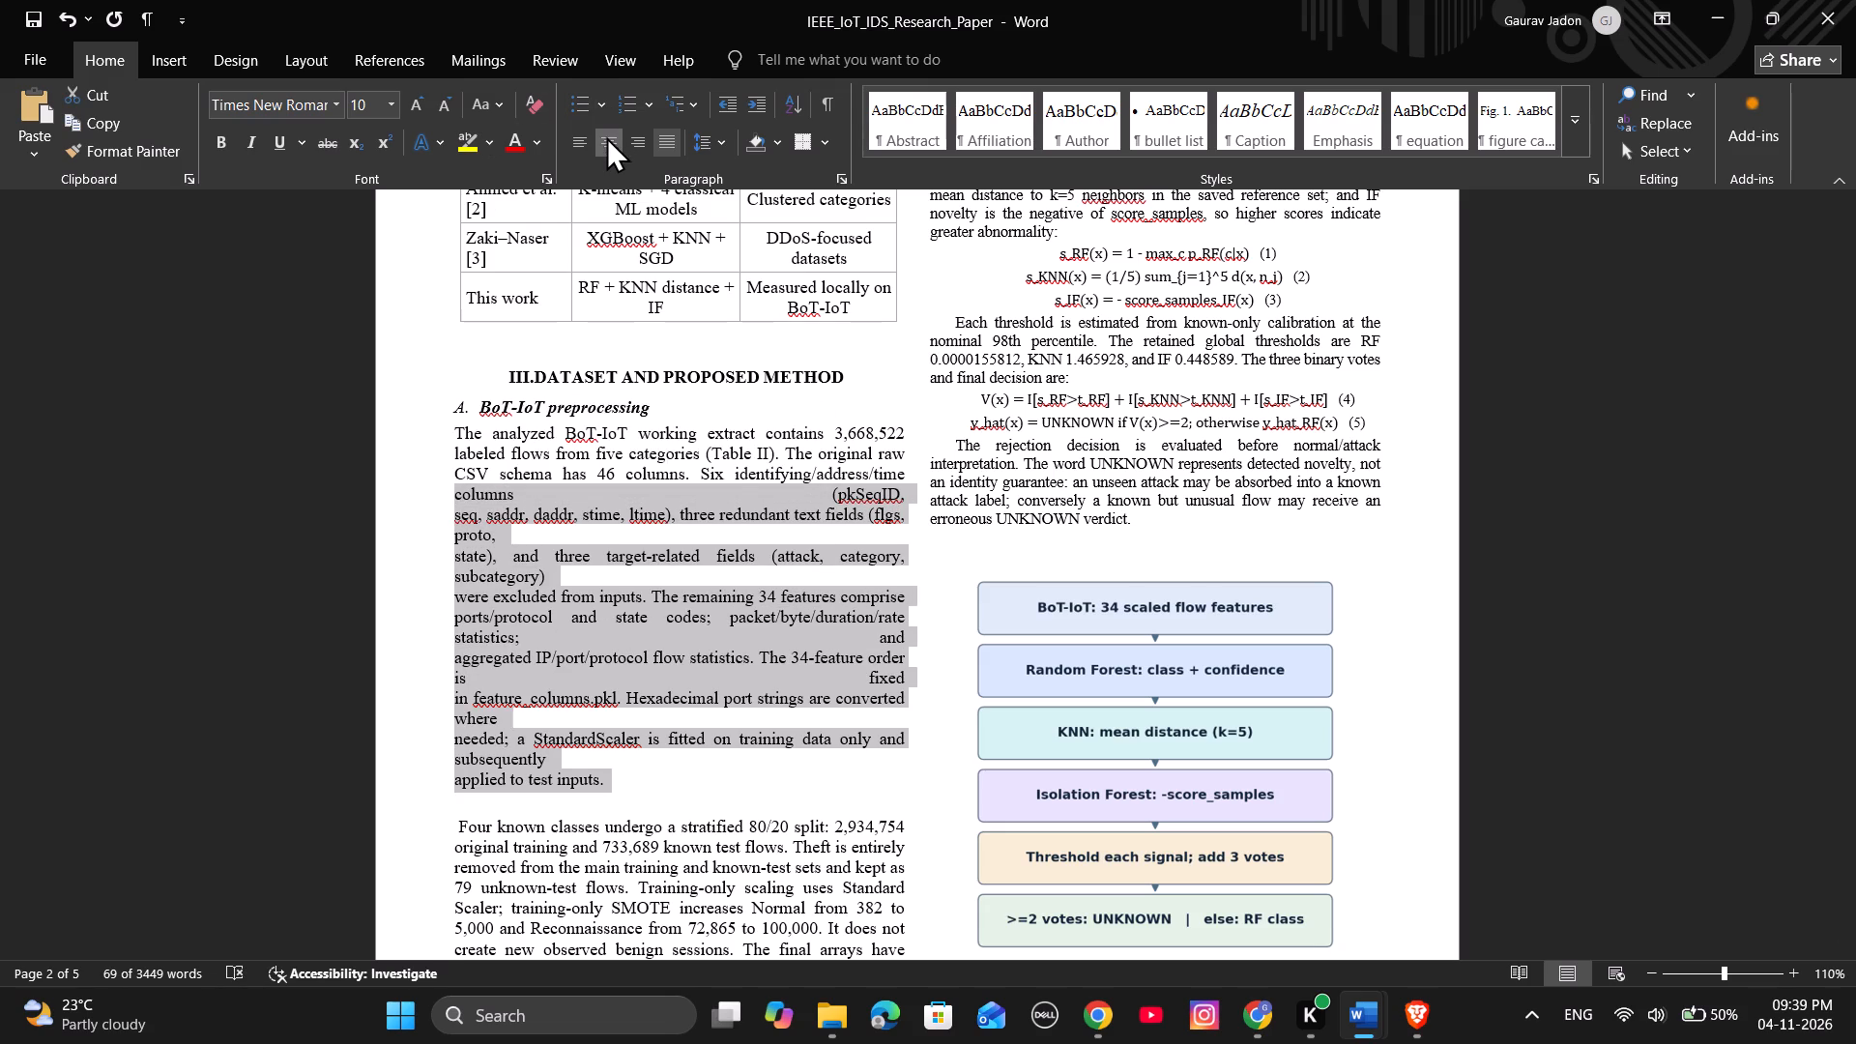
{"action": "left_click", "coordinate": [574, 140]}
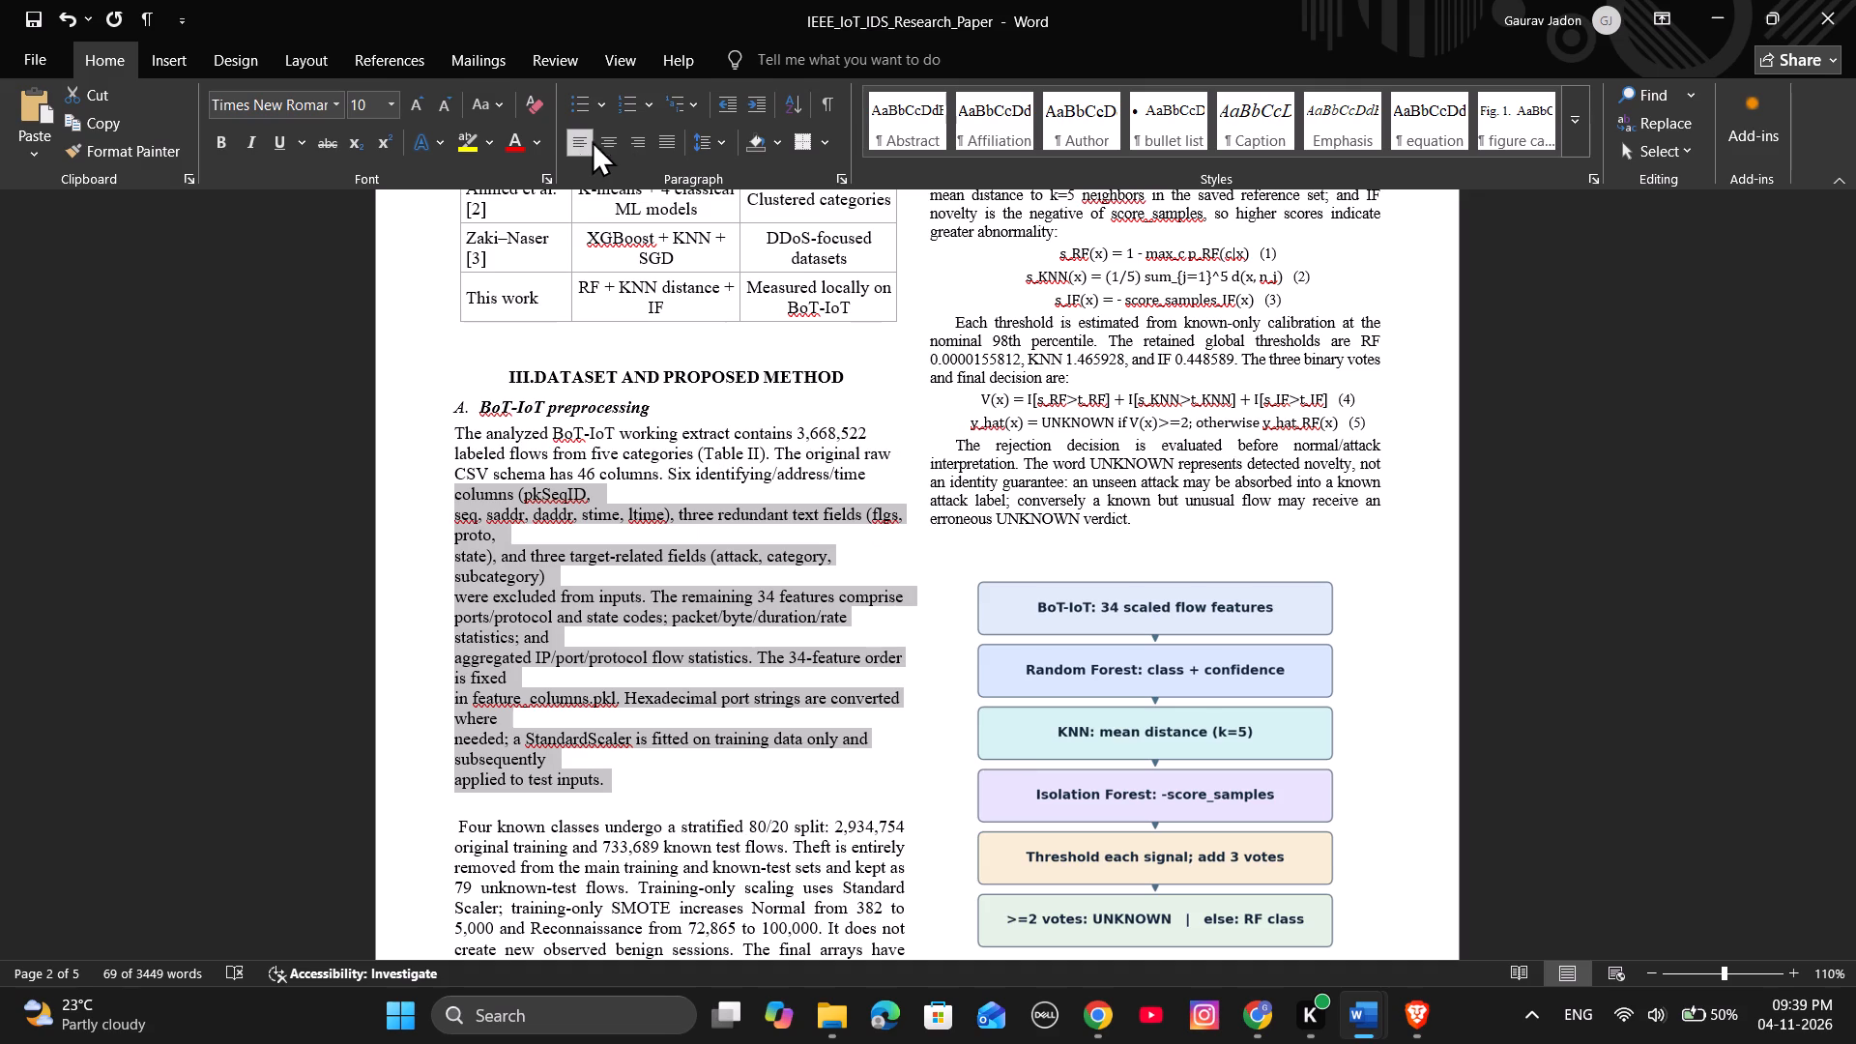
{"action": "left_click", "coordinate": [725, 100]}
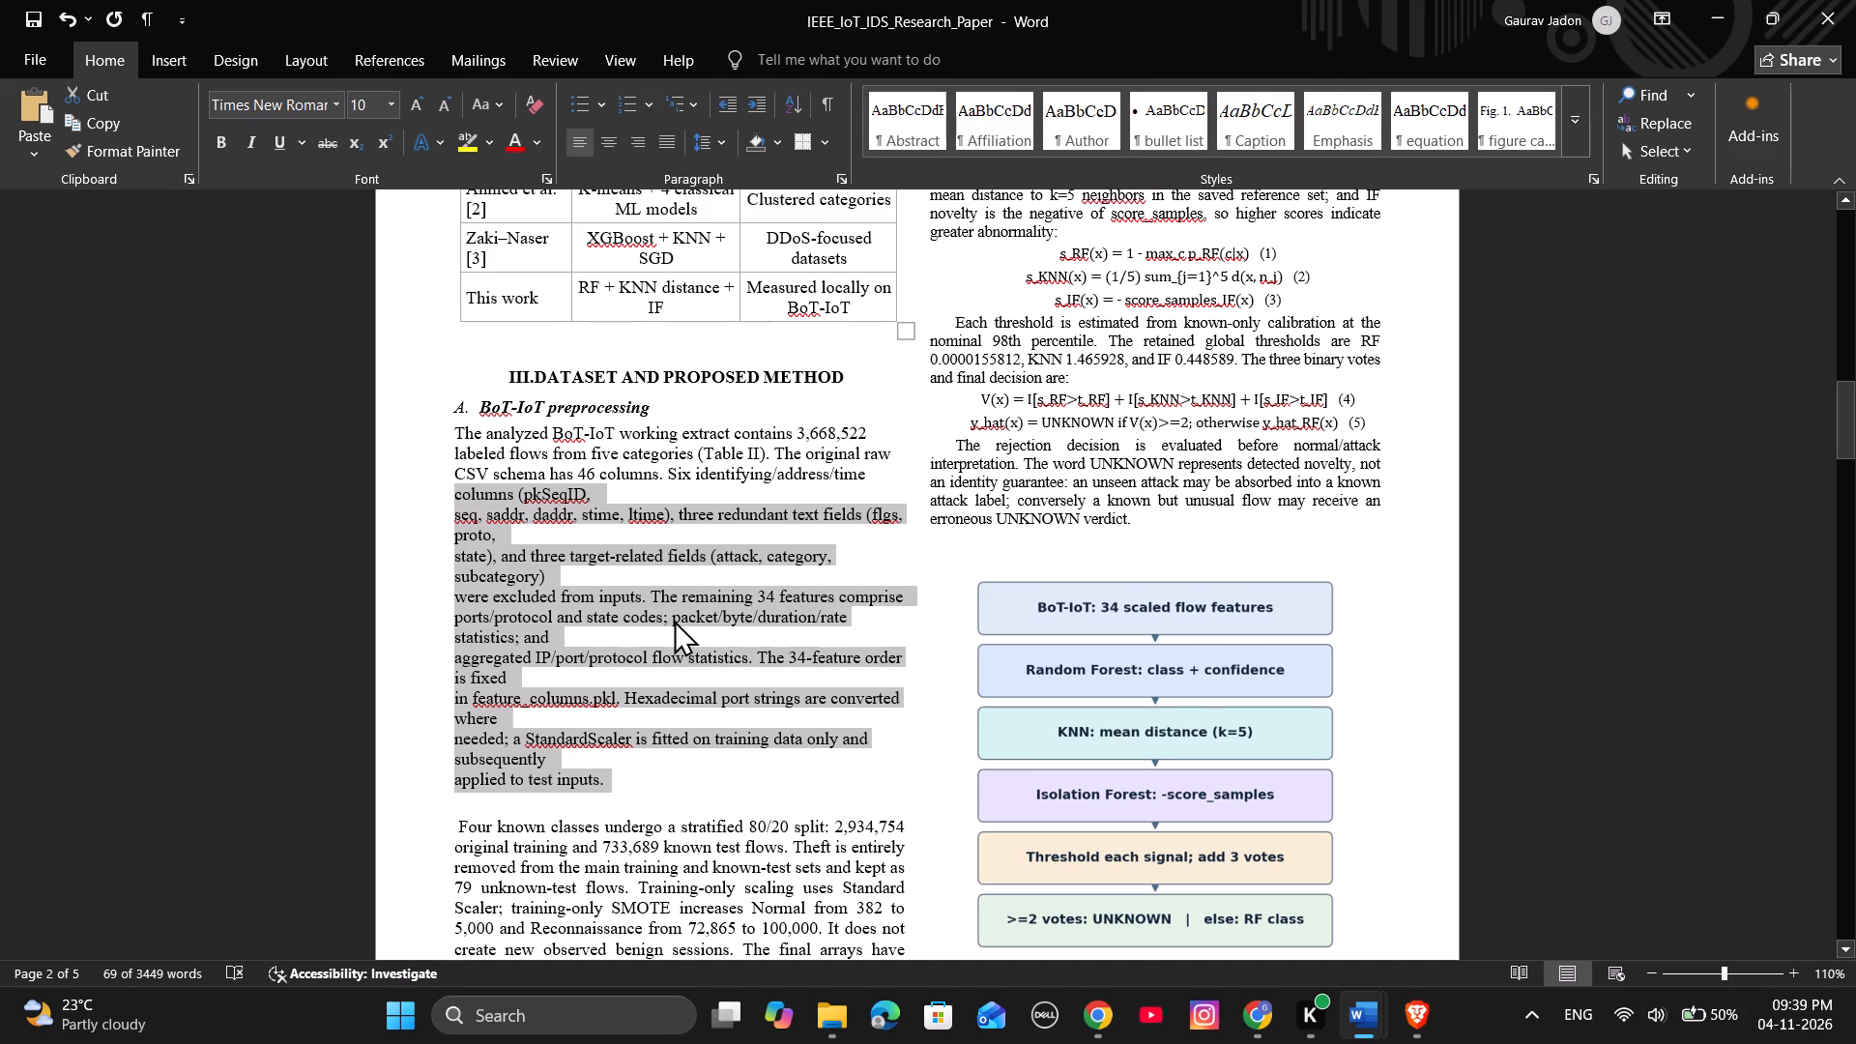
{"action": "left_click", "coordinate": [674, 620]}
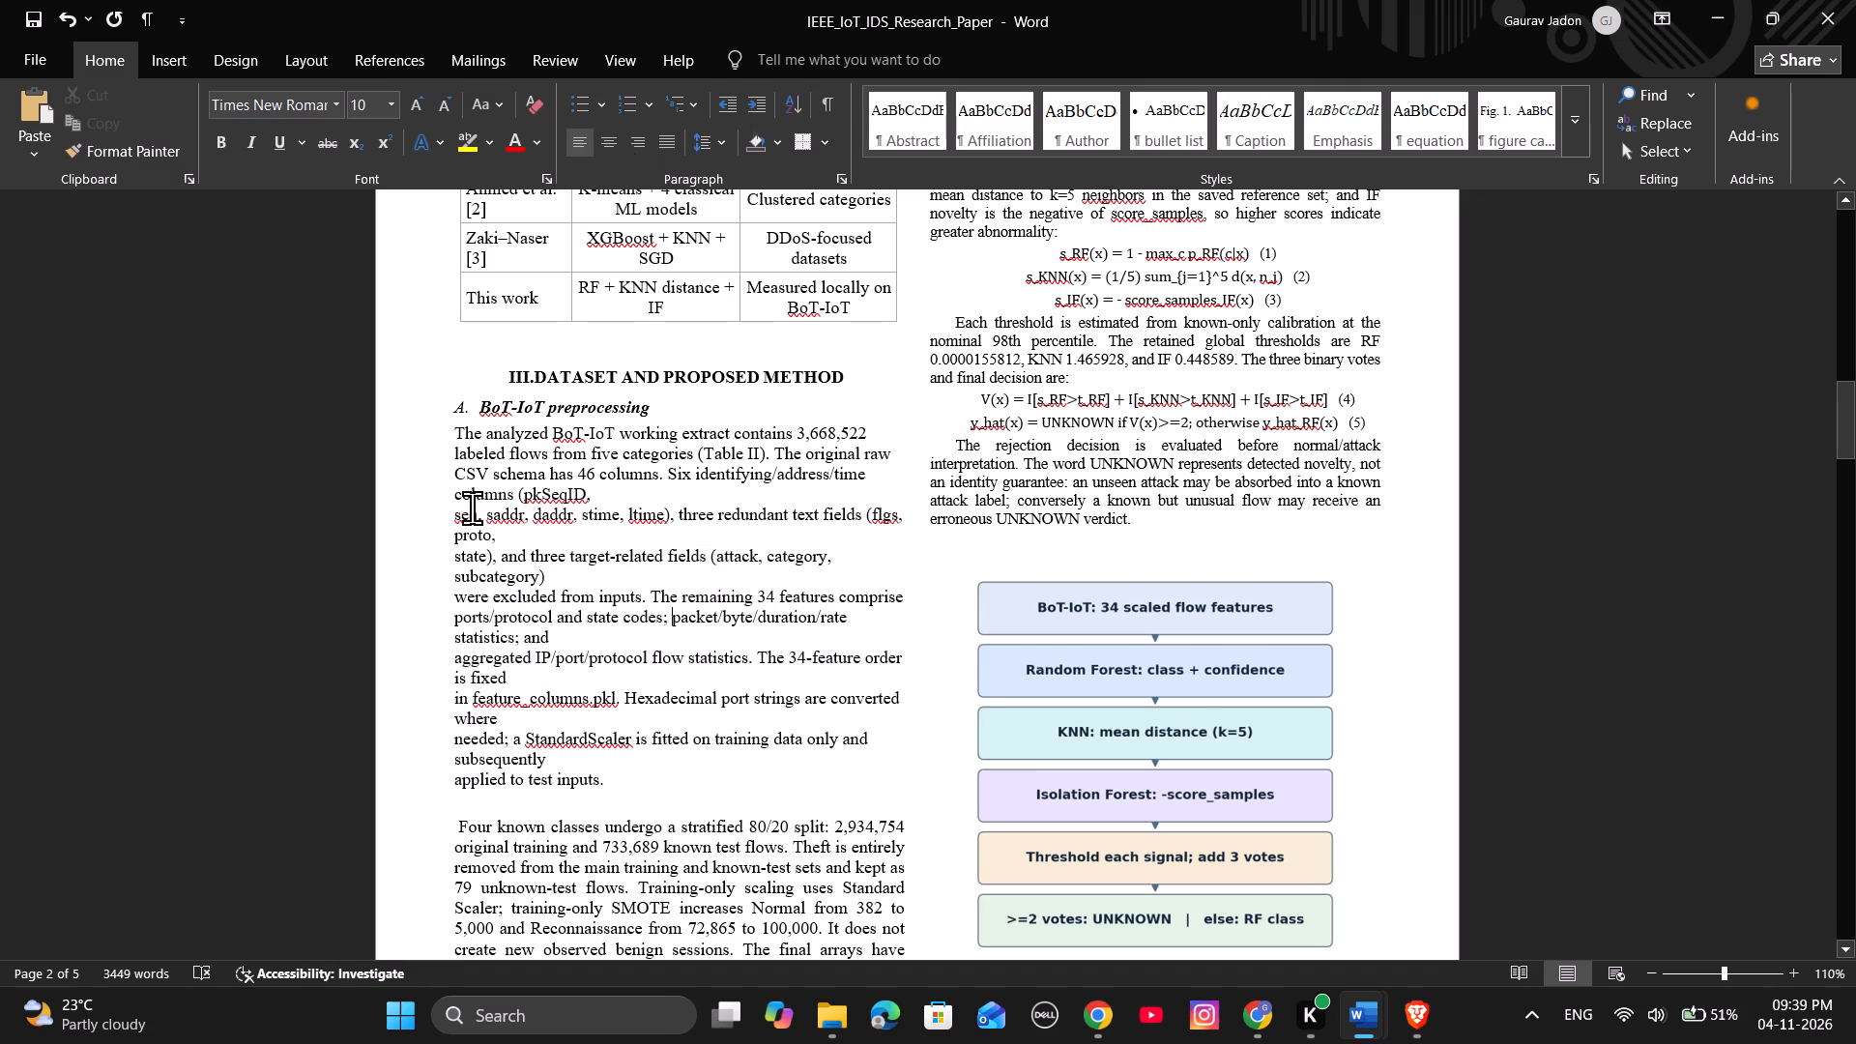
Join the lines starting "seq, saddr" and "state)" to the lines before them, adding a space after "pkSeqID" before the comma.
{"action": "left_click", "coordinate": [458, 517]}
{"action": "key", "text": "Left"}
{"action": "key", "text": "BackSpace"}
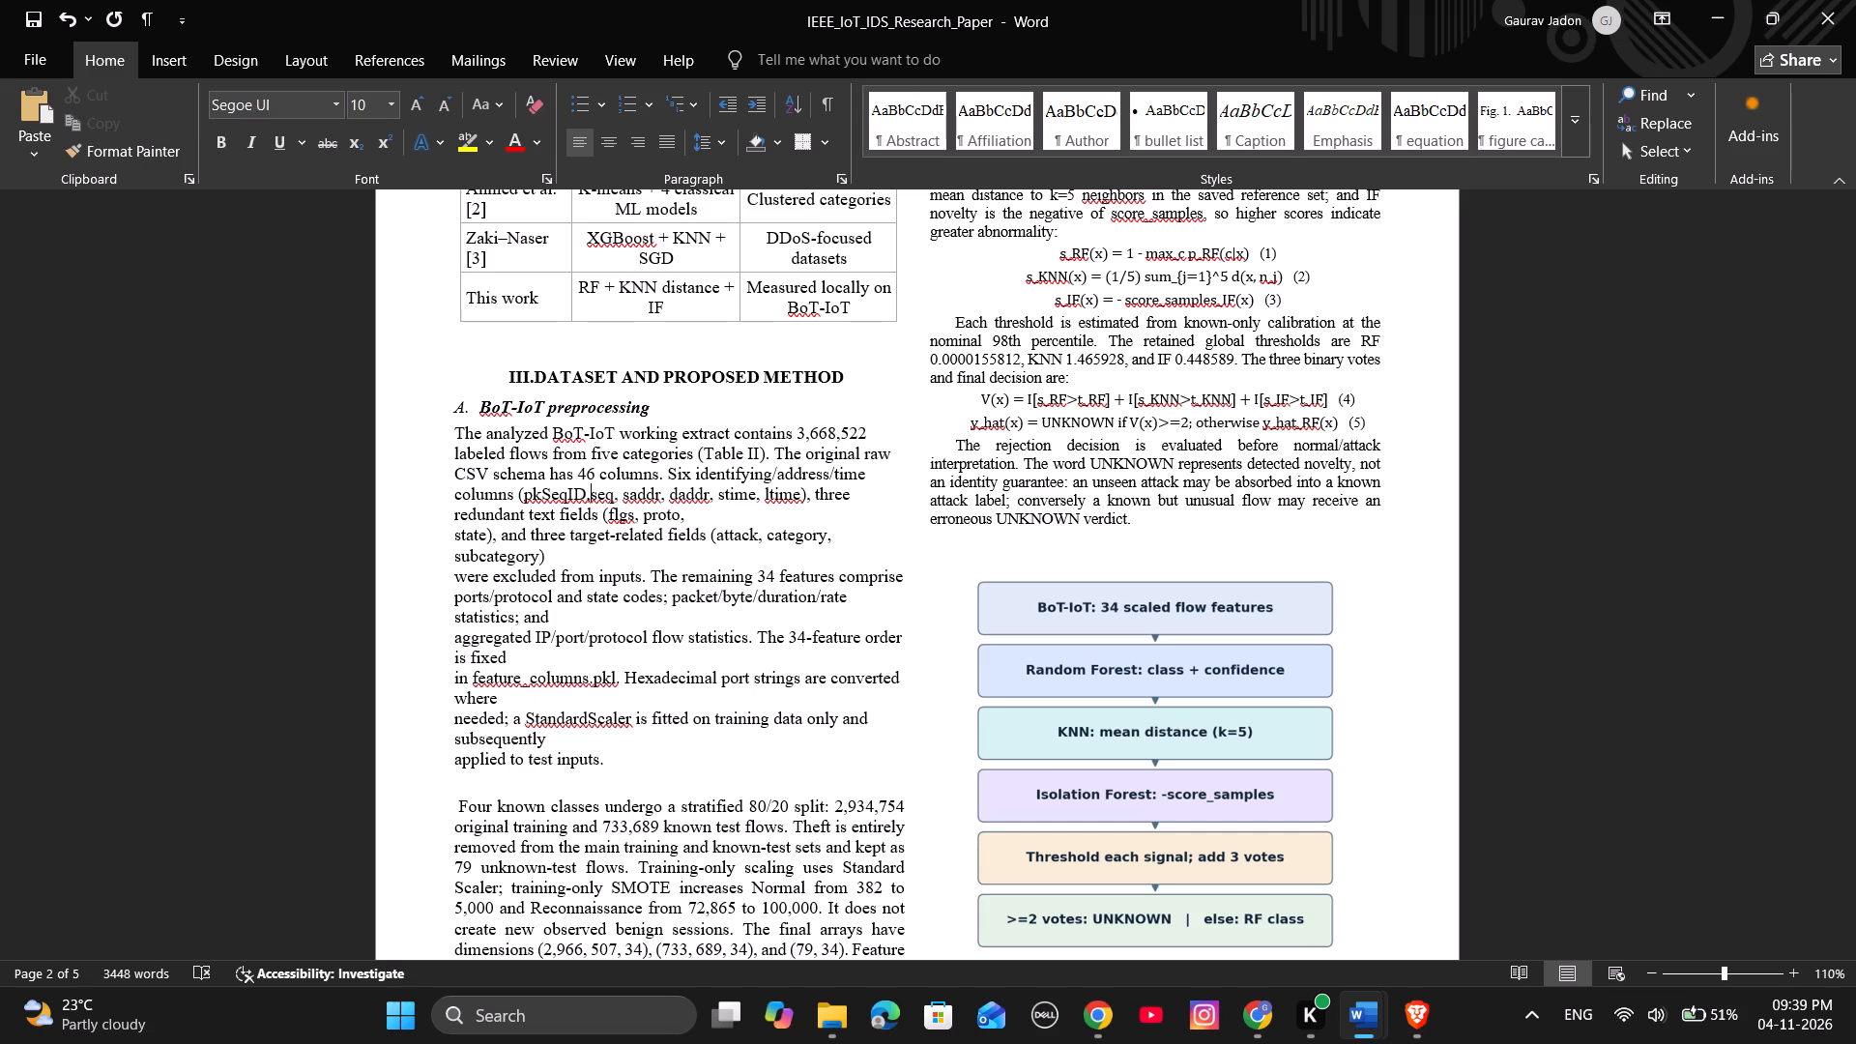
{"action": "key", "text": "Left"}
{"action": "key", "text": "space"}
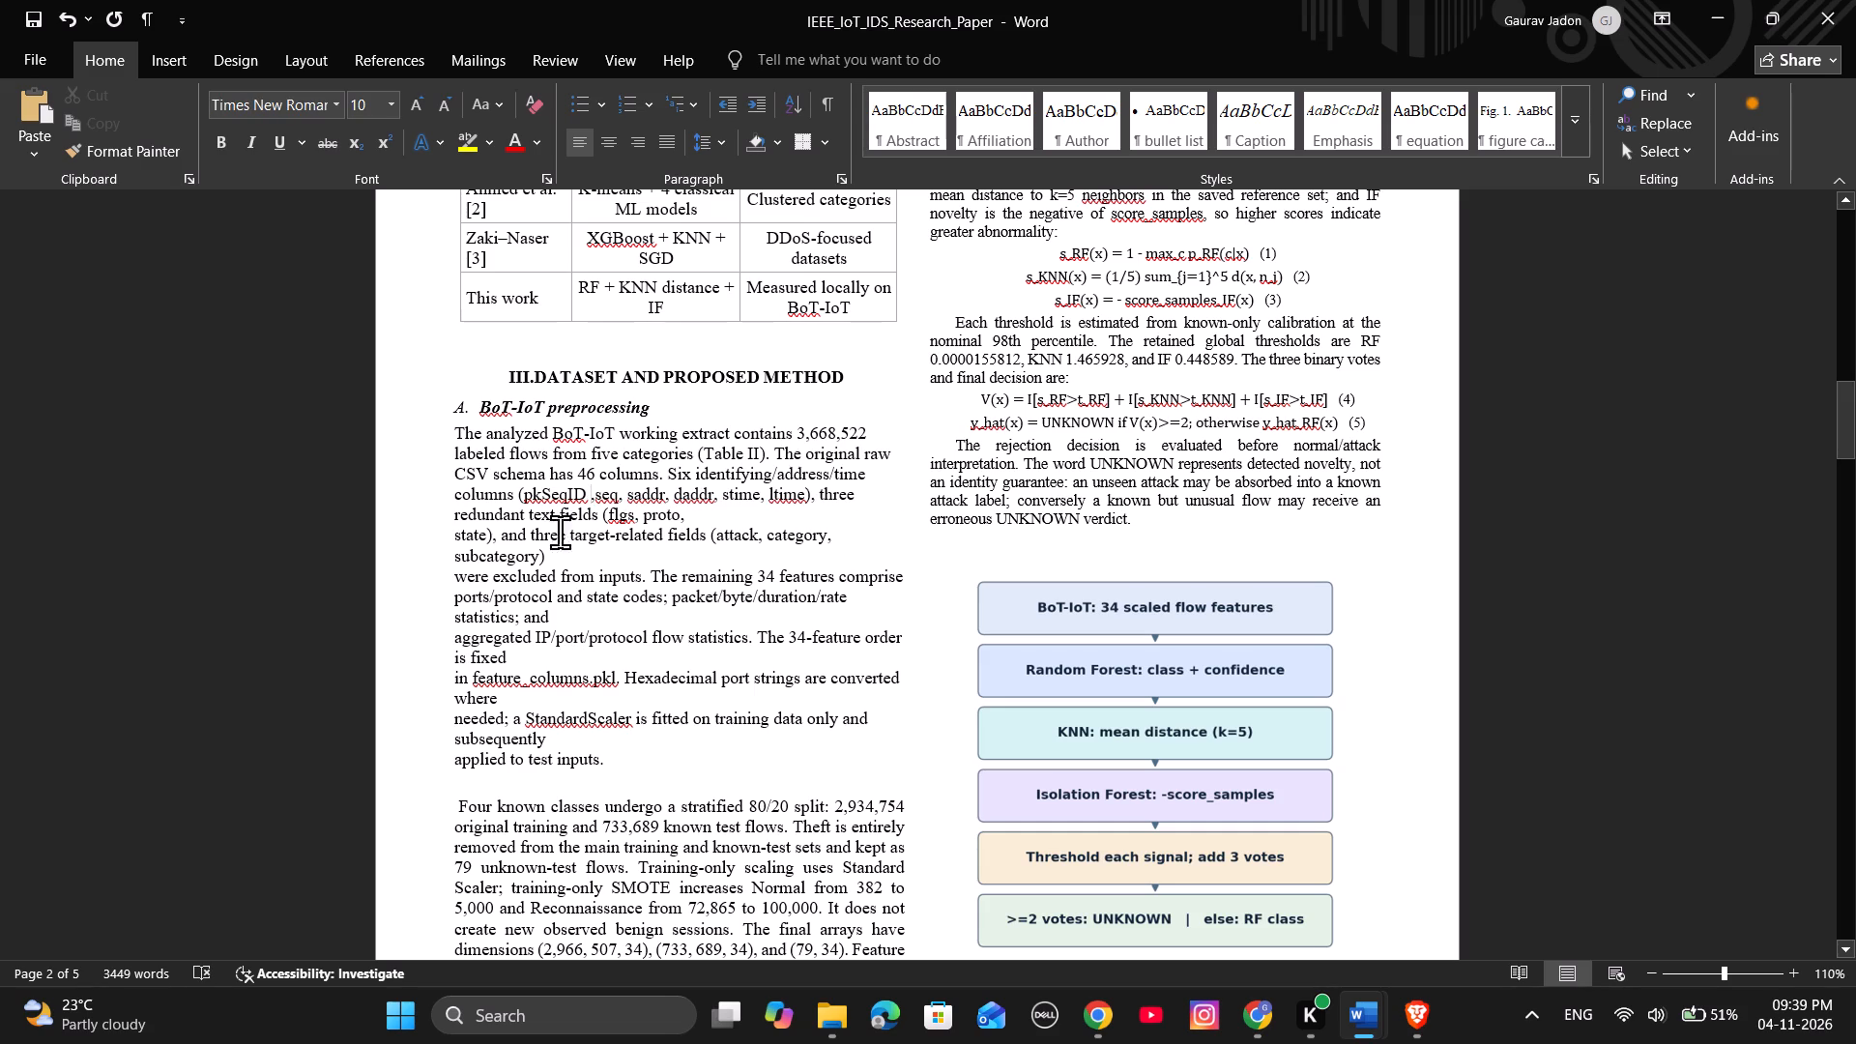
{"action": "left_click", "coordinate": [456, 545]}
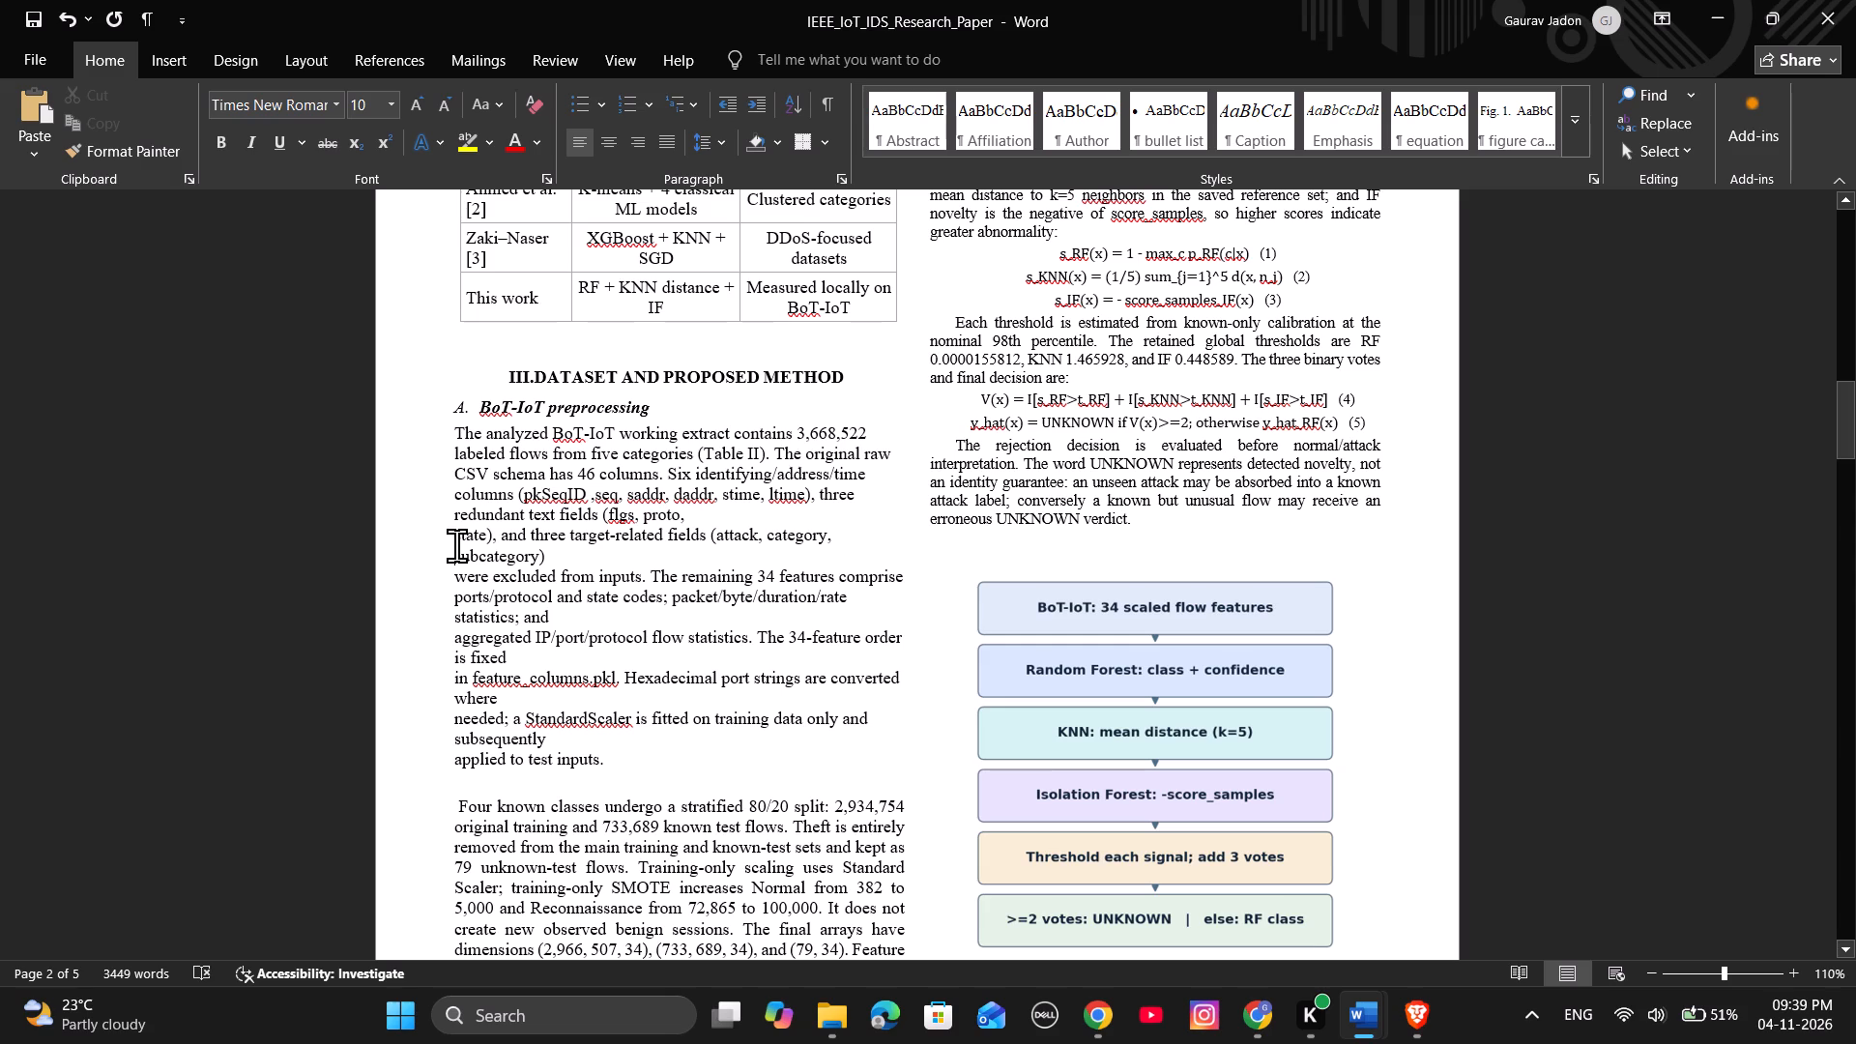
{"action": "left_click", "coordinate": [449, 535]}
{"action": "key", "text": "BackSpace"}
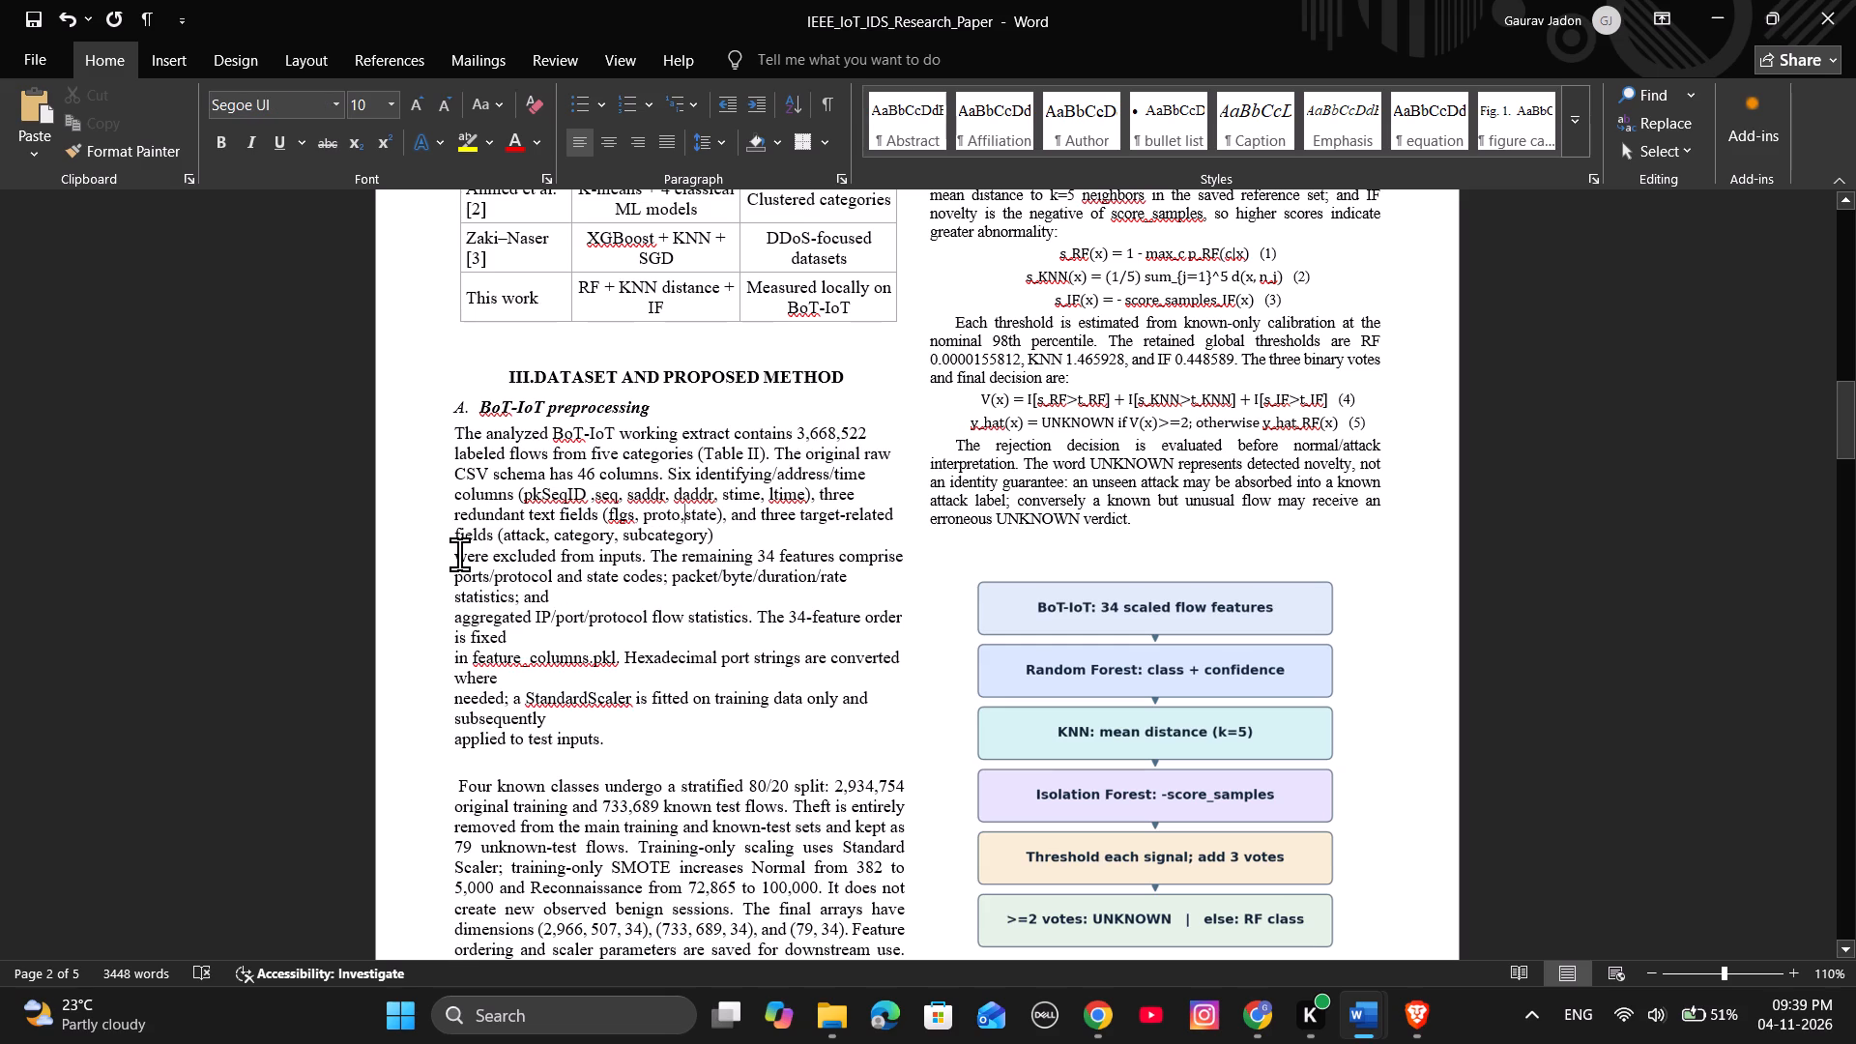
Join "were excluded" to "subcategory)" and "ports/protocol" to "comprise", replacing each line break with a single space.
{"action": "left_click", "coordinate": [456, 558]}
{"action": "key", "text": "BackSpace"}
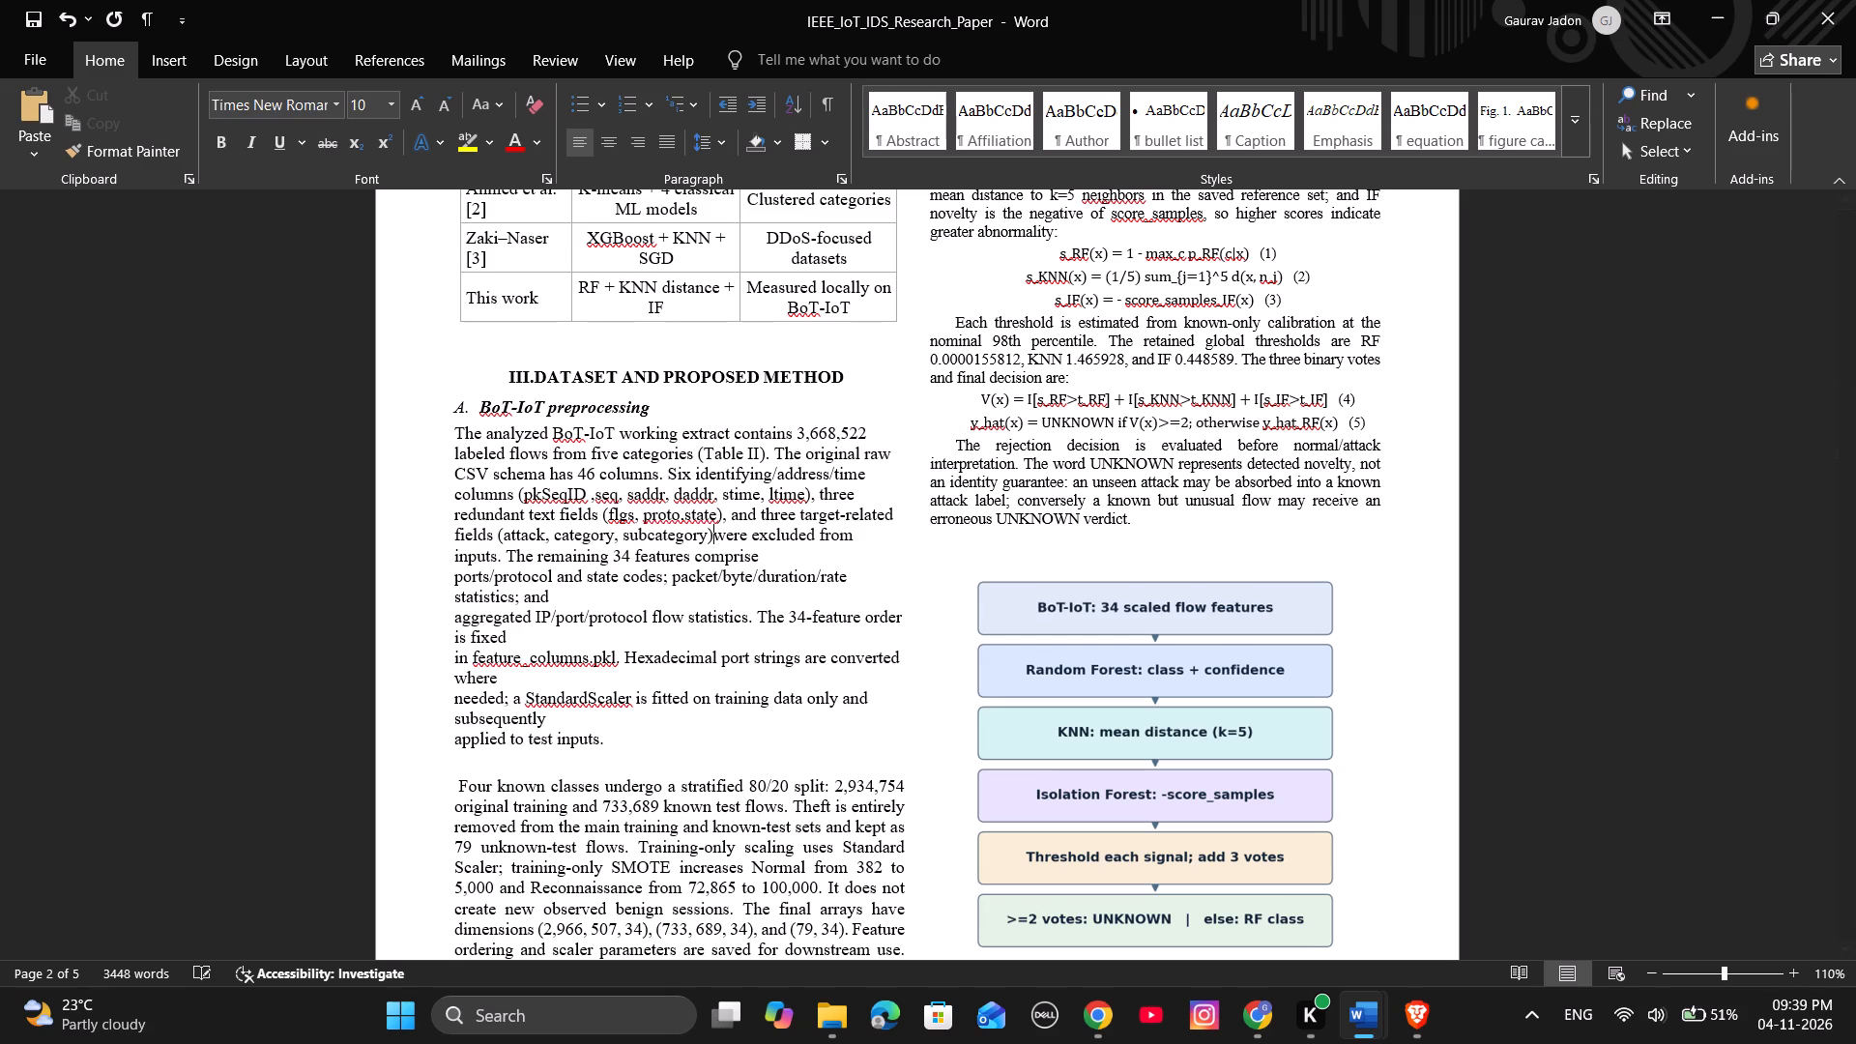
{"action": "key", "text": "space"}
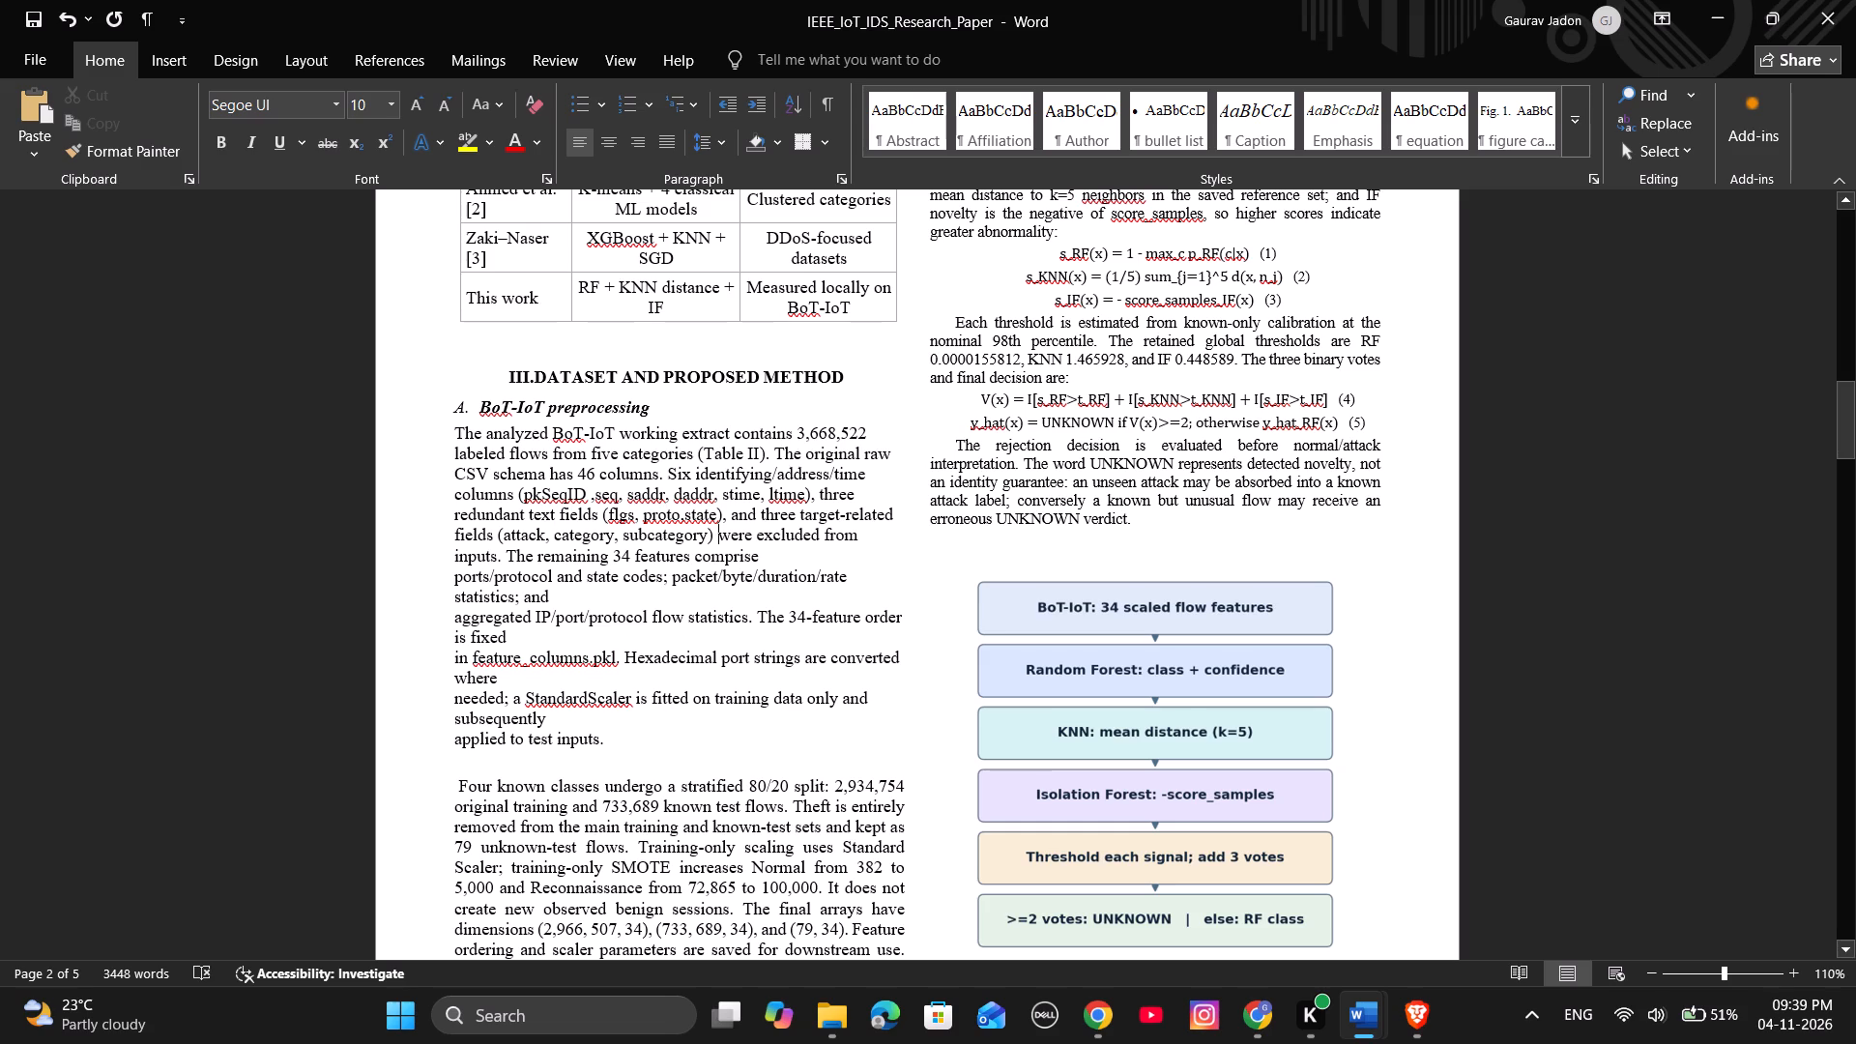
{"action": "left_click", "coordinate": [455, 583]}
{"action": "key", "text": "BackSpace"}
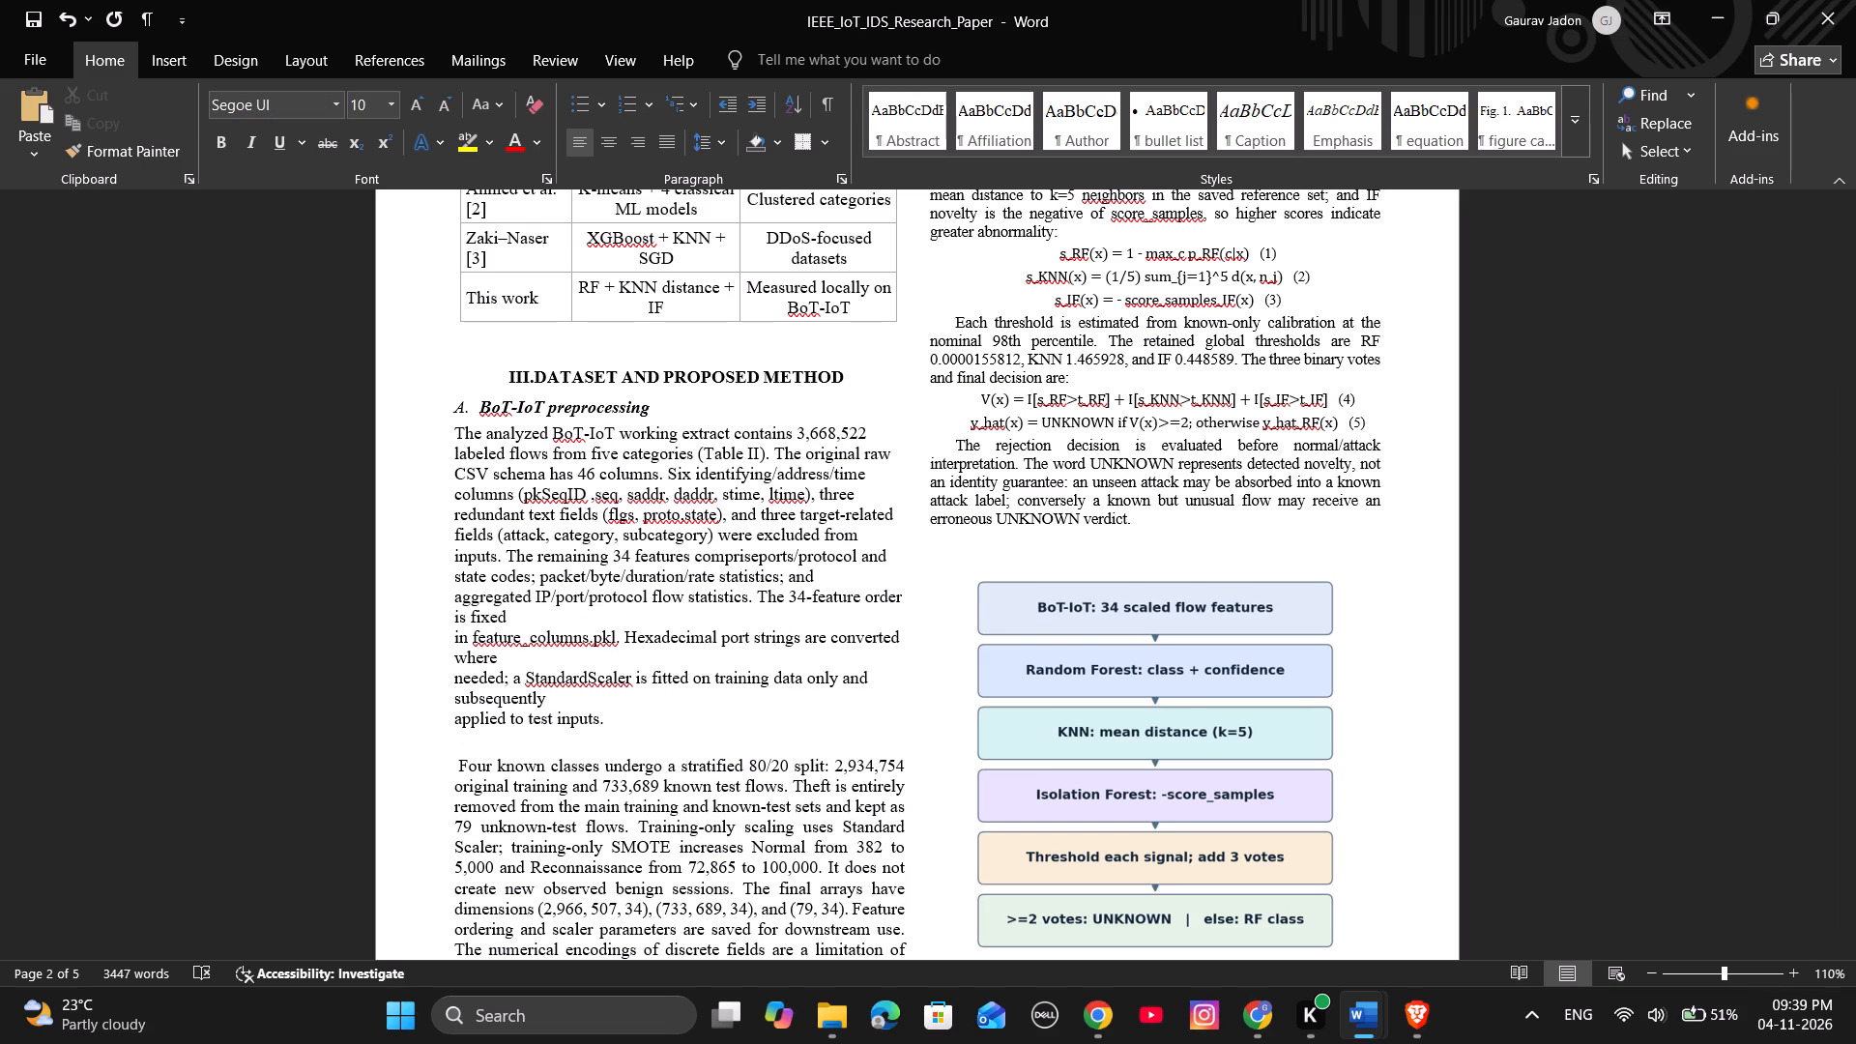
{"action": "key", "text": "space"}
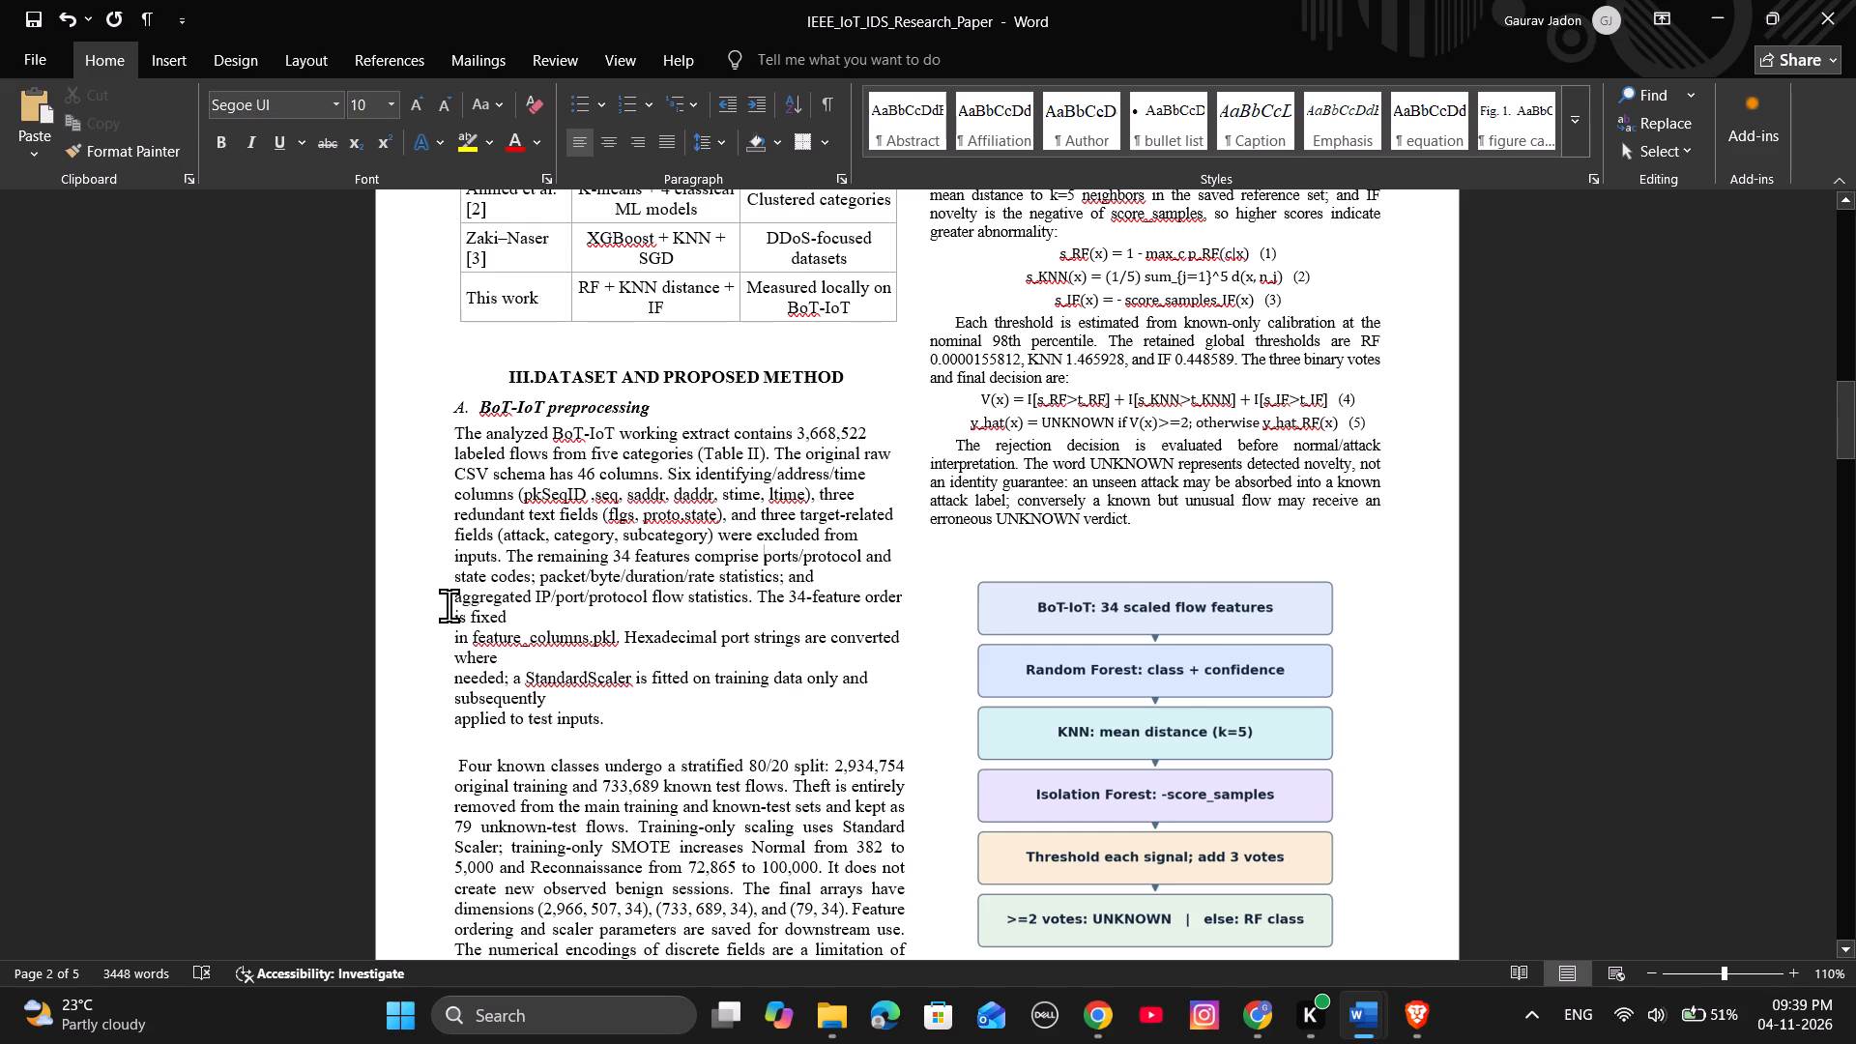
Replace the line breaks before "in feature_columns.pkl", "needed;" and "applied to test inputs" with single spaces so the sentences flow.
{"action": "left_click", "coordinate": [451, 645]}
{"action": "key", "text": "BackSpace"}
{"action": "key", "text": "space"}
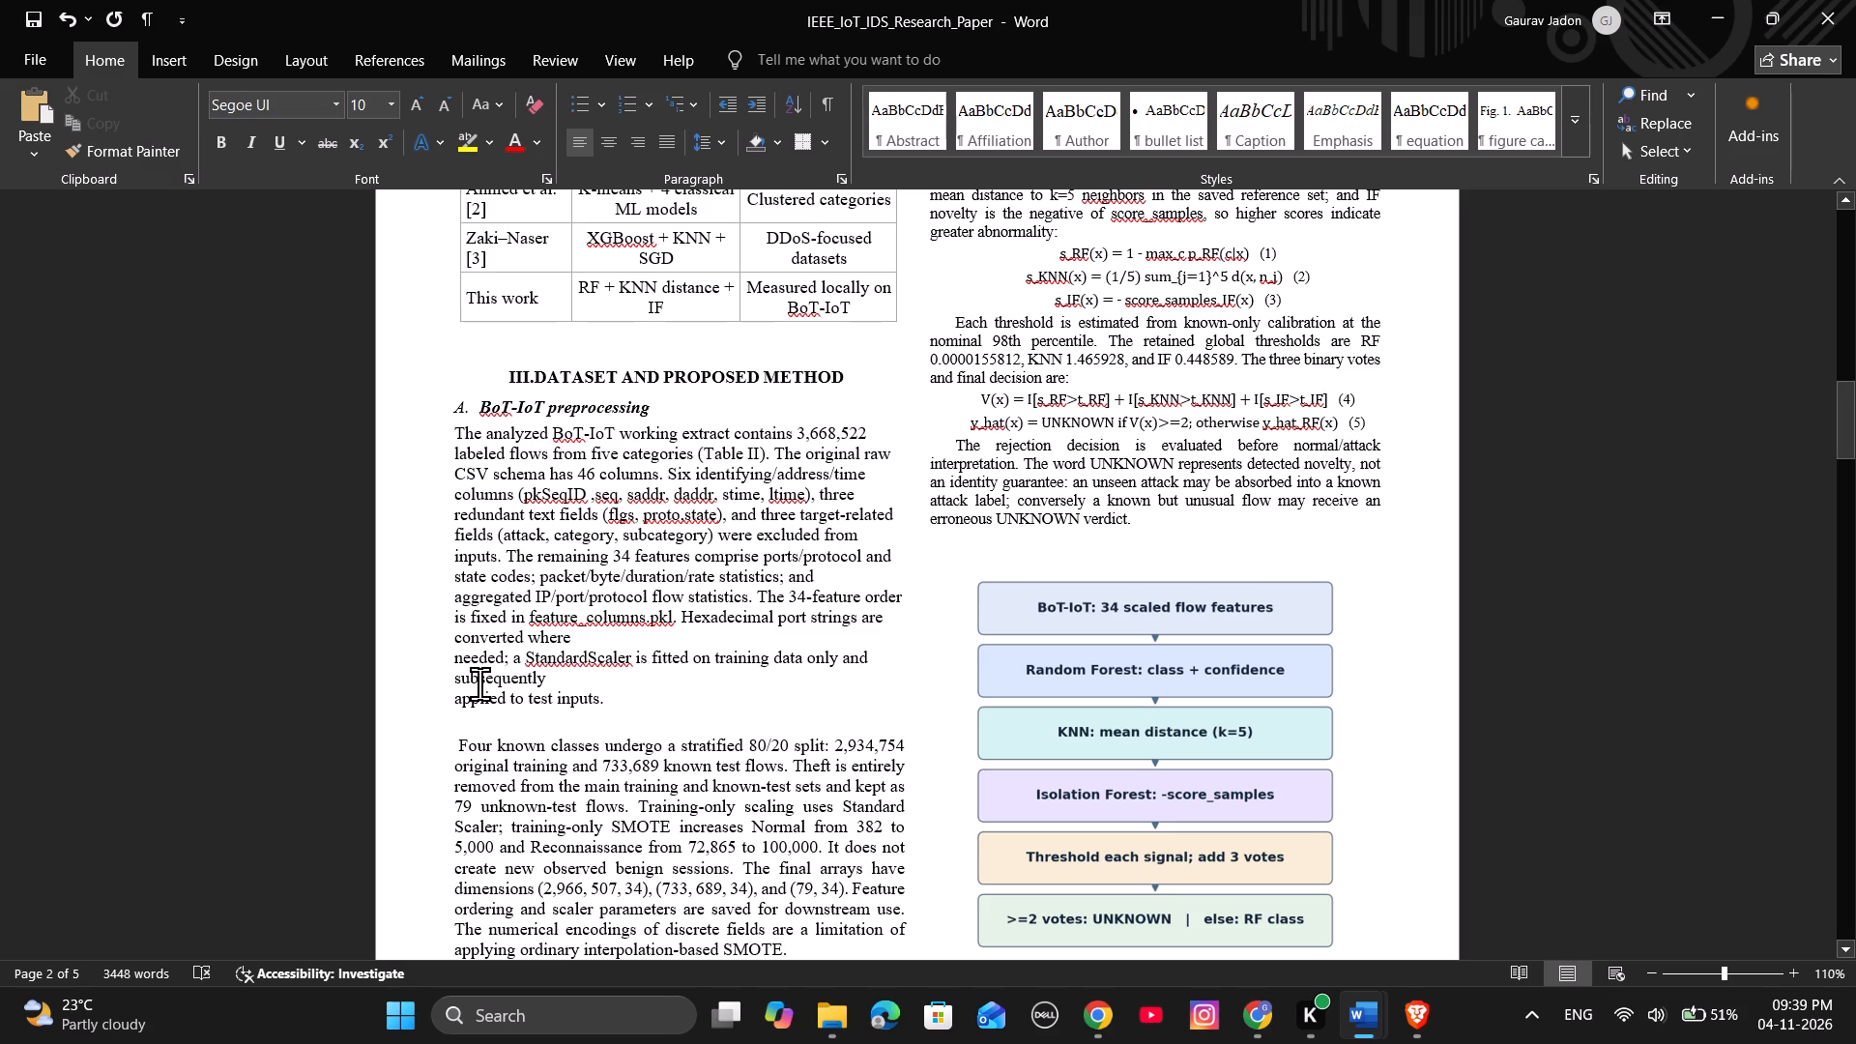
{"action": "left_click", "coordinate": [451, 659]}
{"action": "key", "text": "BackSpace"}
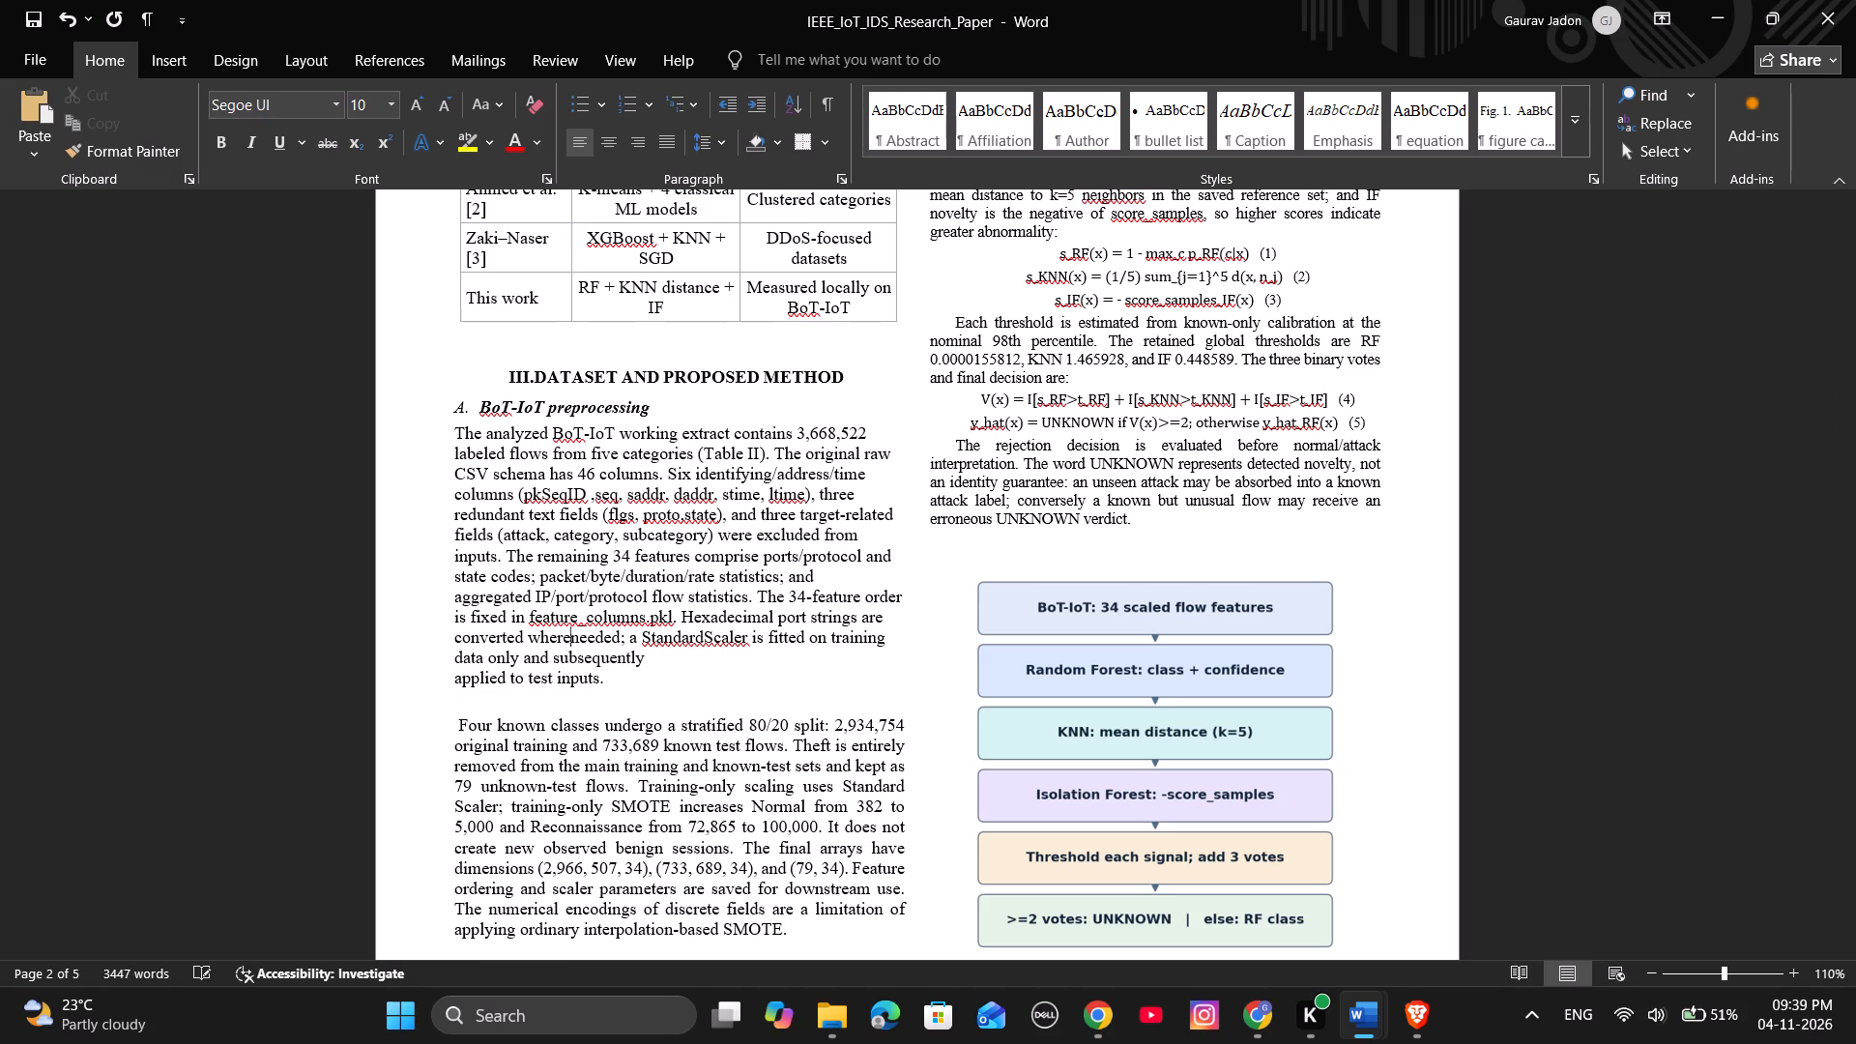
{"action": "key", "text": "space"}
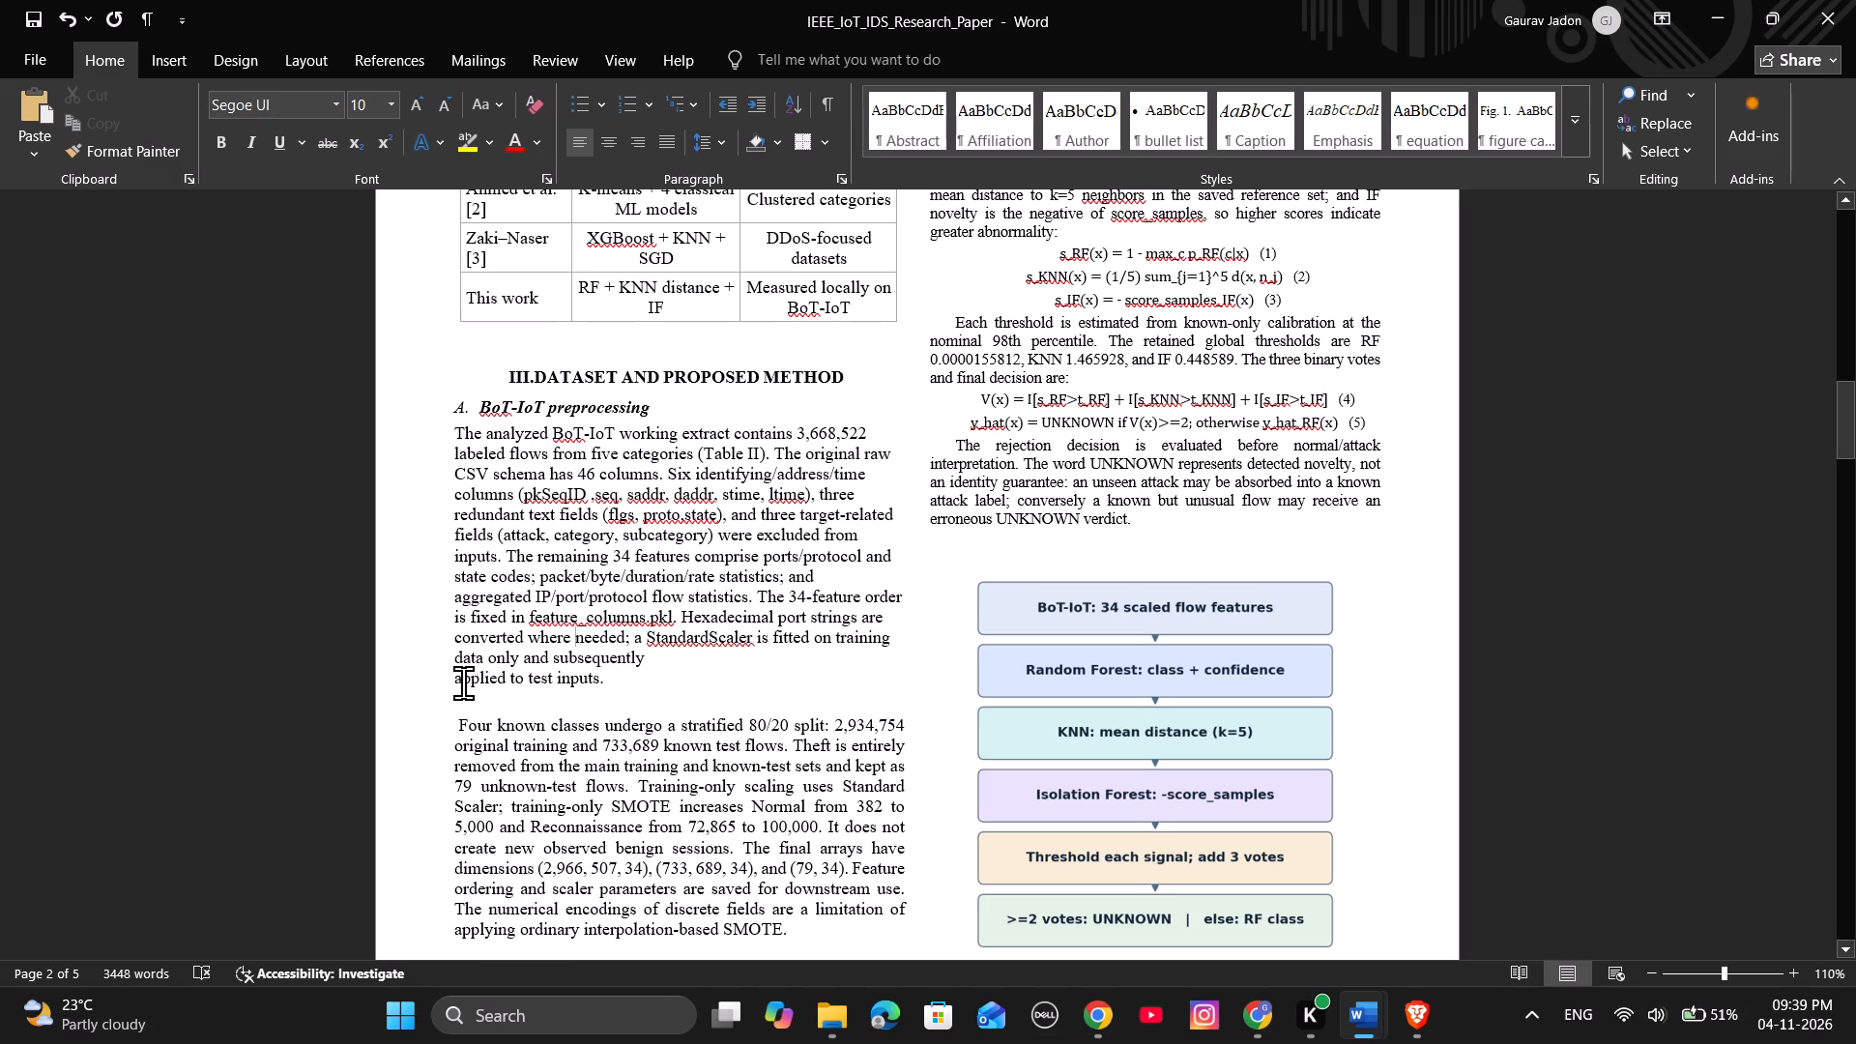
{"action": "left_click", "coordinate": [452, 683]}
{"action": "key", "text": "BackSpace"}
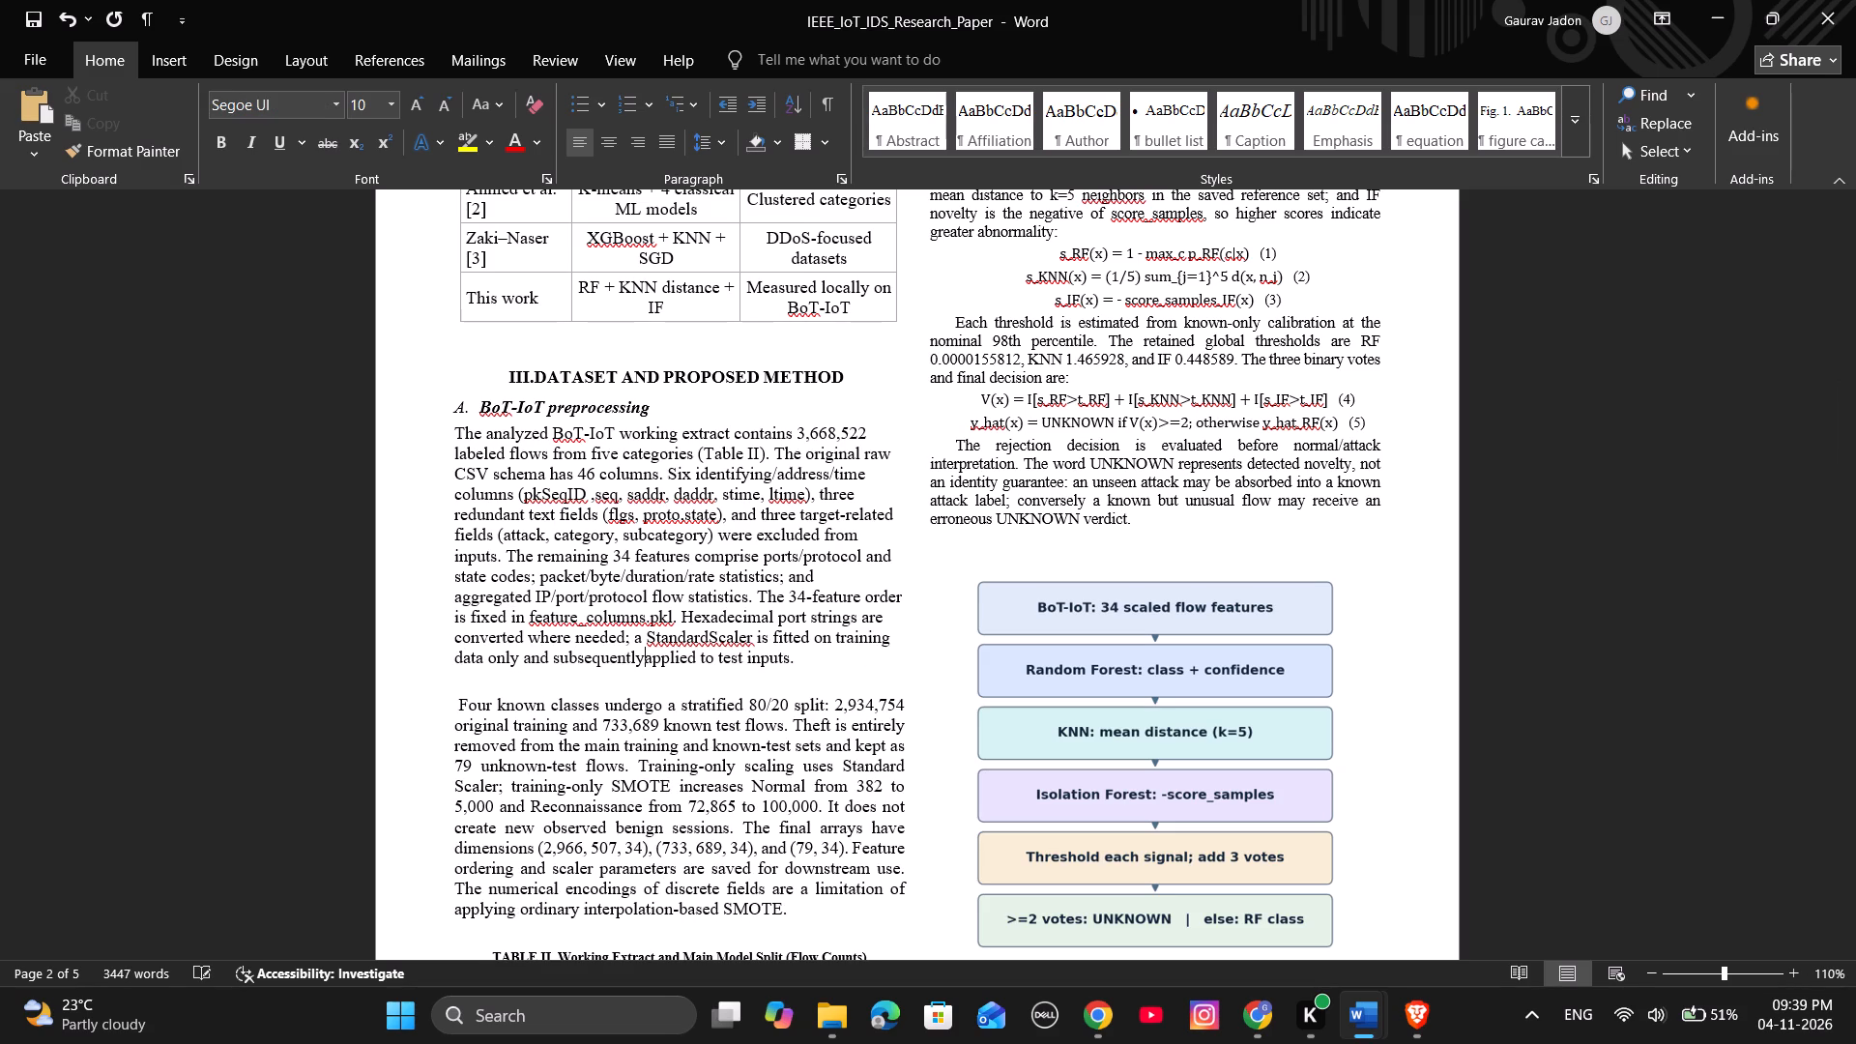
{"action": "key", "text": "space"}
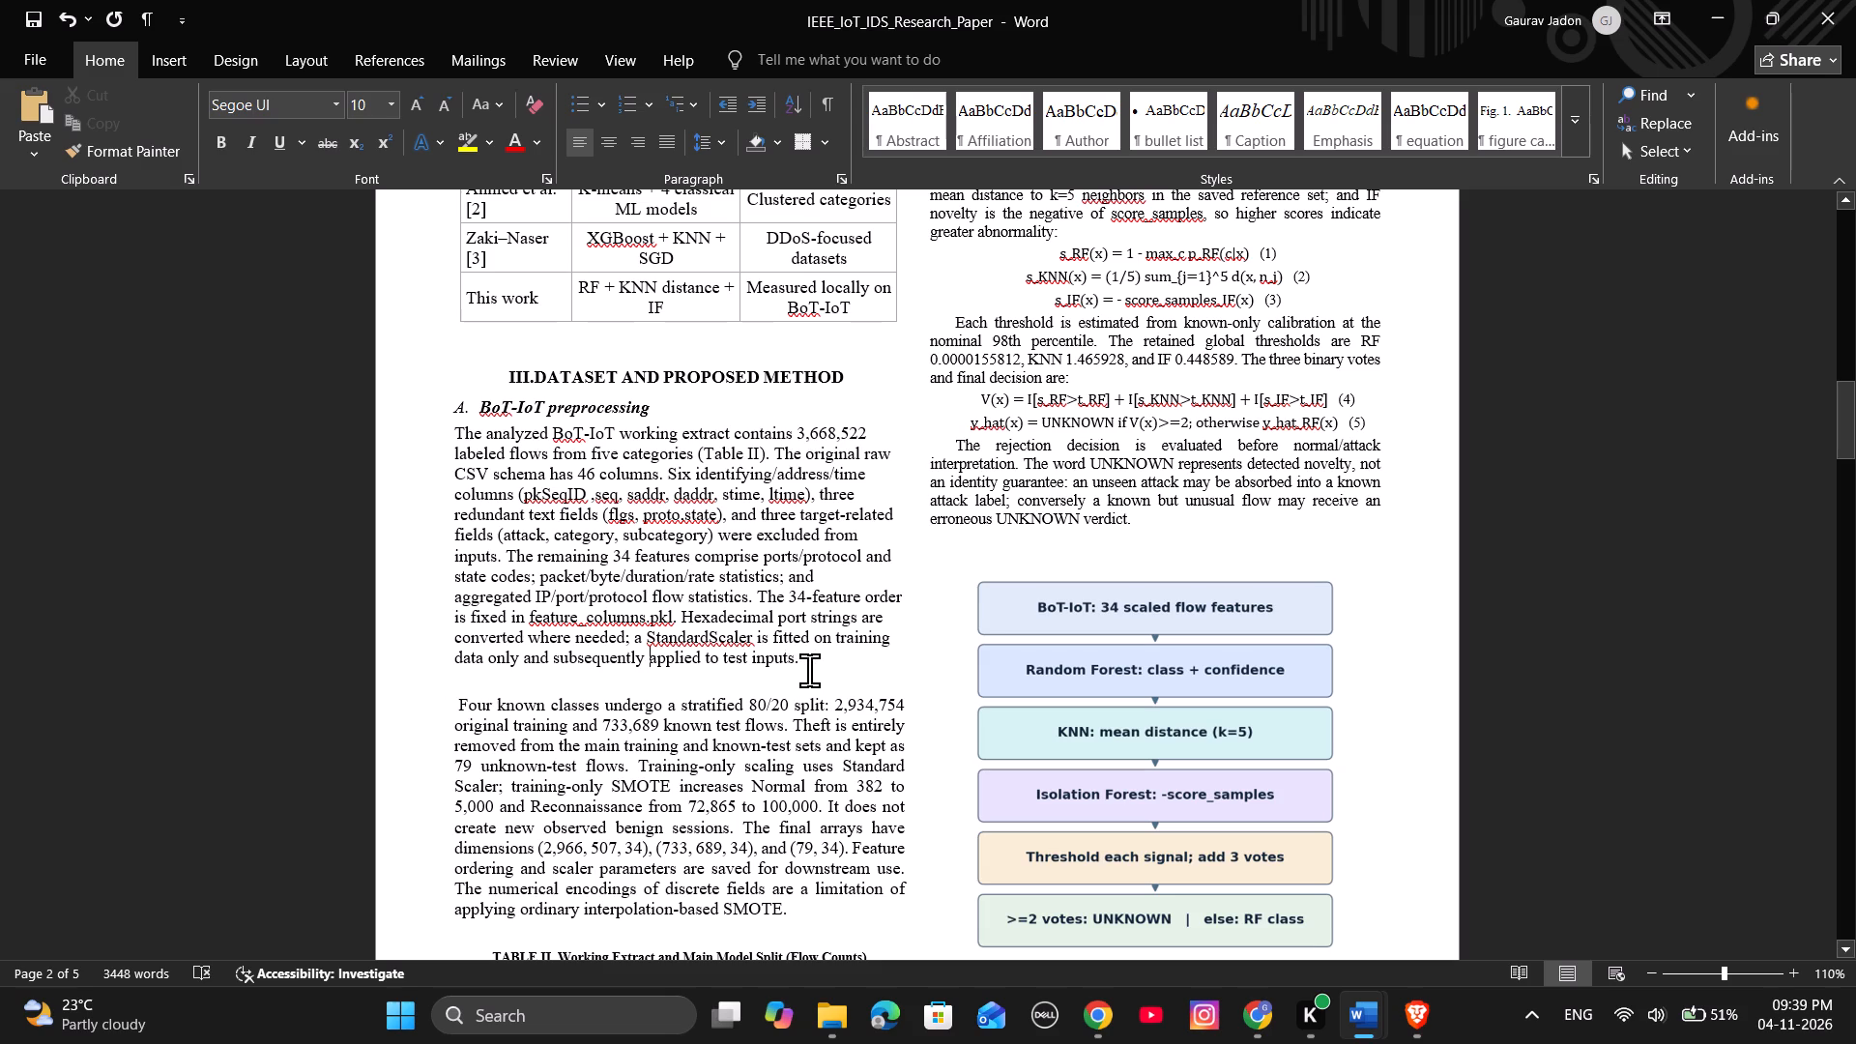
Justify the whole first paragraph under "BoT-IoT preprocessing", from "The analyzed BoT-IoT" to "applied to test inputs.".
{"action": "left_click_drag", "start_coordinate": [809, 670], "coordinate": [418, 433]}
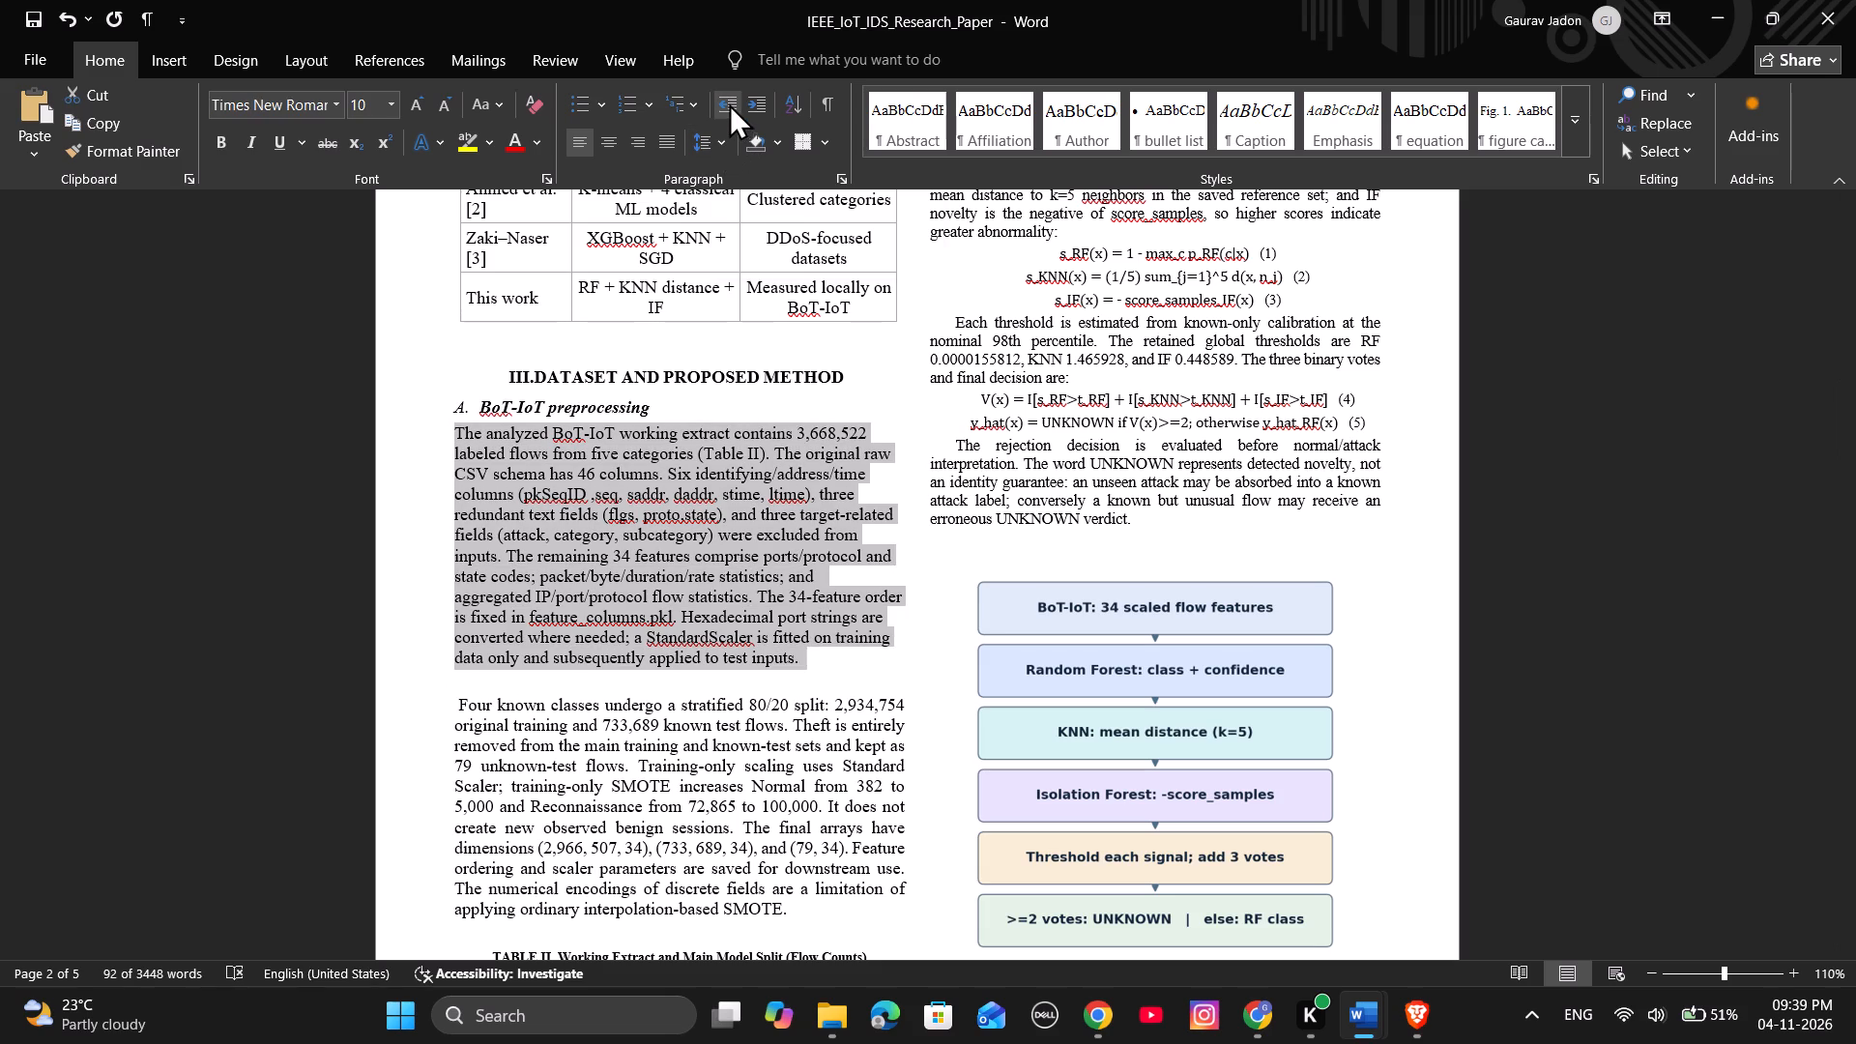
{"action": "left_click", "coordinate": [672, 139]}
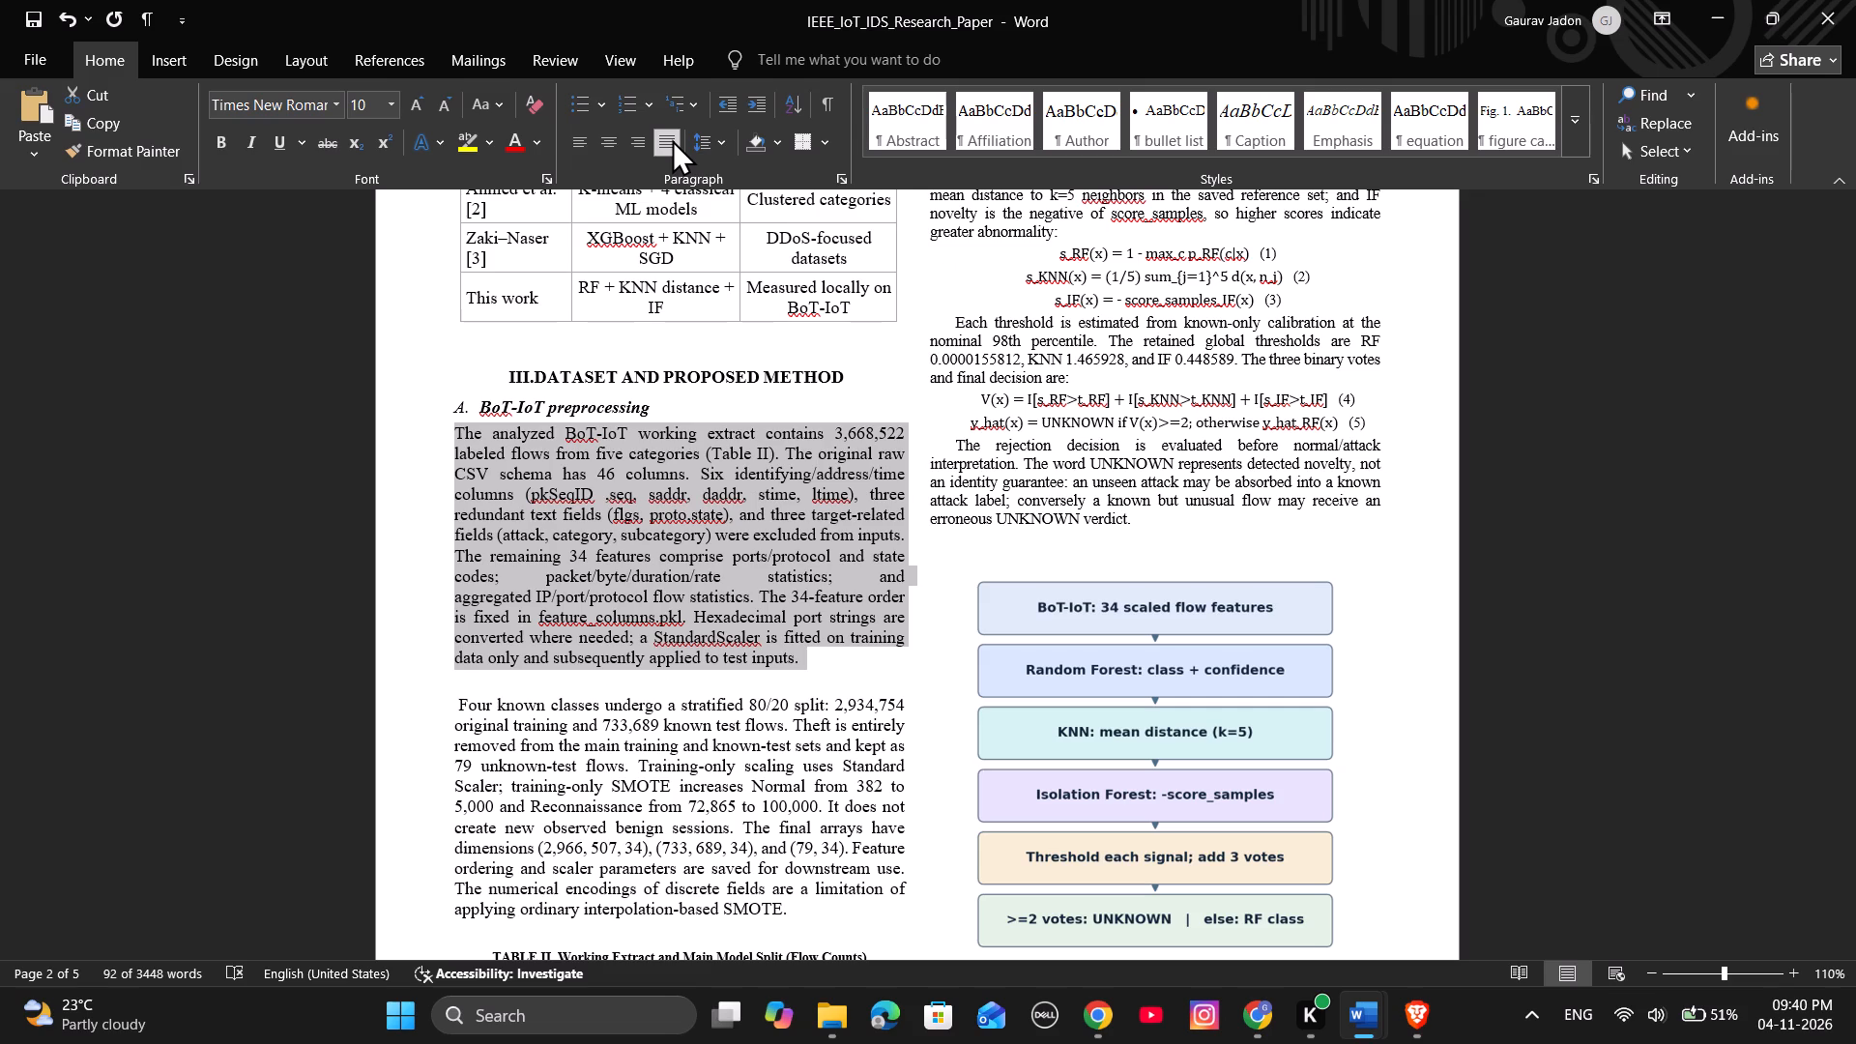
{"action": "left_click", "coordinate": [892, 688]}
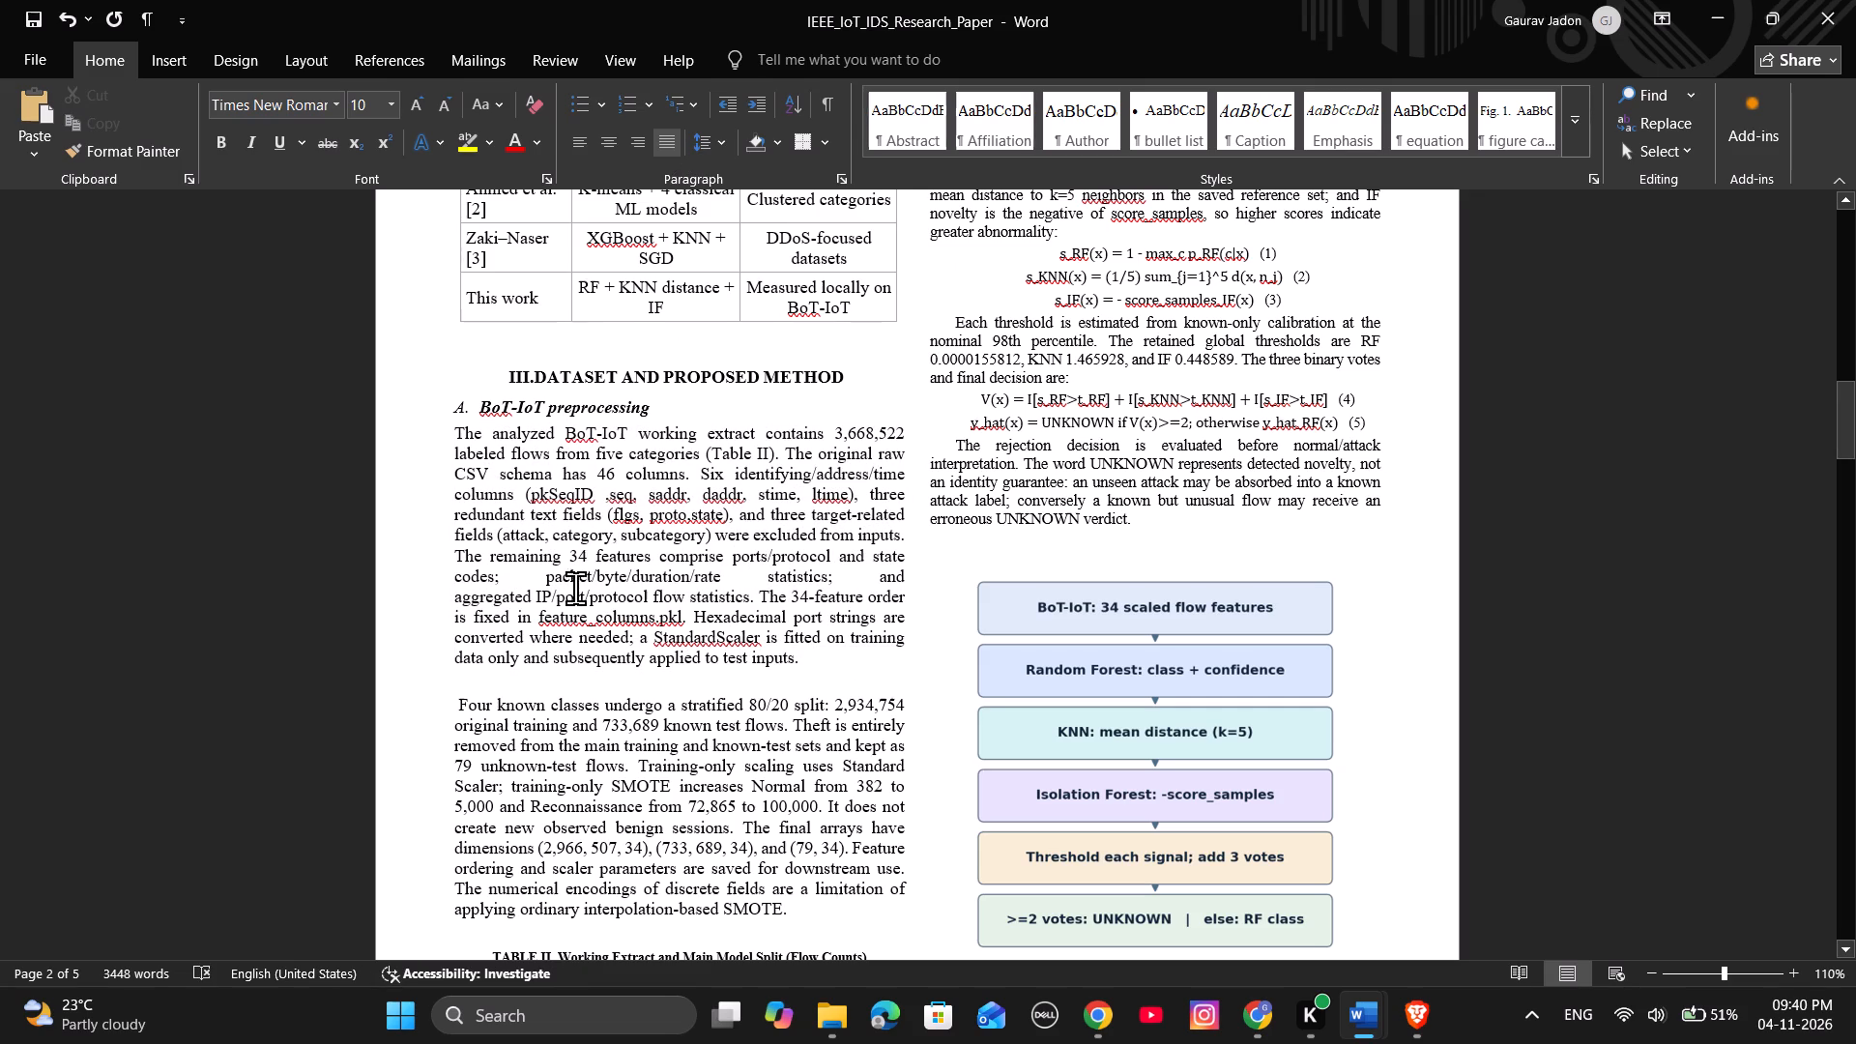
Try to close the gap after "codes;" by replacing the semicolon and space before "packet/byte/duration/rate" with a single space.
{"action": "left_click", "coordinate": [547, 585]}
{"action": "key", "text": "BackSpace"}
{"action": "key", "text": "space"}
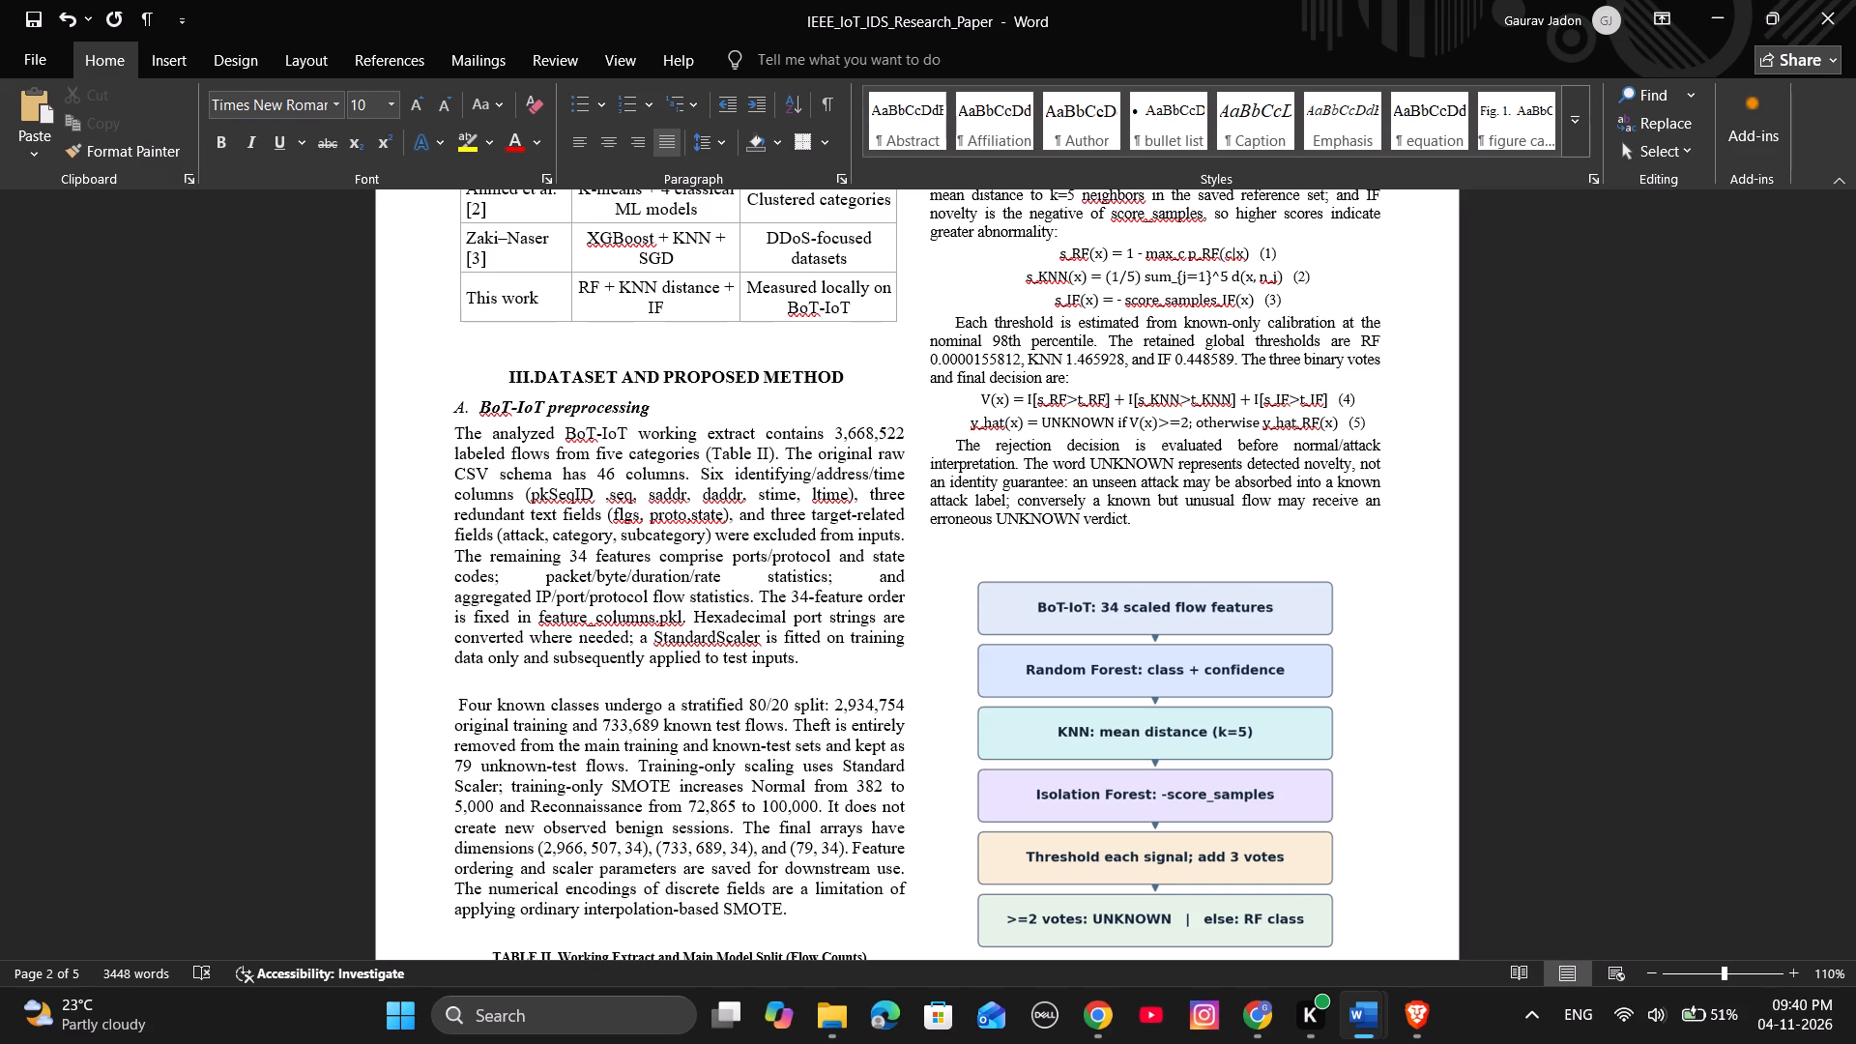
{"action": "key", "text": "BackSpace"}
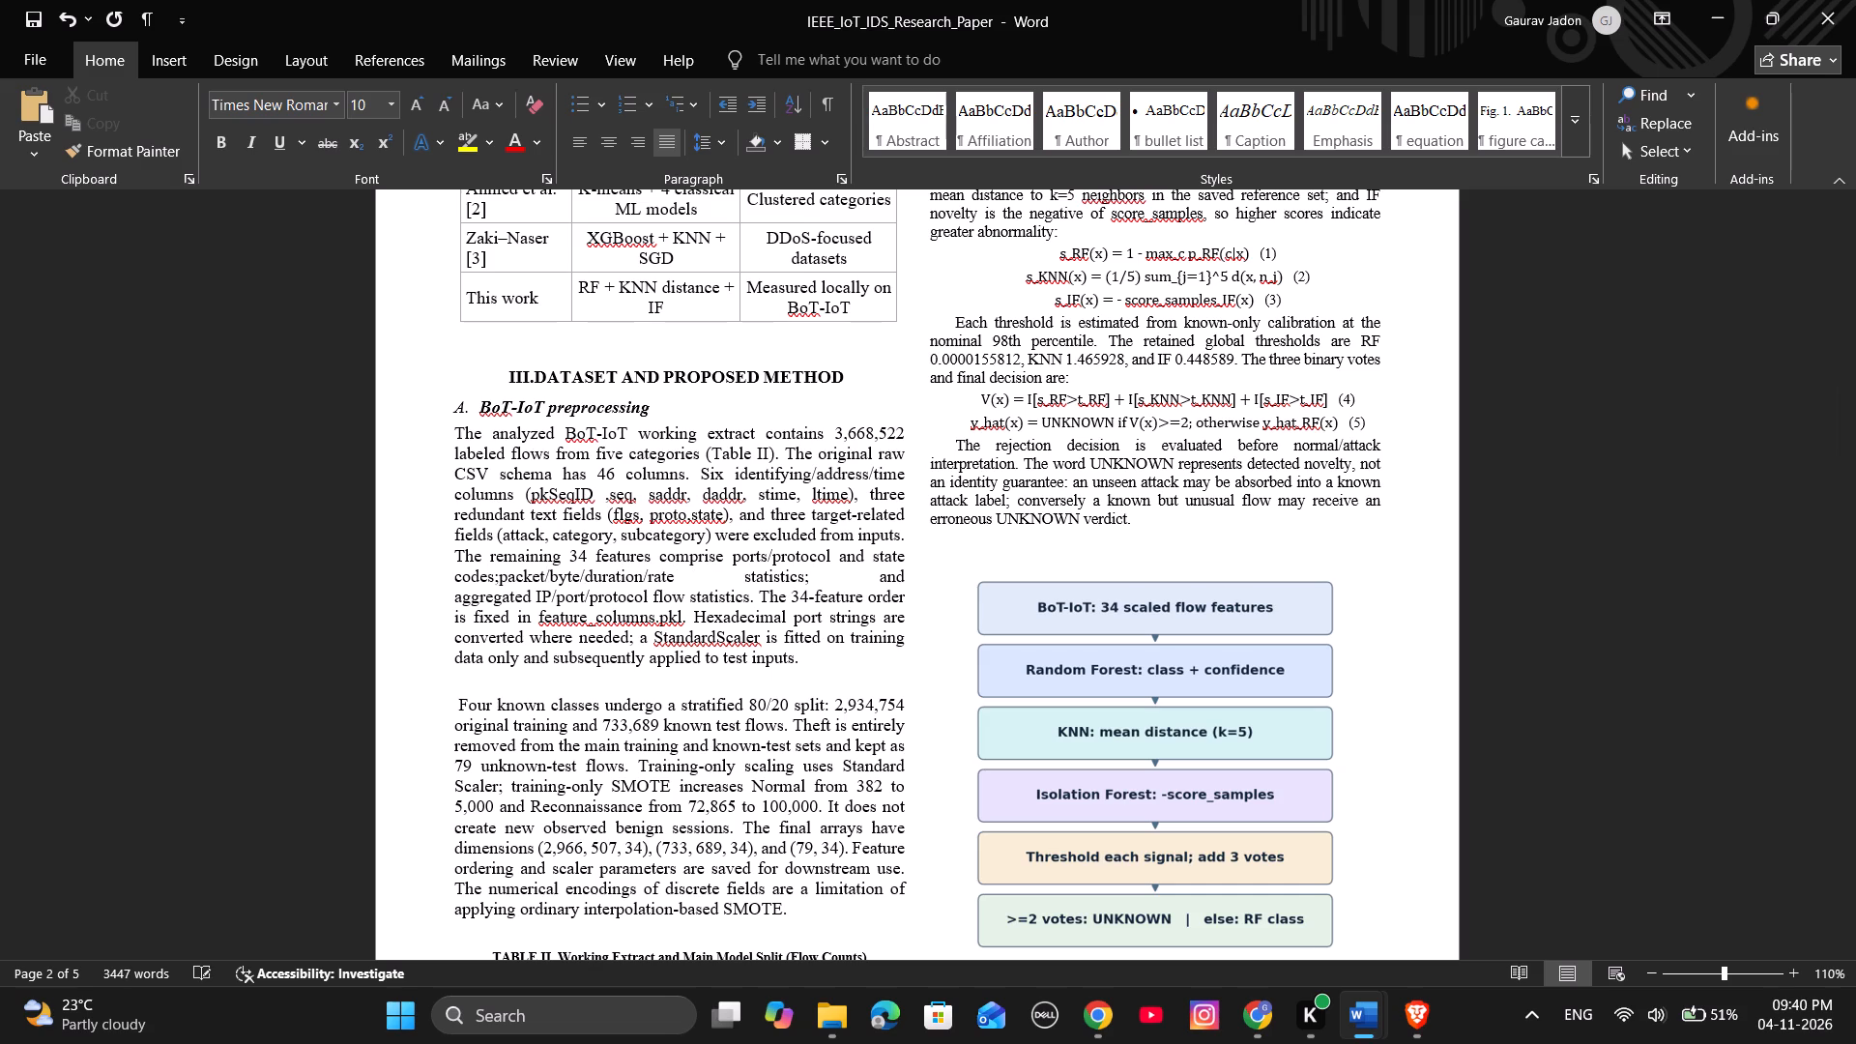
{"action": "key", "text": "BackSpace"}
{"action": "key", "text": "space"}
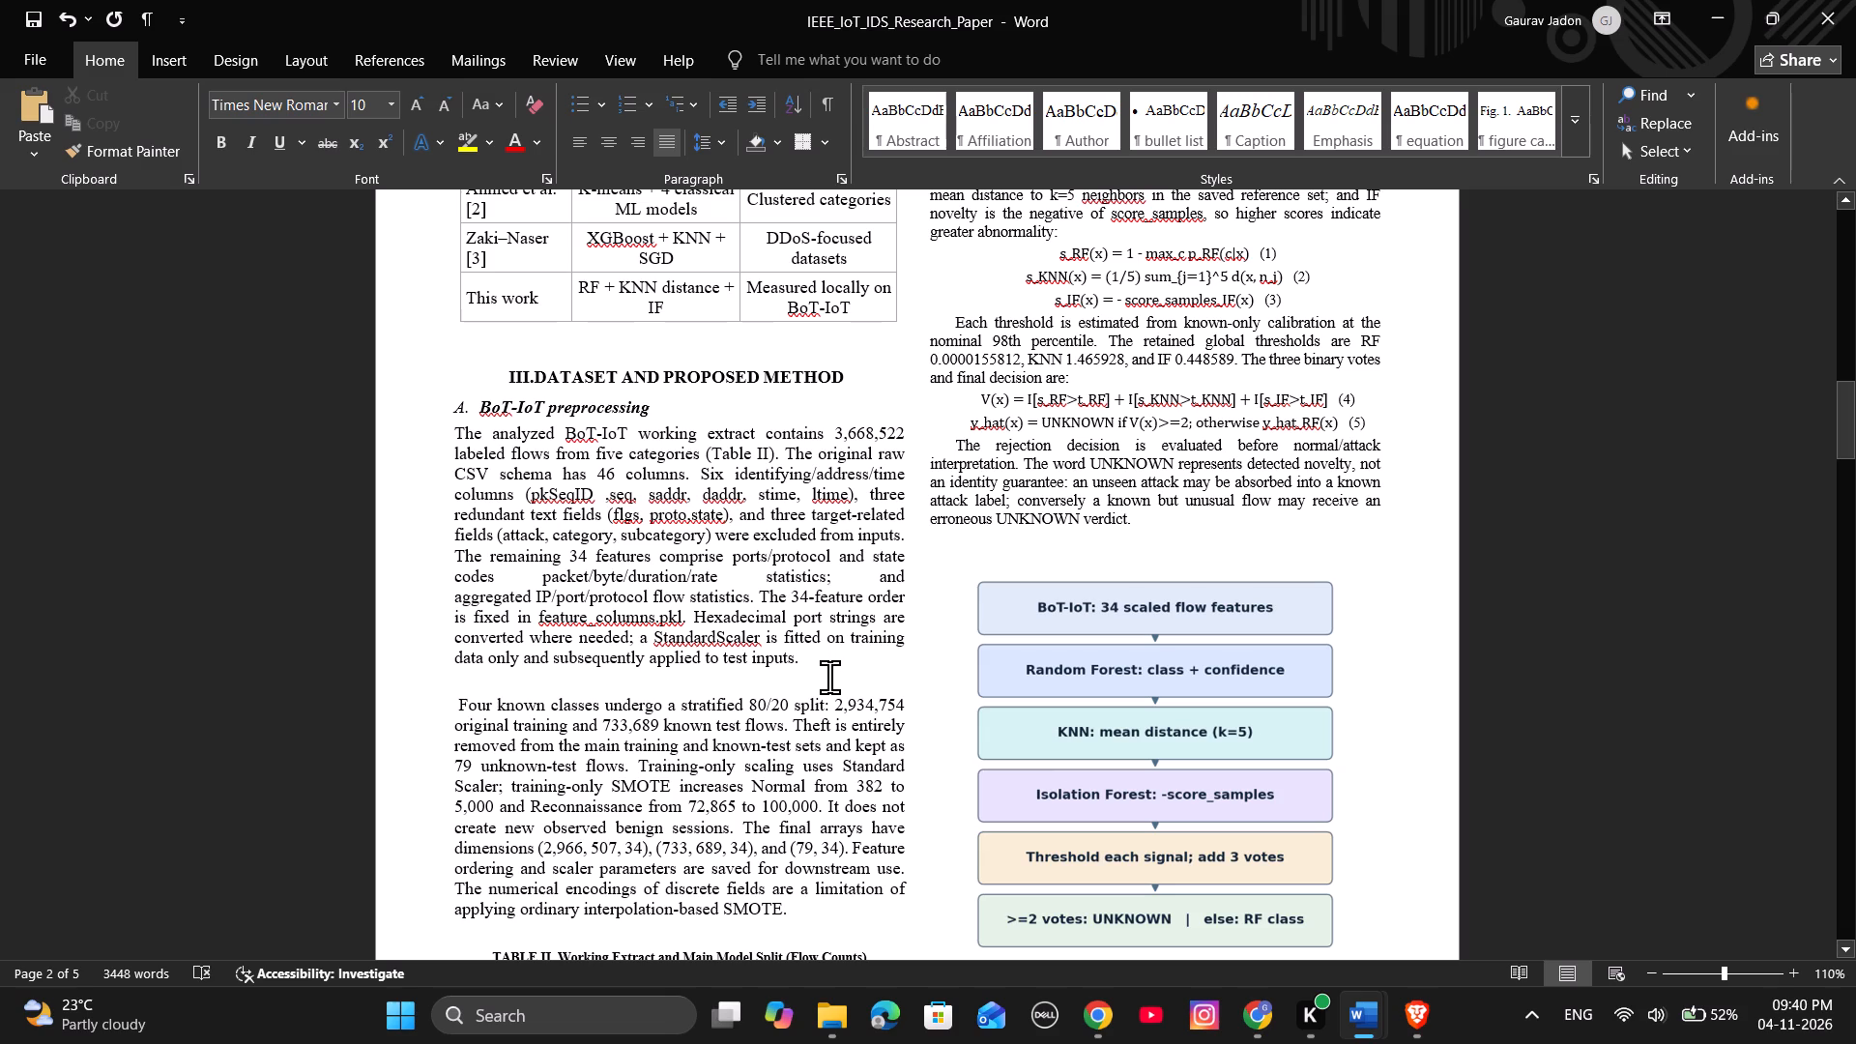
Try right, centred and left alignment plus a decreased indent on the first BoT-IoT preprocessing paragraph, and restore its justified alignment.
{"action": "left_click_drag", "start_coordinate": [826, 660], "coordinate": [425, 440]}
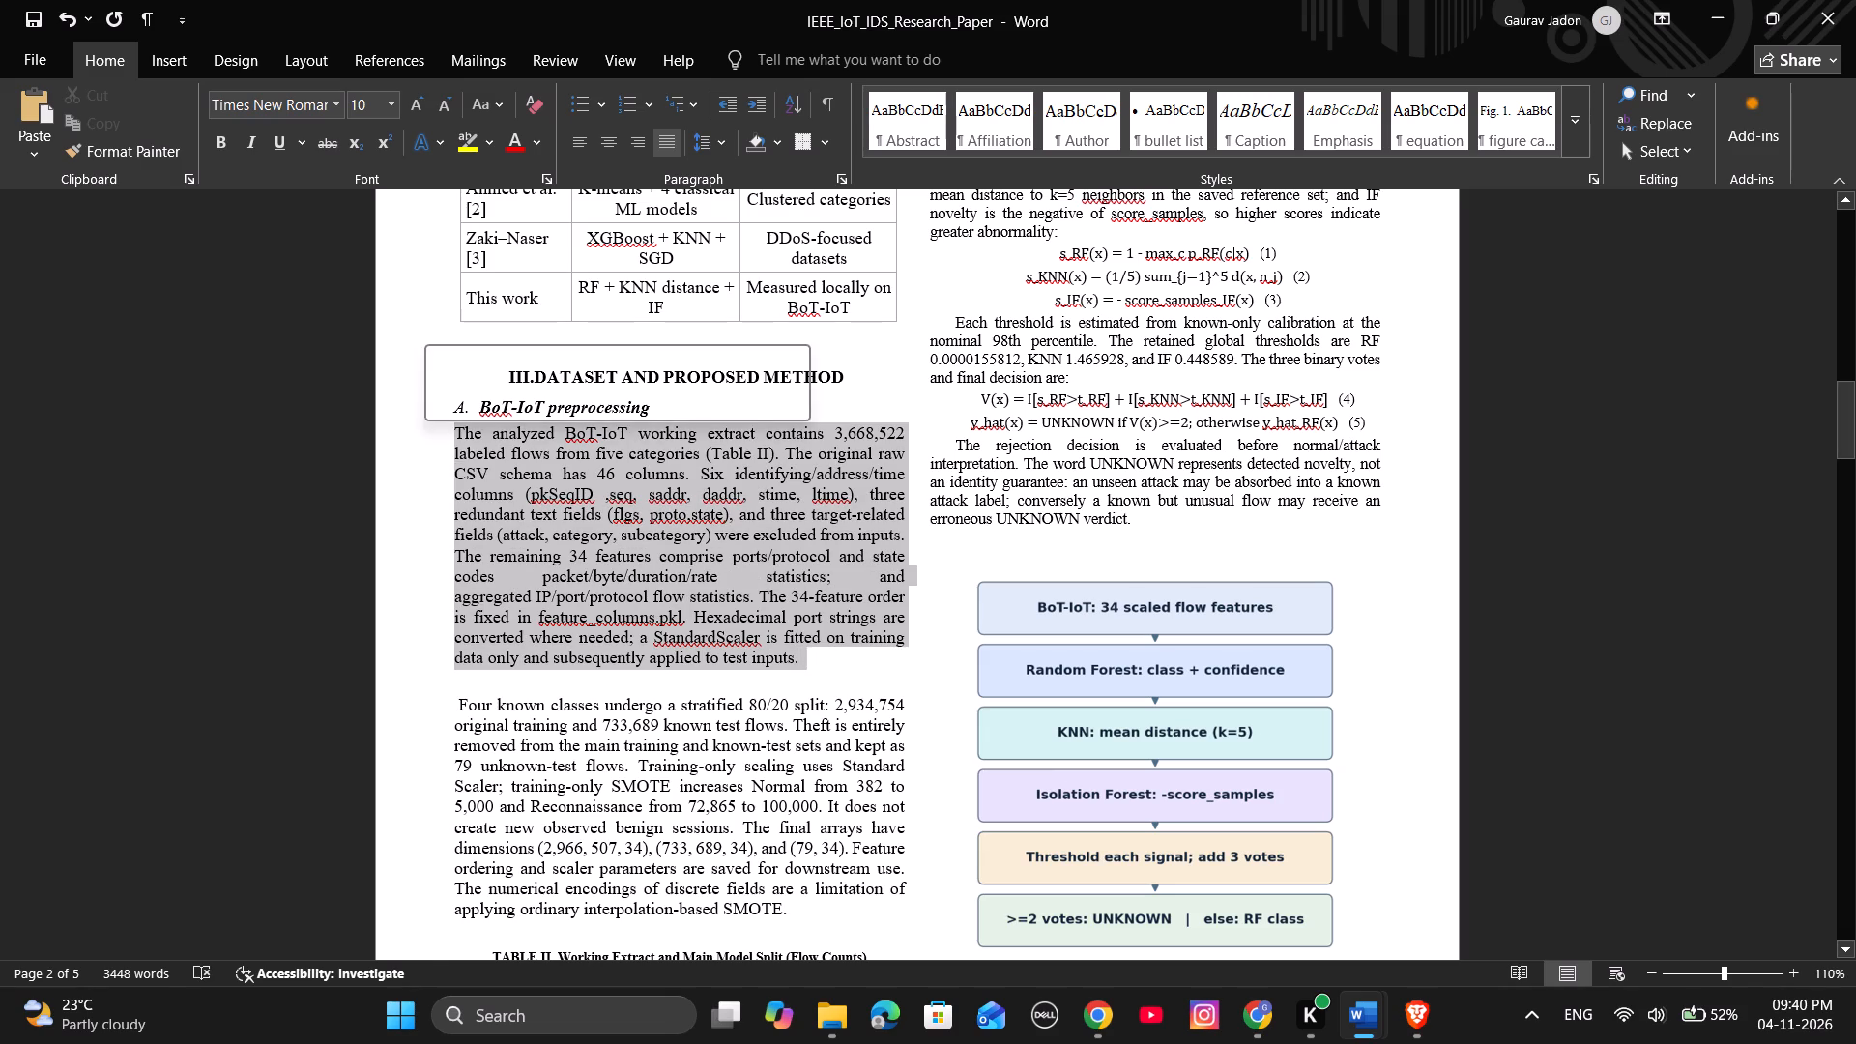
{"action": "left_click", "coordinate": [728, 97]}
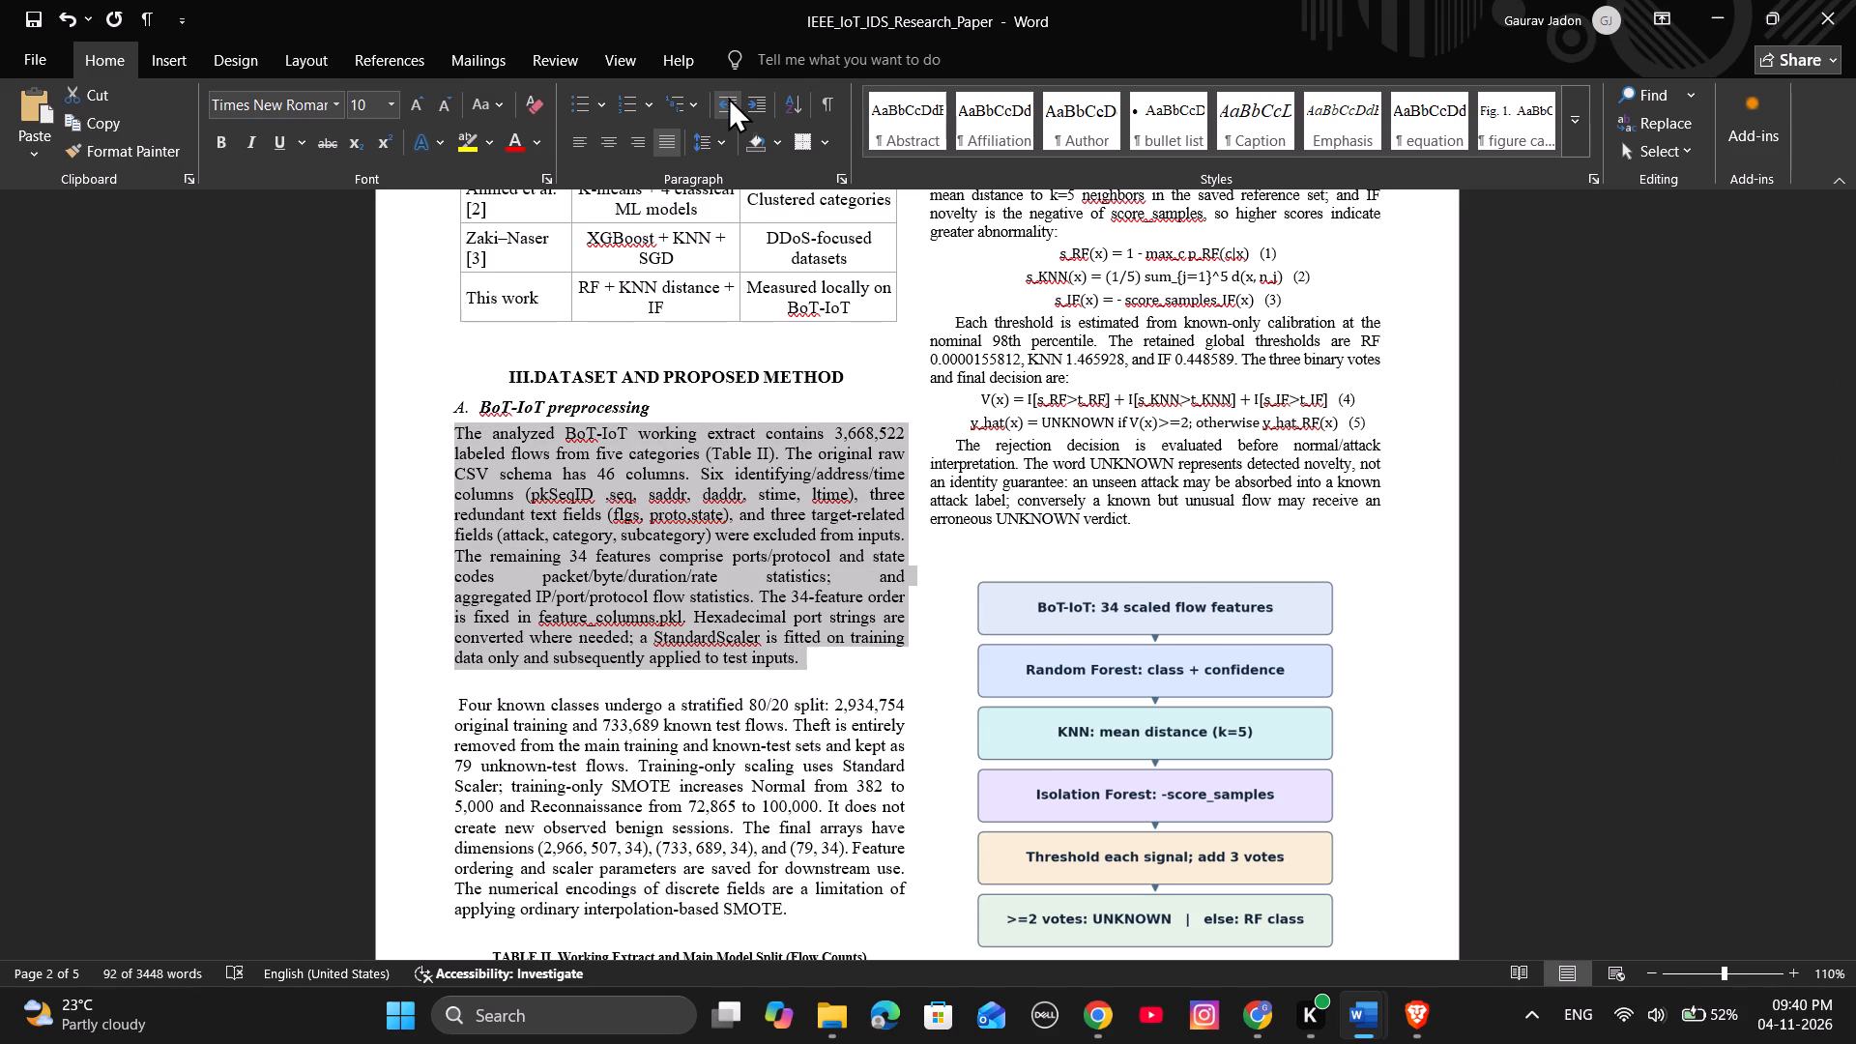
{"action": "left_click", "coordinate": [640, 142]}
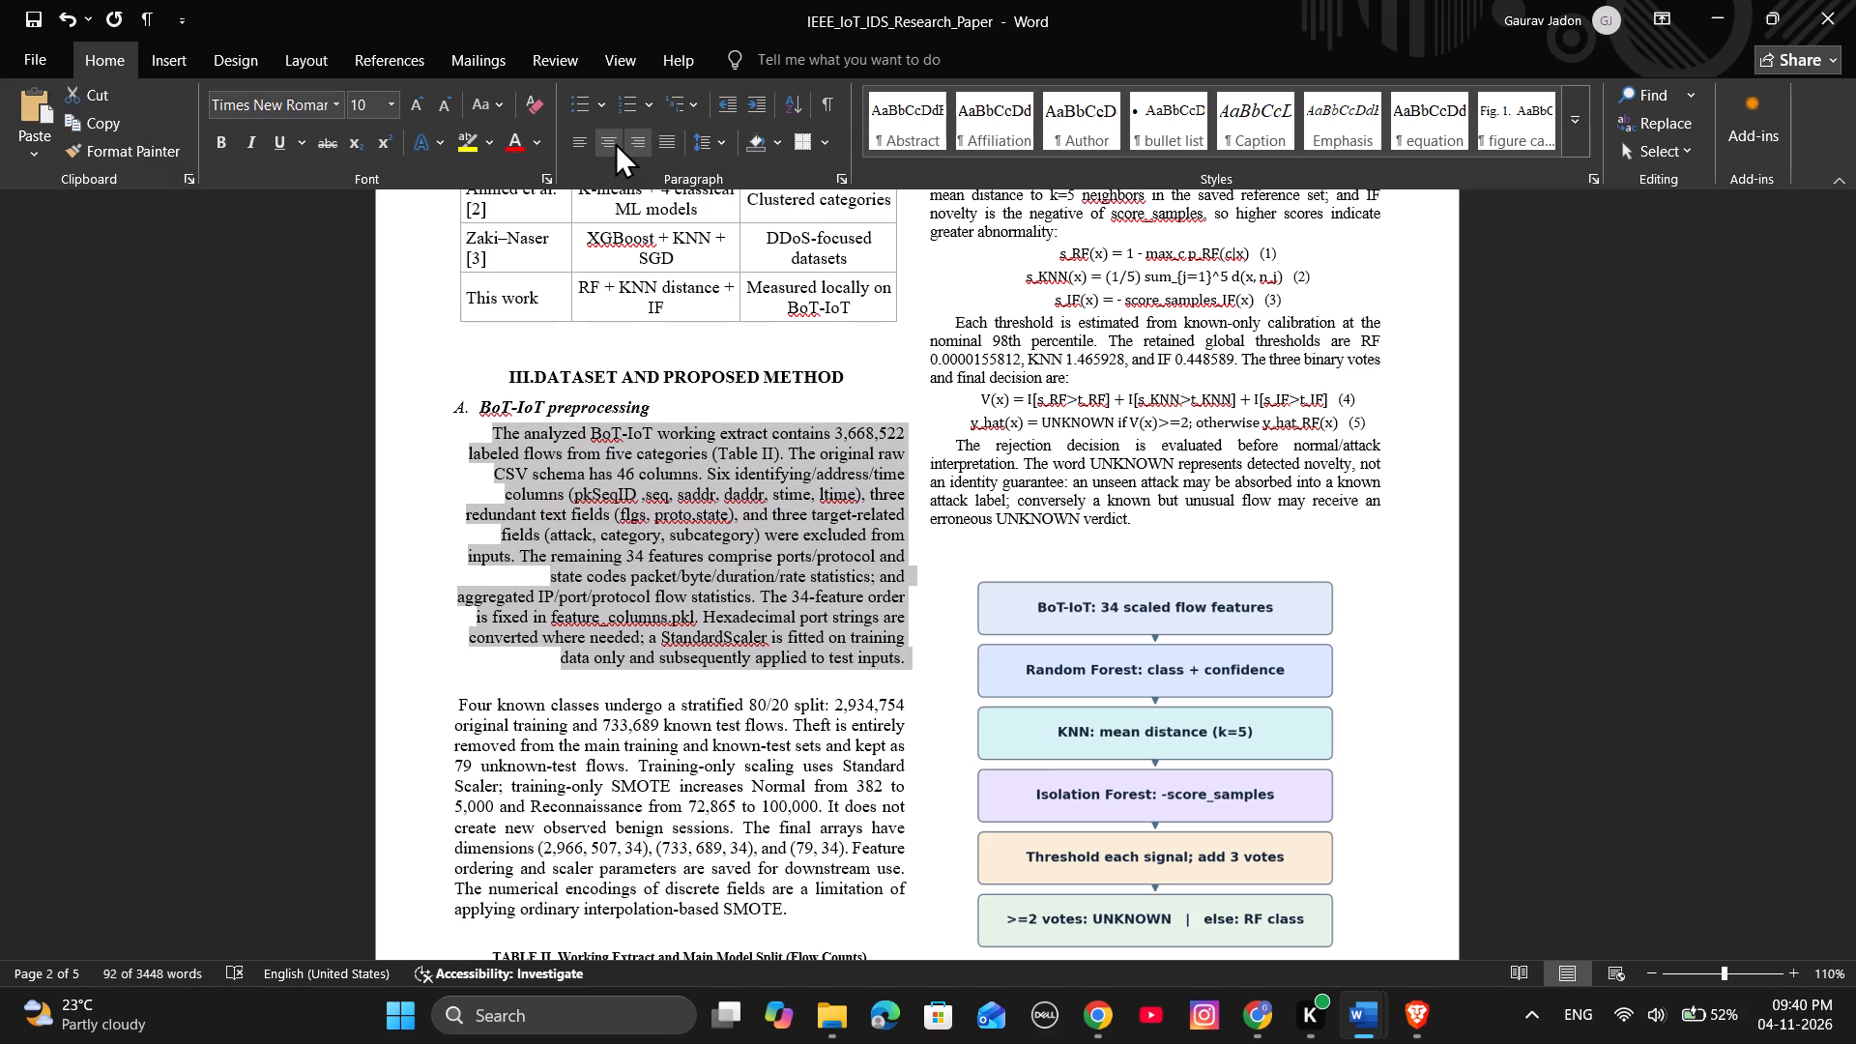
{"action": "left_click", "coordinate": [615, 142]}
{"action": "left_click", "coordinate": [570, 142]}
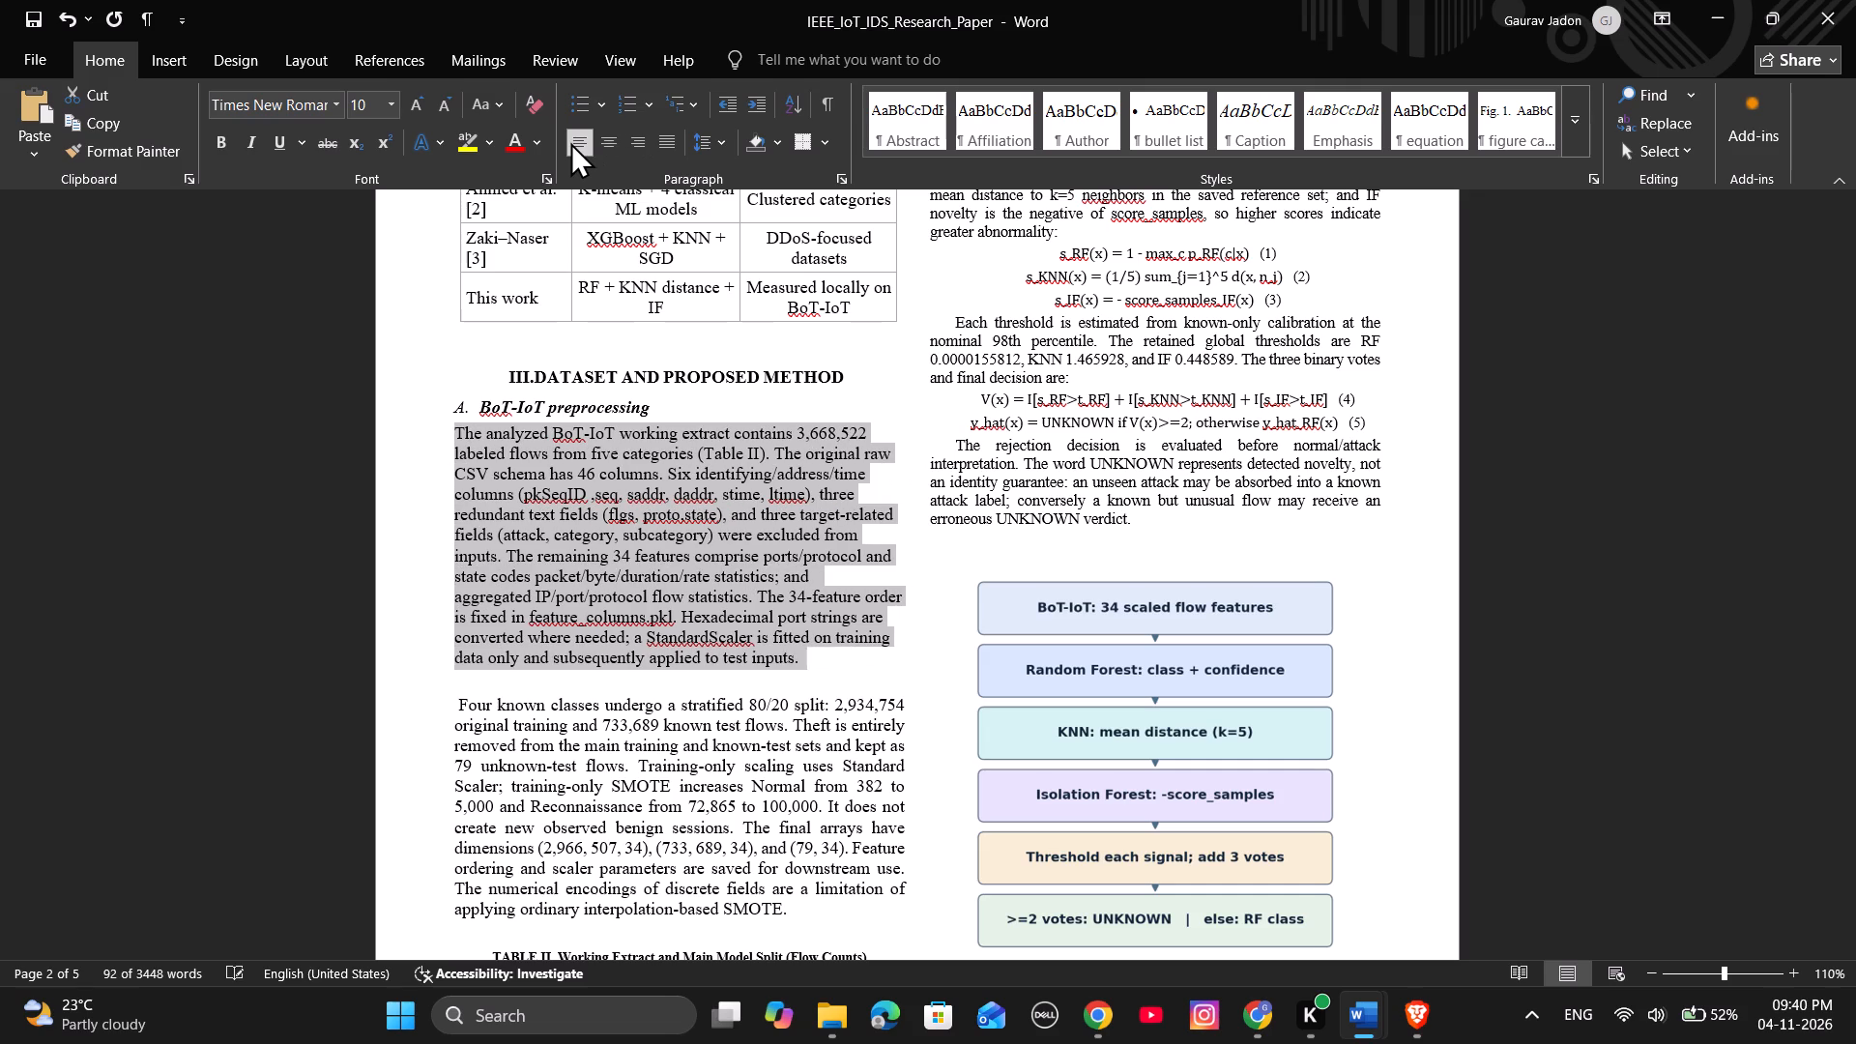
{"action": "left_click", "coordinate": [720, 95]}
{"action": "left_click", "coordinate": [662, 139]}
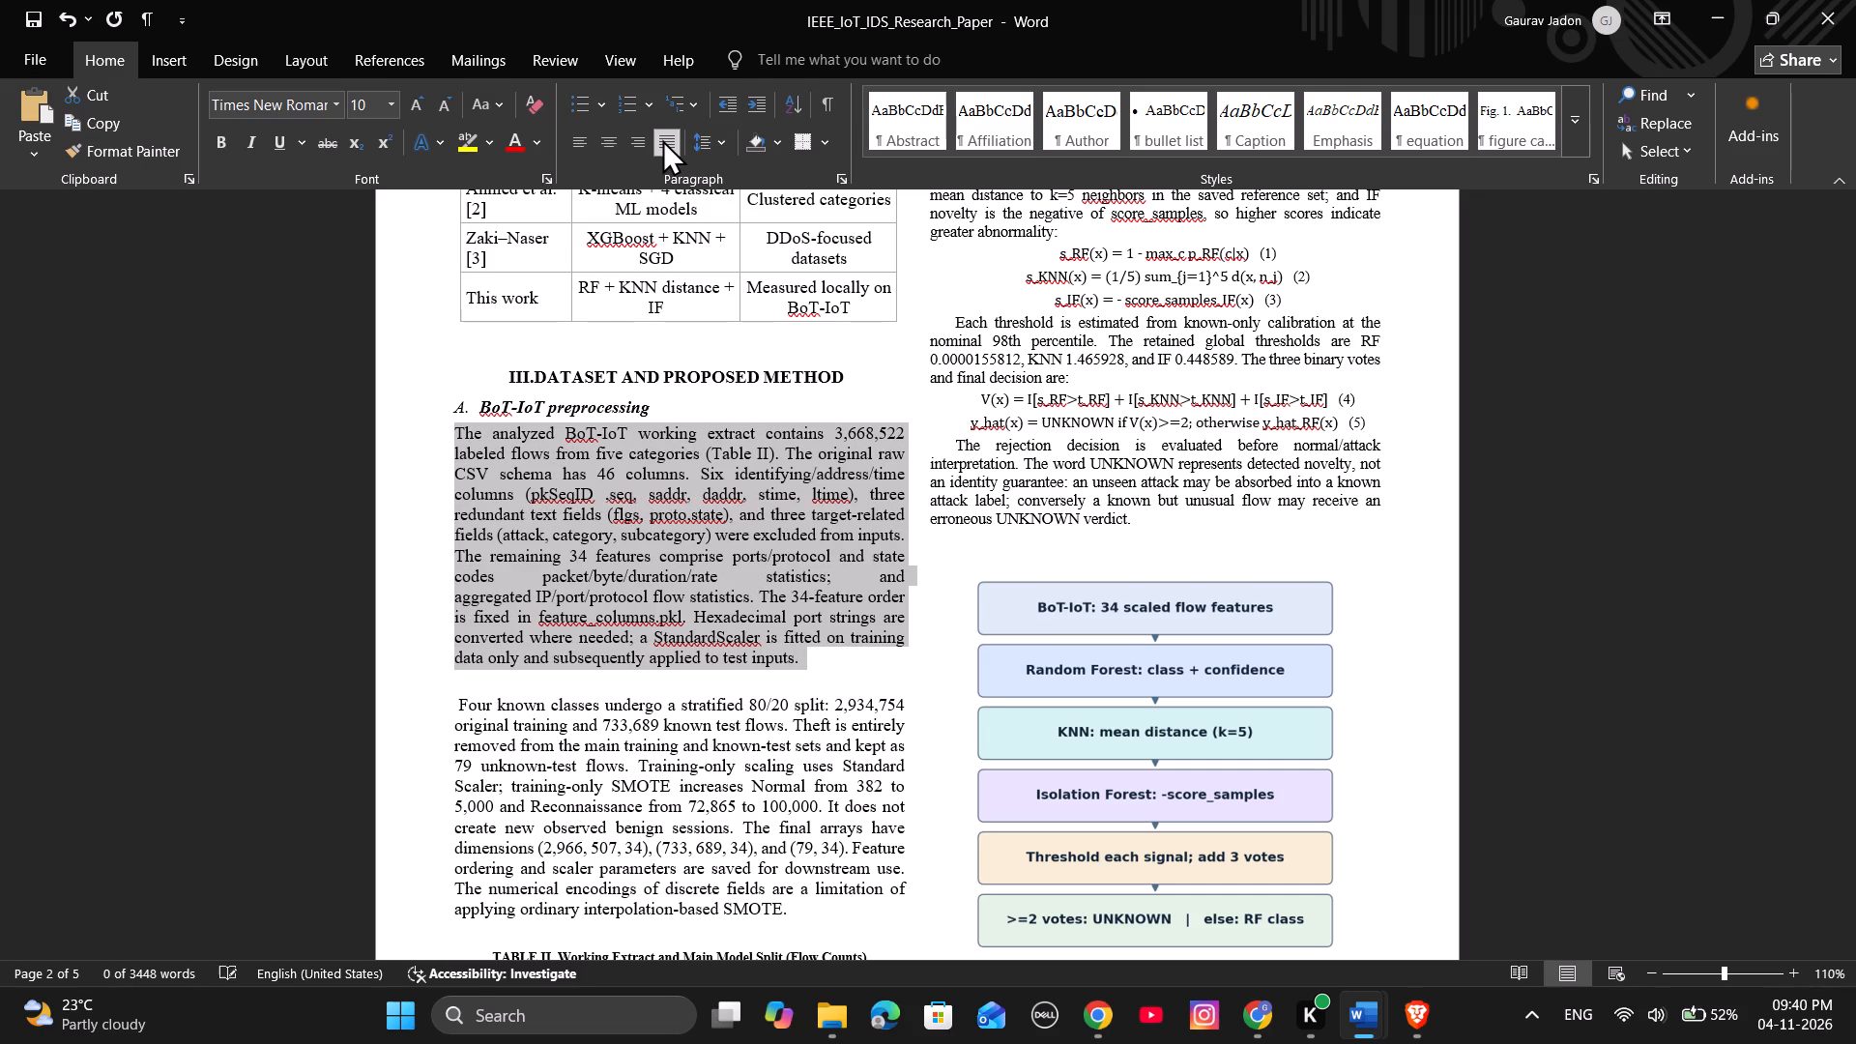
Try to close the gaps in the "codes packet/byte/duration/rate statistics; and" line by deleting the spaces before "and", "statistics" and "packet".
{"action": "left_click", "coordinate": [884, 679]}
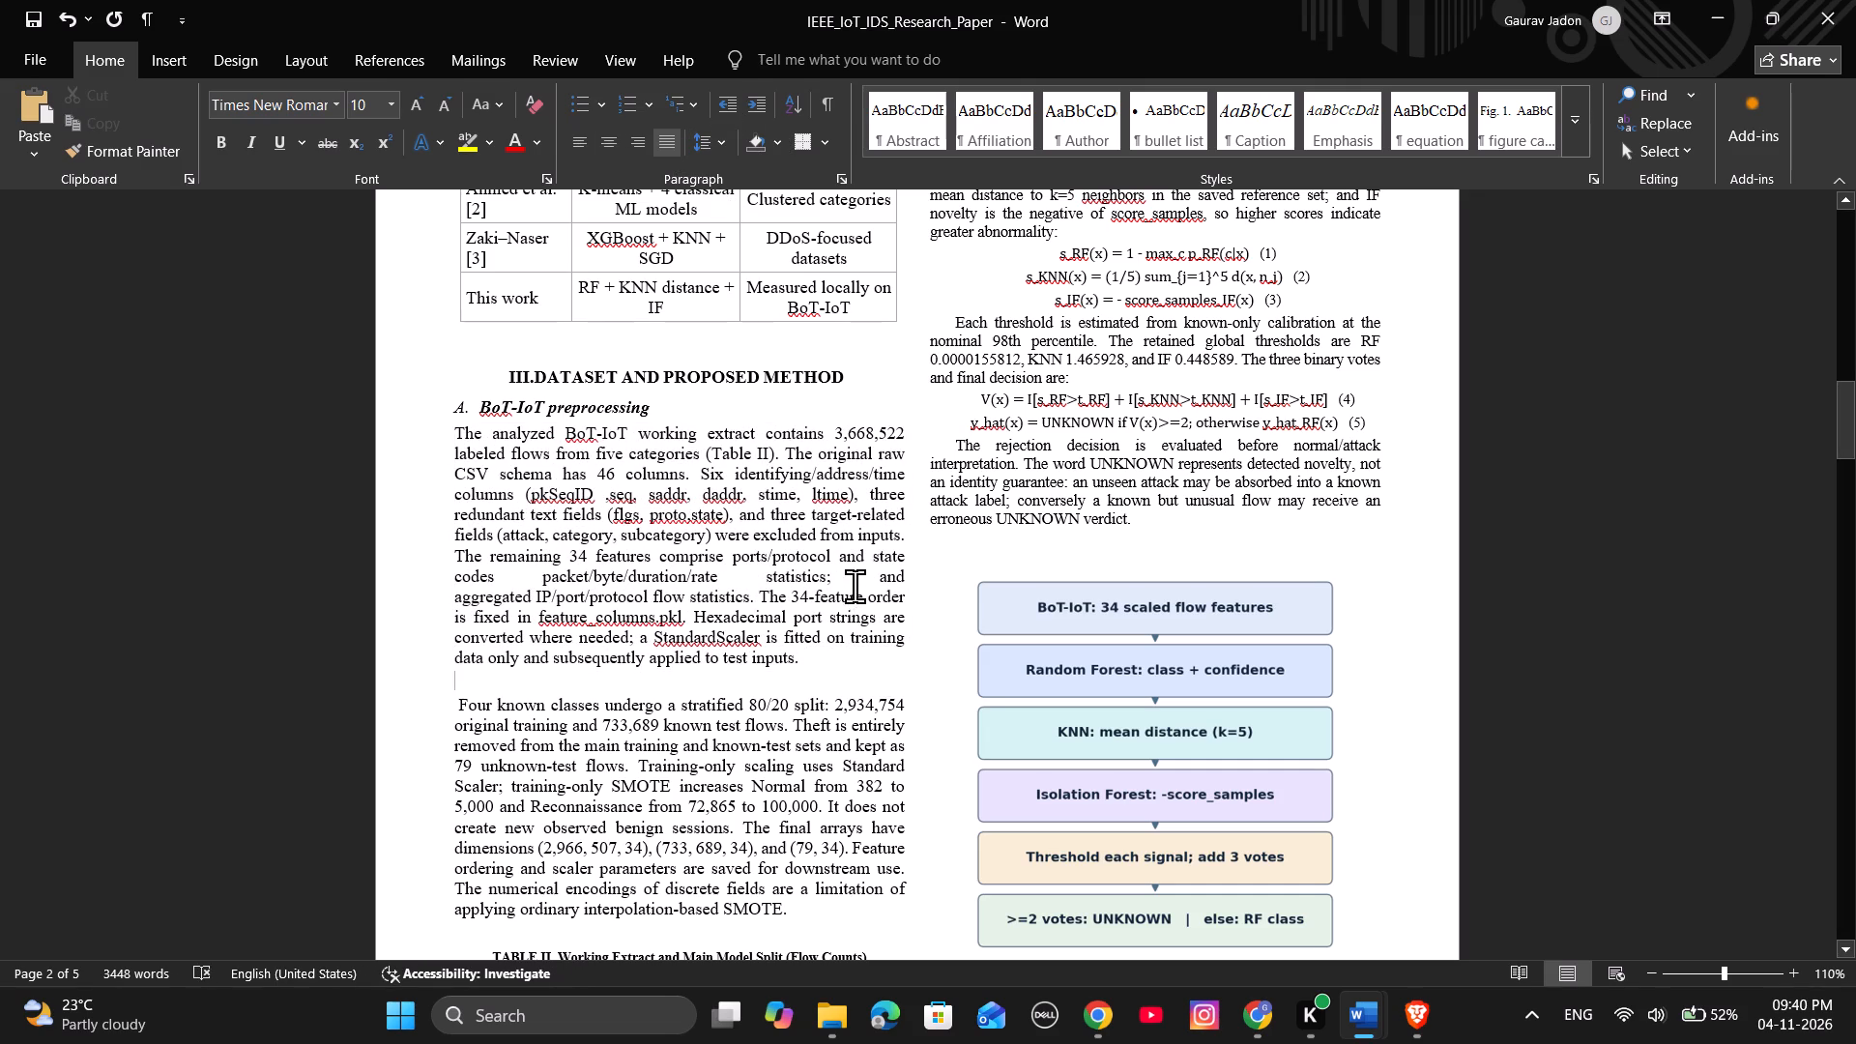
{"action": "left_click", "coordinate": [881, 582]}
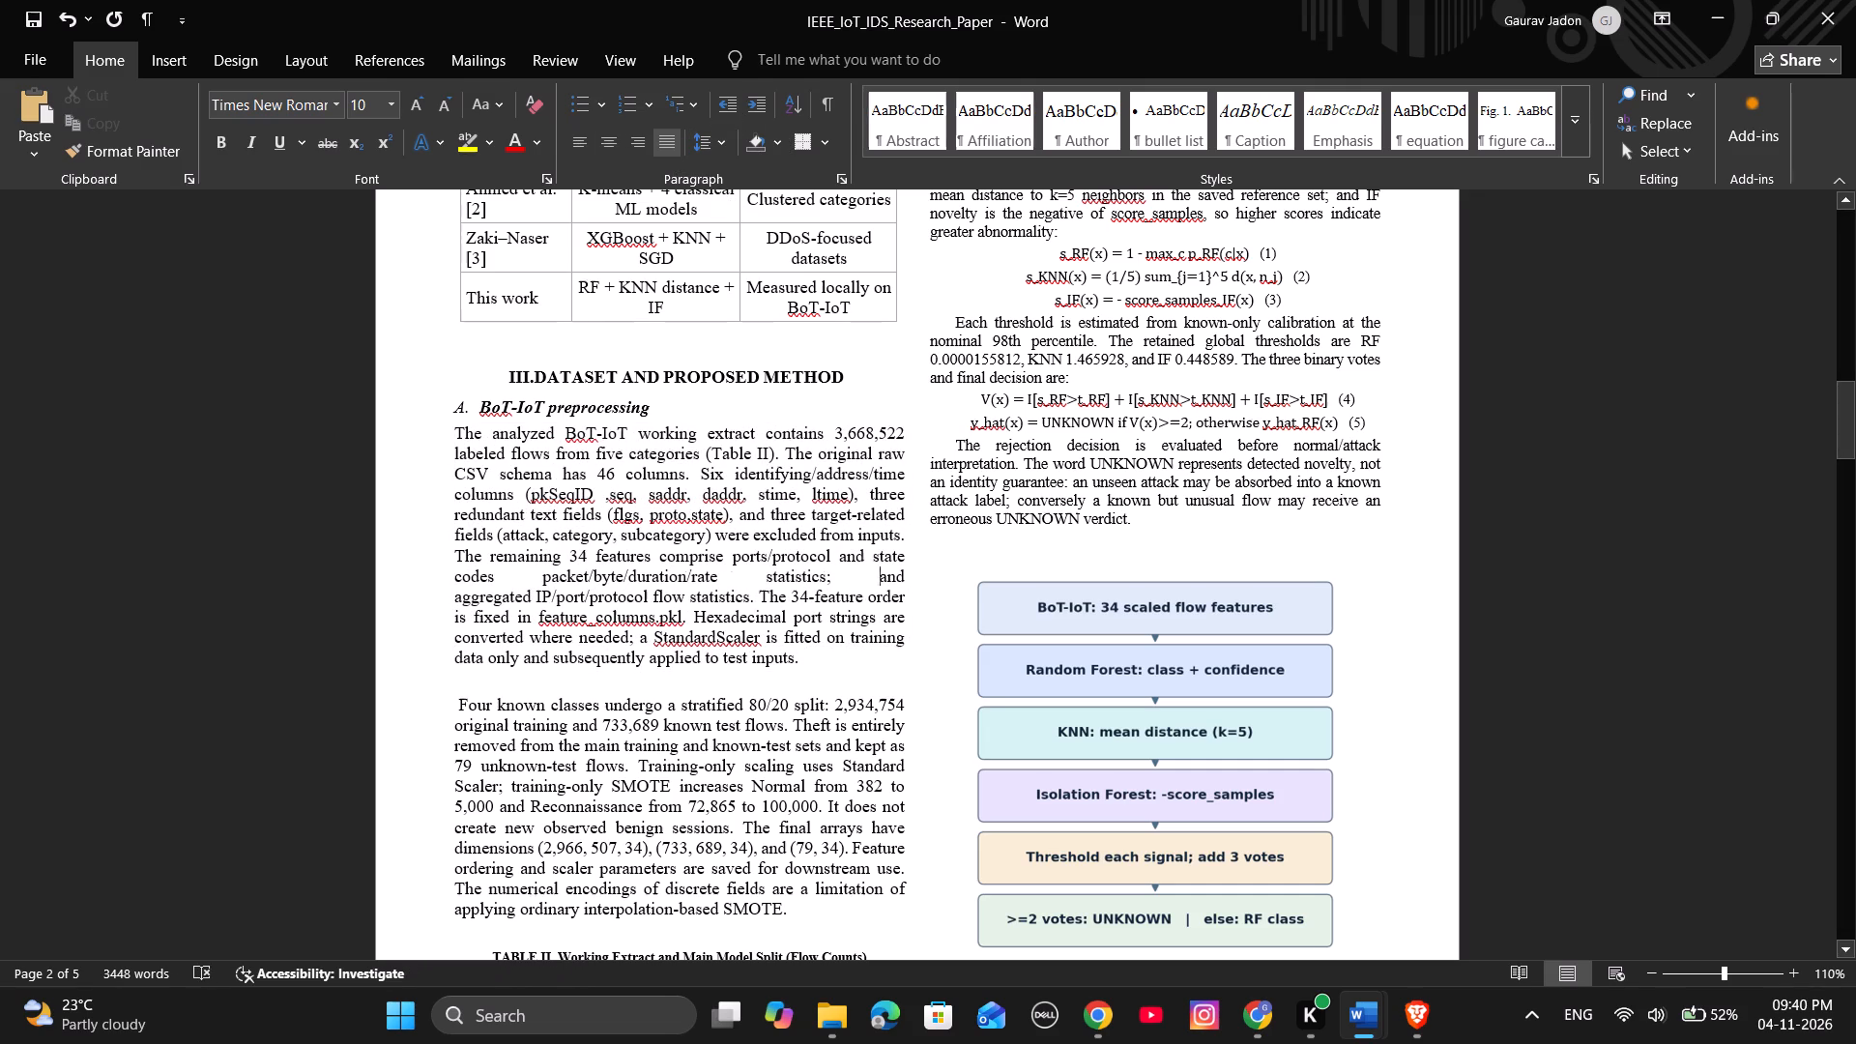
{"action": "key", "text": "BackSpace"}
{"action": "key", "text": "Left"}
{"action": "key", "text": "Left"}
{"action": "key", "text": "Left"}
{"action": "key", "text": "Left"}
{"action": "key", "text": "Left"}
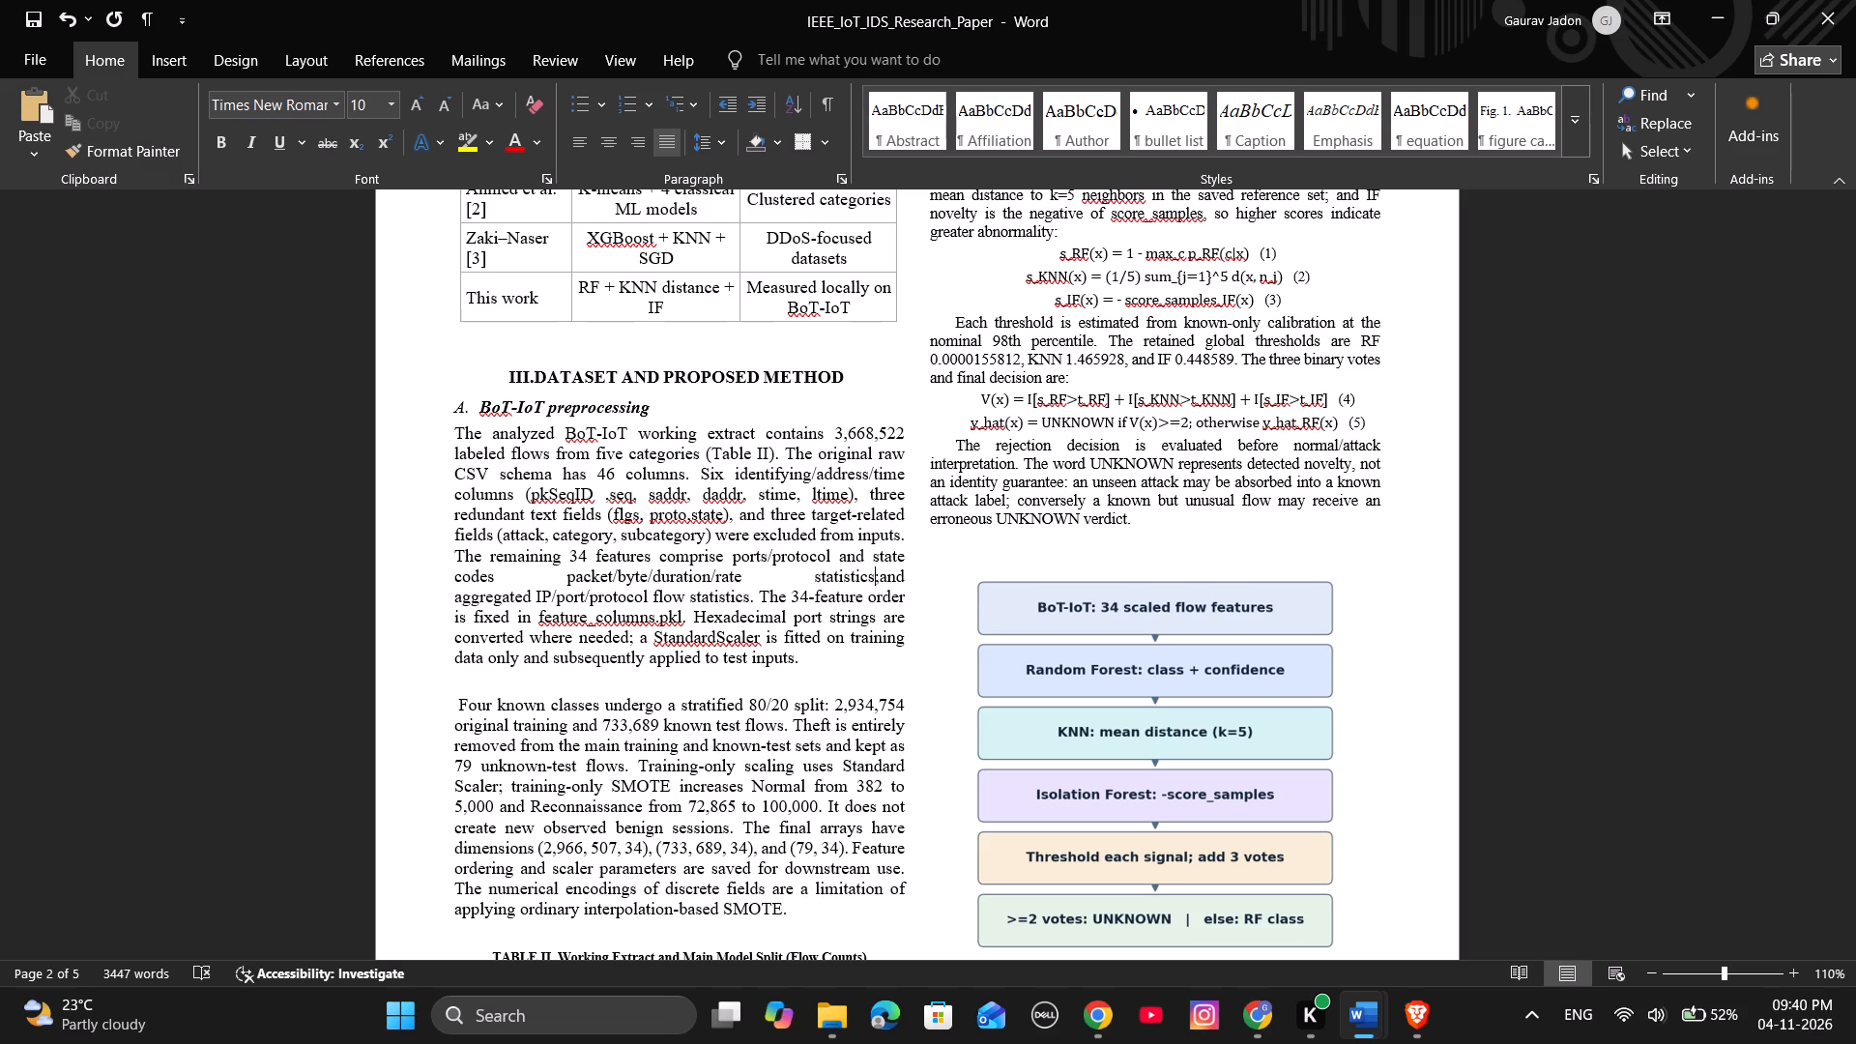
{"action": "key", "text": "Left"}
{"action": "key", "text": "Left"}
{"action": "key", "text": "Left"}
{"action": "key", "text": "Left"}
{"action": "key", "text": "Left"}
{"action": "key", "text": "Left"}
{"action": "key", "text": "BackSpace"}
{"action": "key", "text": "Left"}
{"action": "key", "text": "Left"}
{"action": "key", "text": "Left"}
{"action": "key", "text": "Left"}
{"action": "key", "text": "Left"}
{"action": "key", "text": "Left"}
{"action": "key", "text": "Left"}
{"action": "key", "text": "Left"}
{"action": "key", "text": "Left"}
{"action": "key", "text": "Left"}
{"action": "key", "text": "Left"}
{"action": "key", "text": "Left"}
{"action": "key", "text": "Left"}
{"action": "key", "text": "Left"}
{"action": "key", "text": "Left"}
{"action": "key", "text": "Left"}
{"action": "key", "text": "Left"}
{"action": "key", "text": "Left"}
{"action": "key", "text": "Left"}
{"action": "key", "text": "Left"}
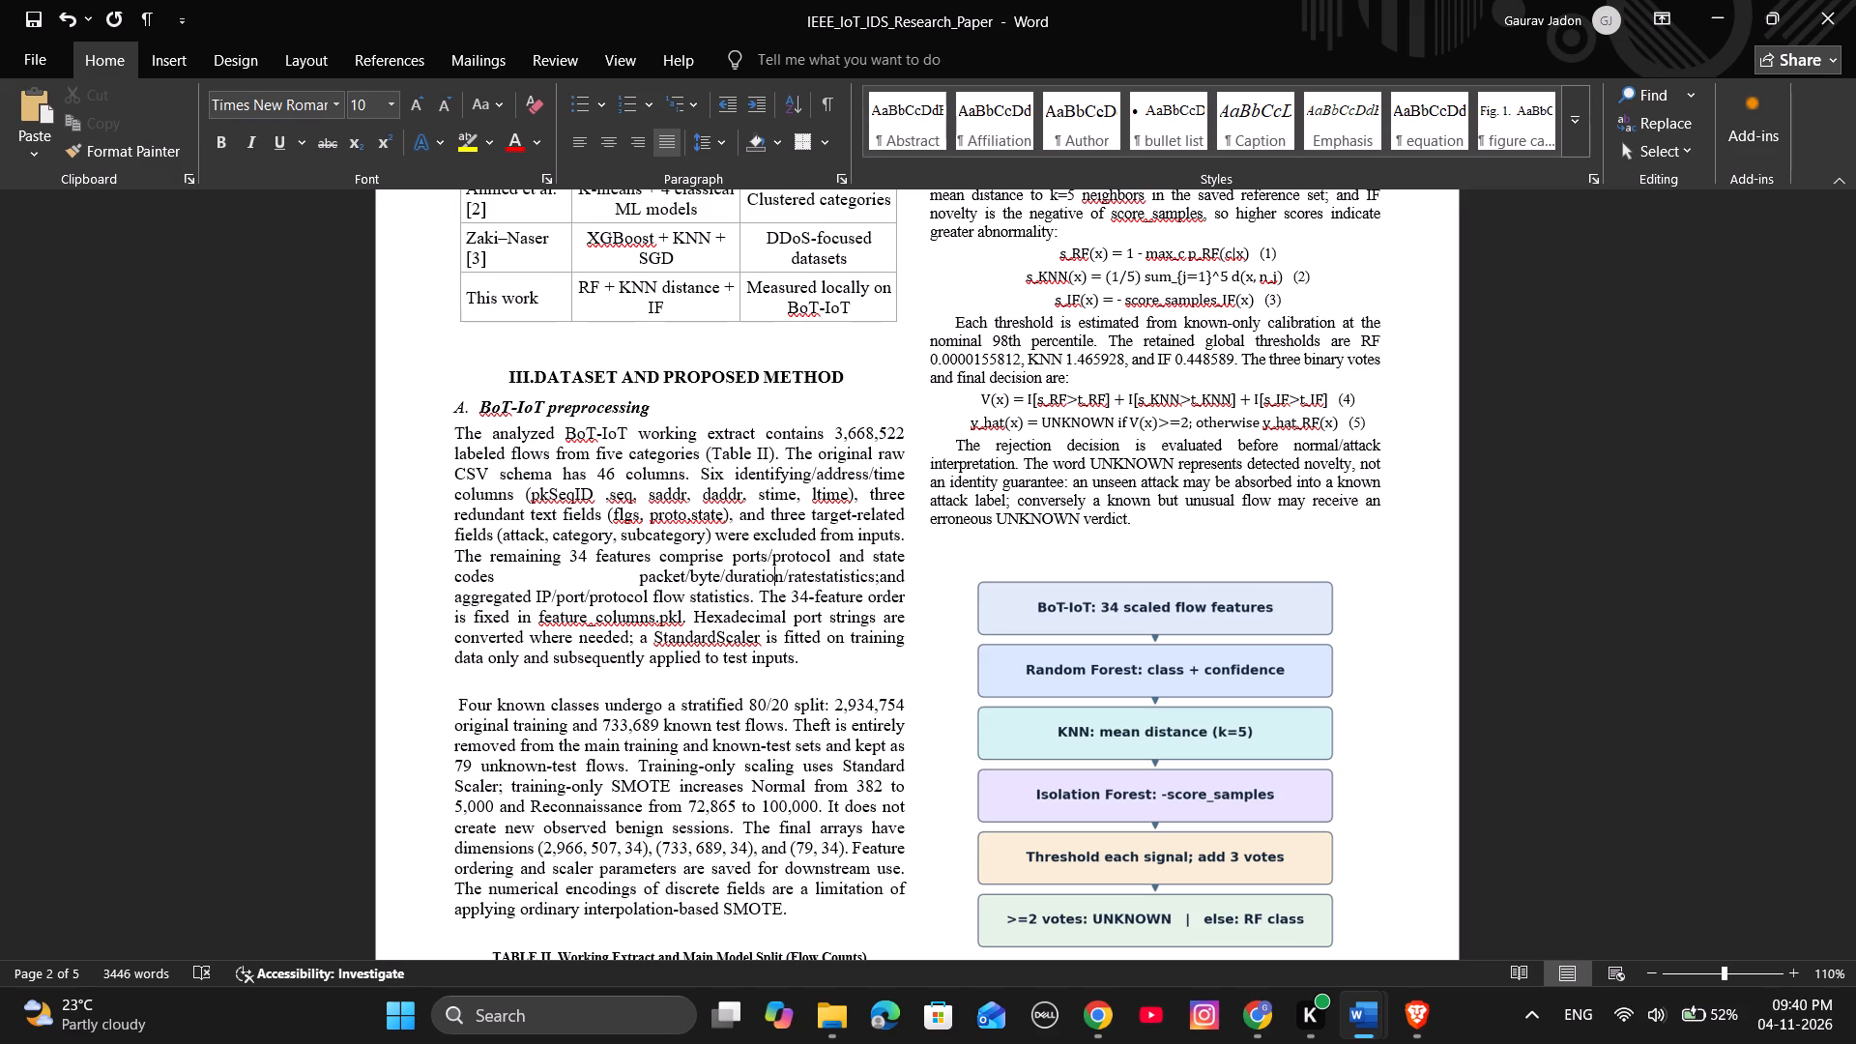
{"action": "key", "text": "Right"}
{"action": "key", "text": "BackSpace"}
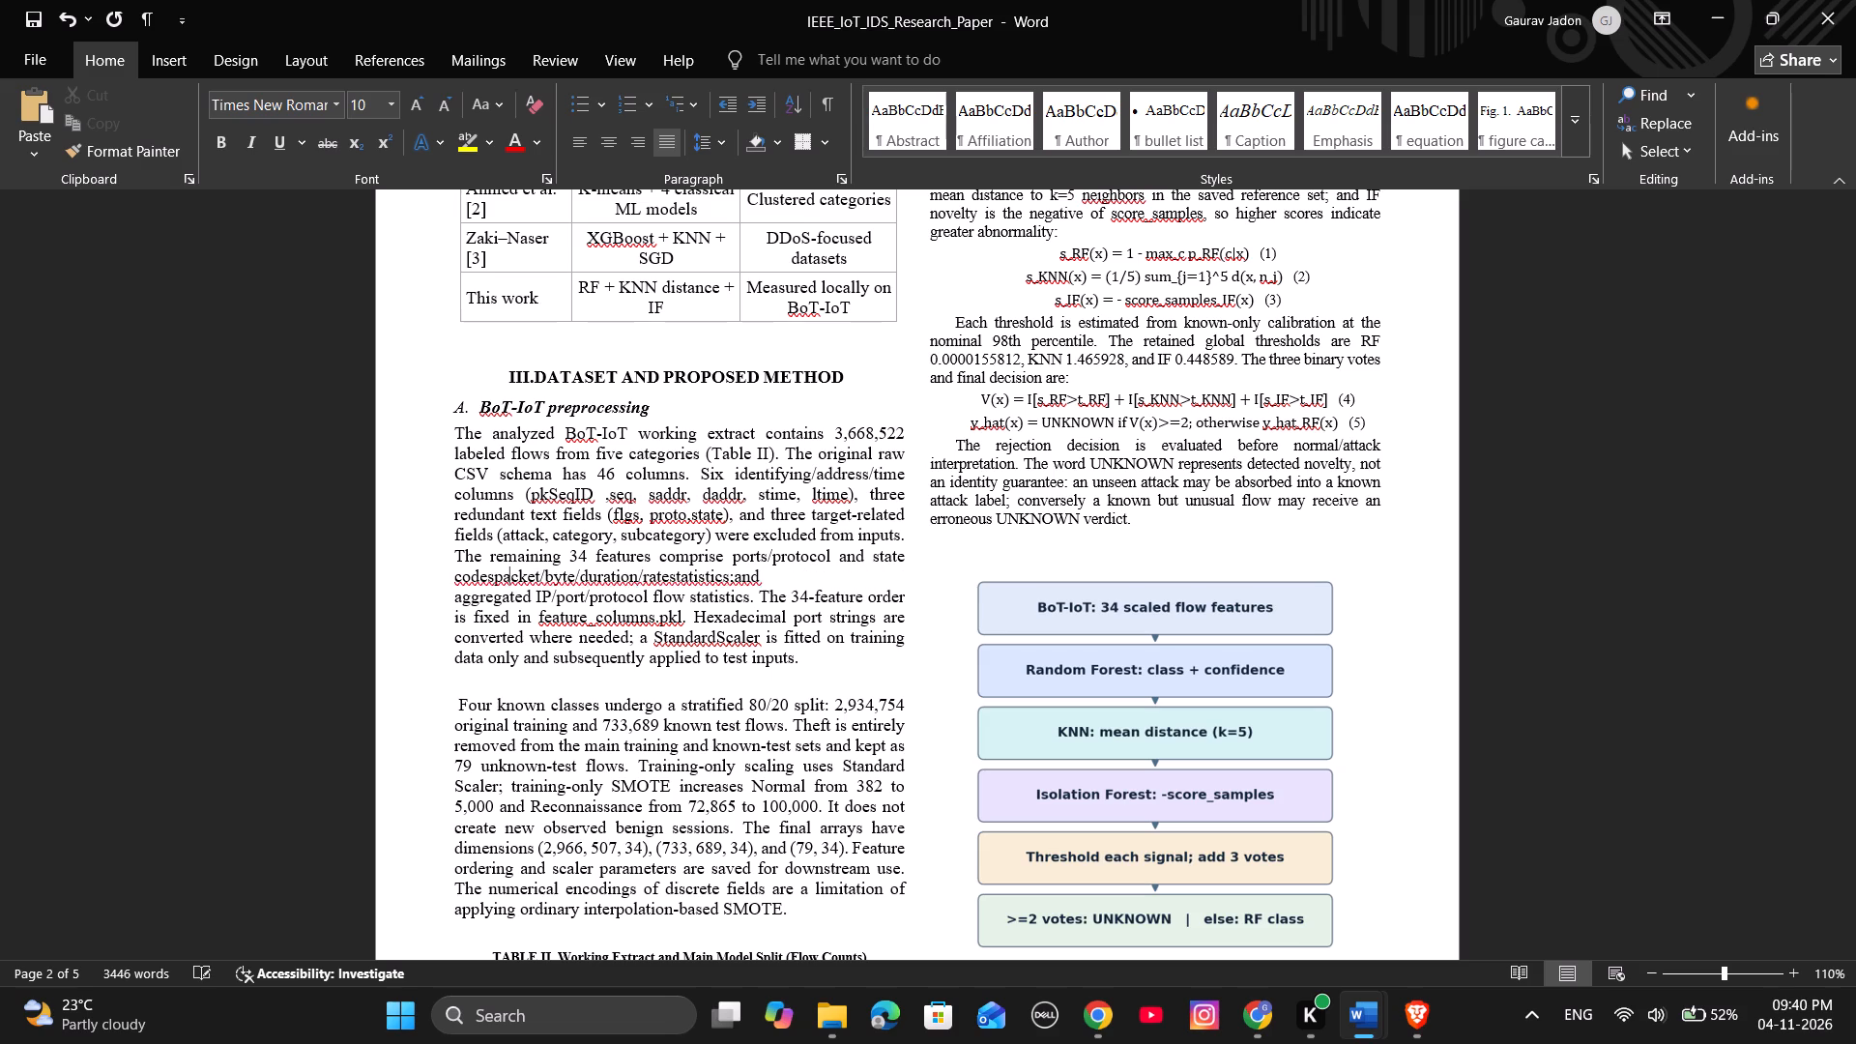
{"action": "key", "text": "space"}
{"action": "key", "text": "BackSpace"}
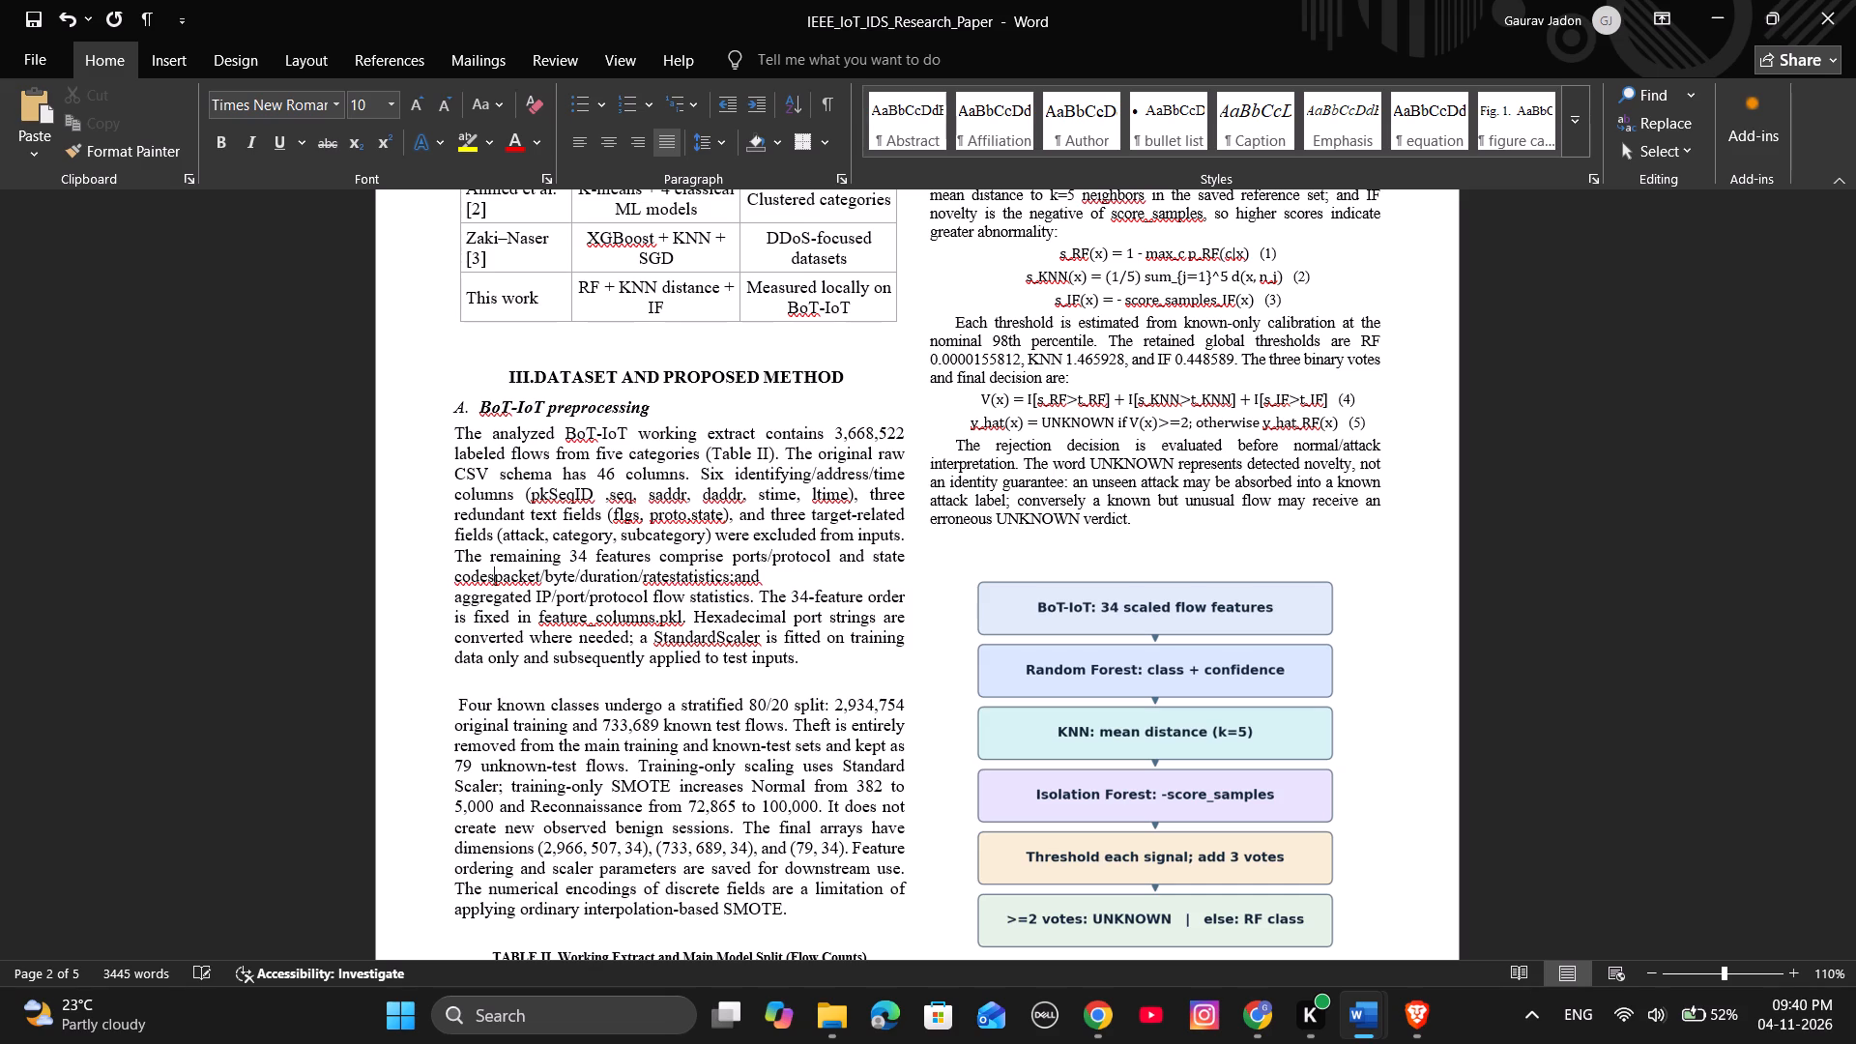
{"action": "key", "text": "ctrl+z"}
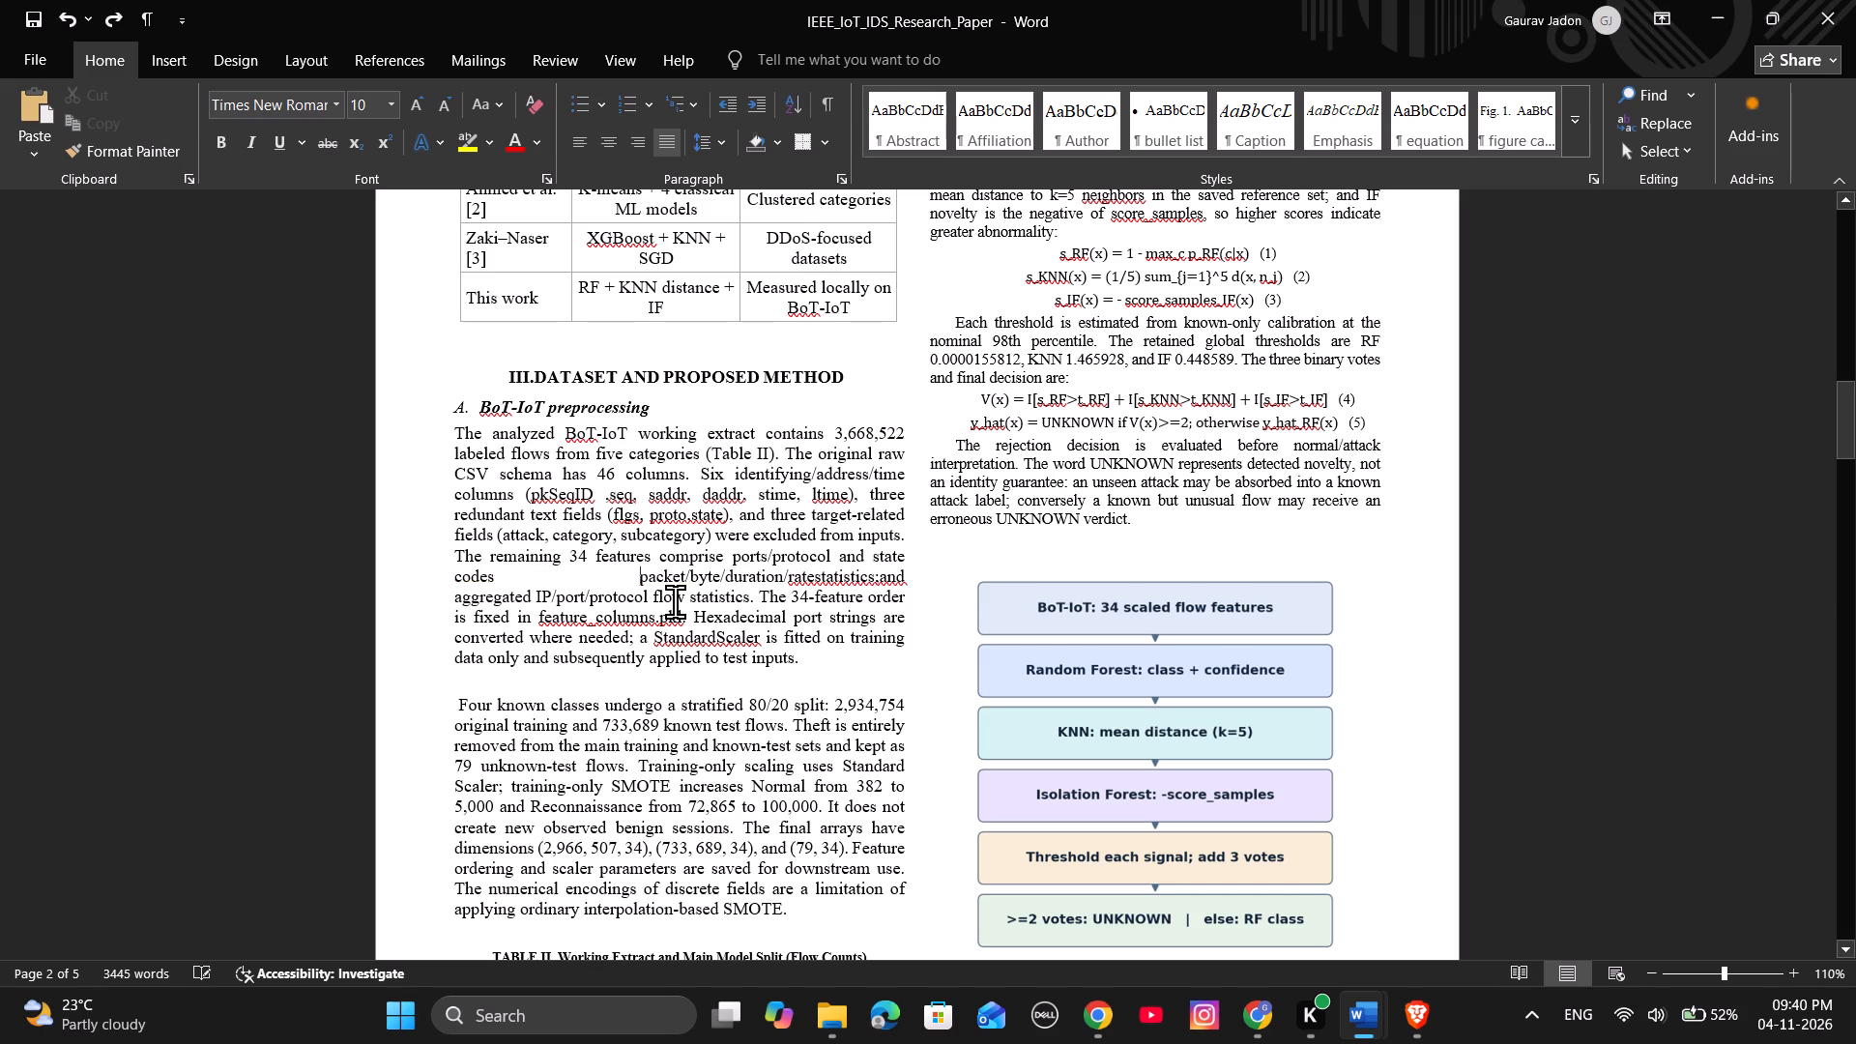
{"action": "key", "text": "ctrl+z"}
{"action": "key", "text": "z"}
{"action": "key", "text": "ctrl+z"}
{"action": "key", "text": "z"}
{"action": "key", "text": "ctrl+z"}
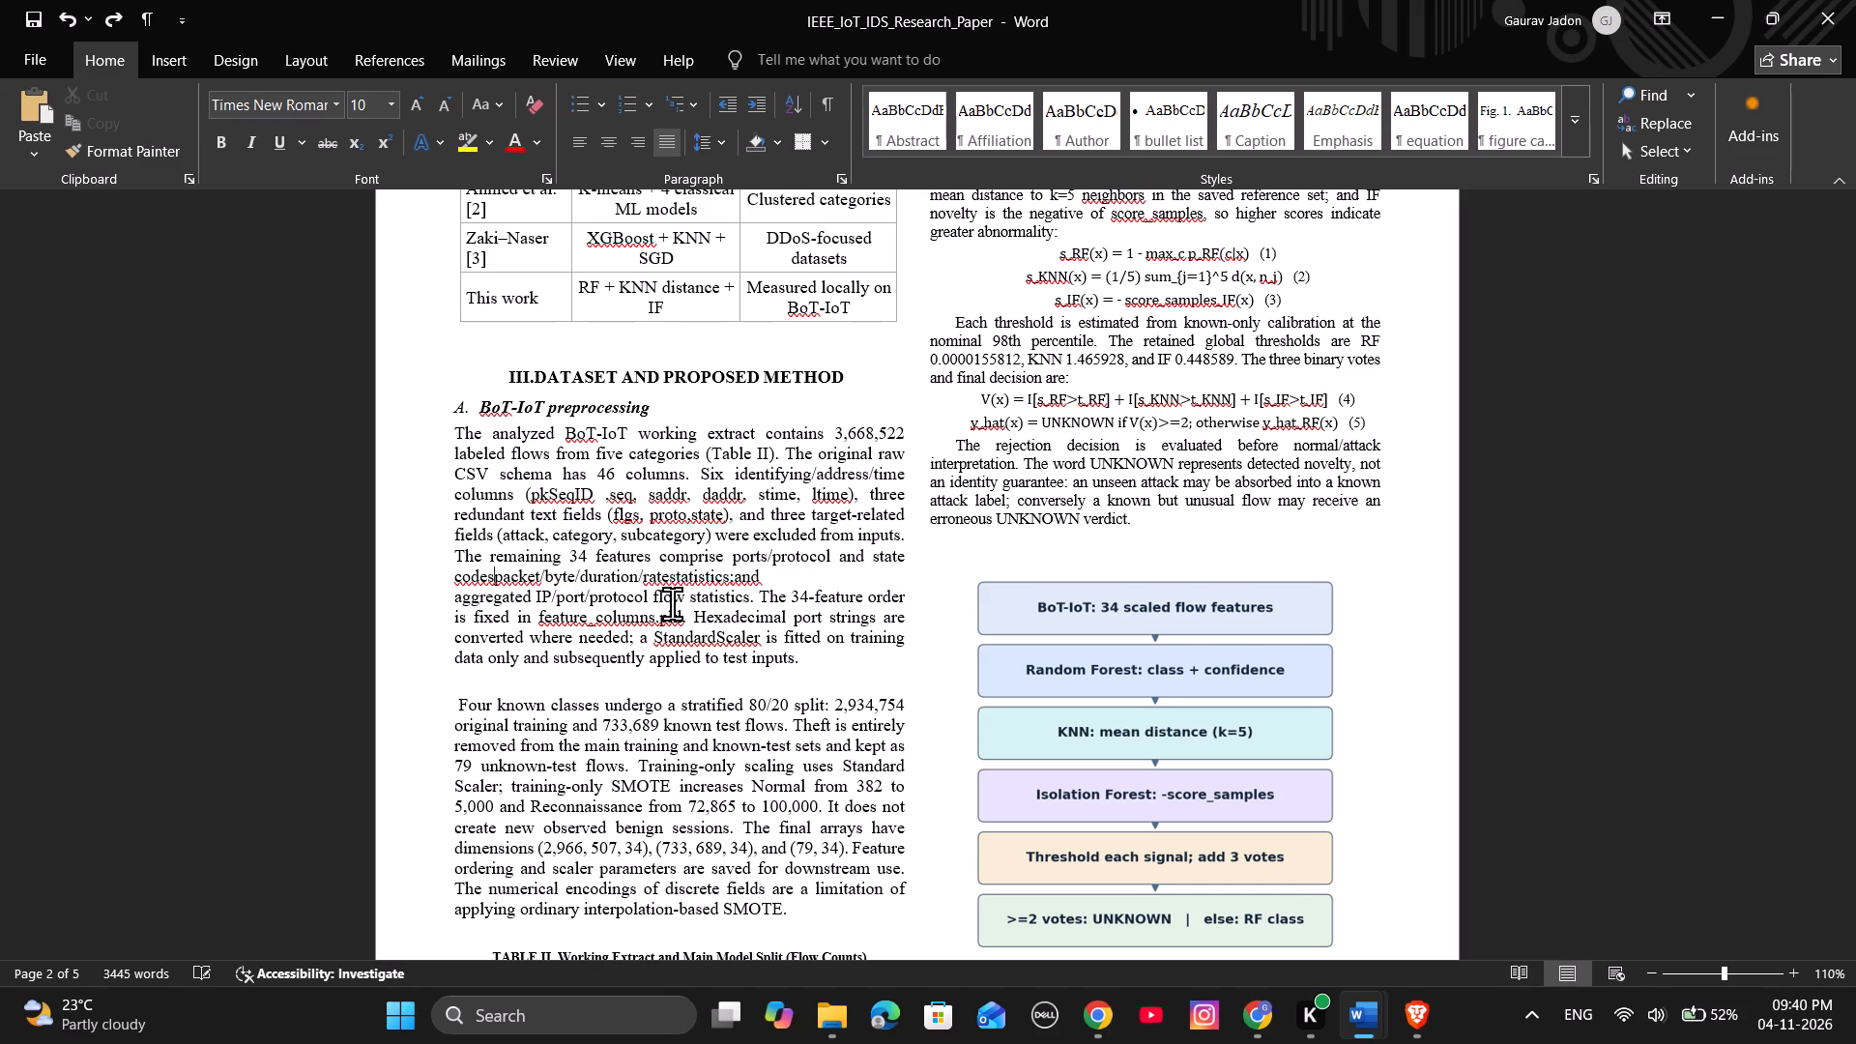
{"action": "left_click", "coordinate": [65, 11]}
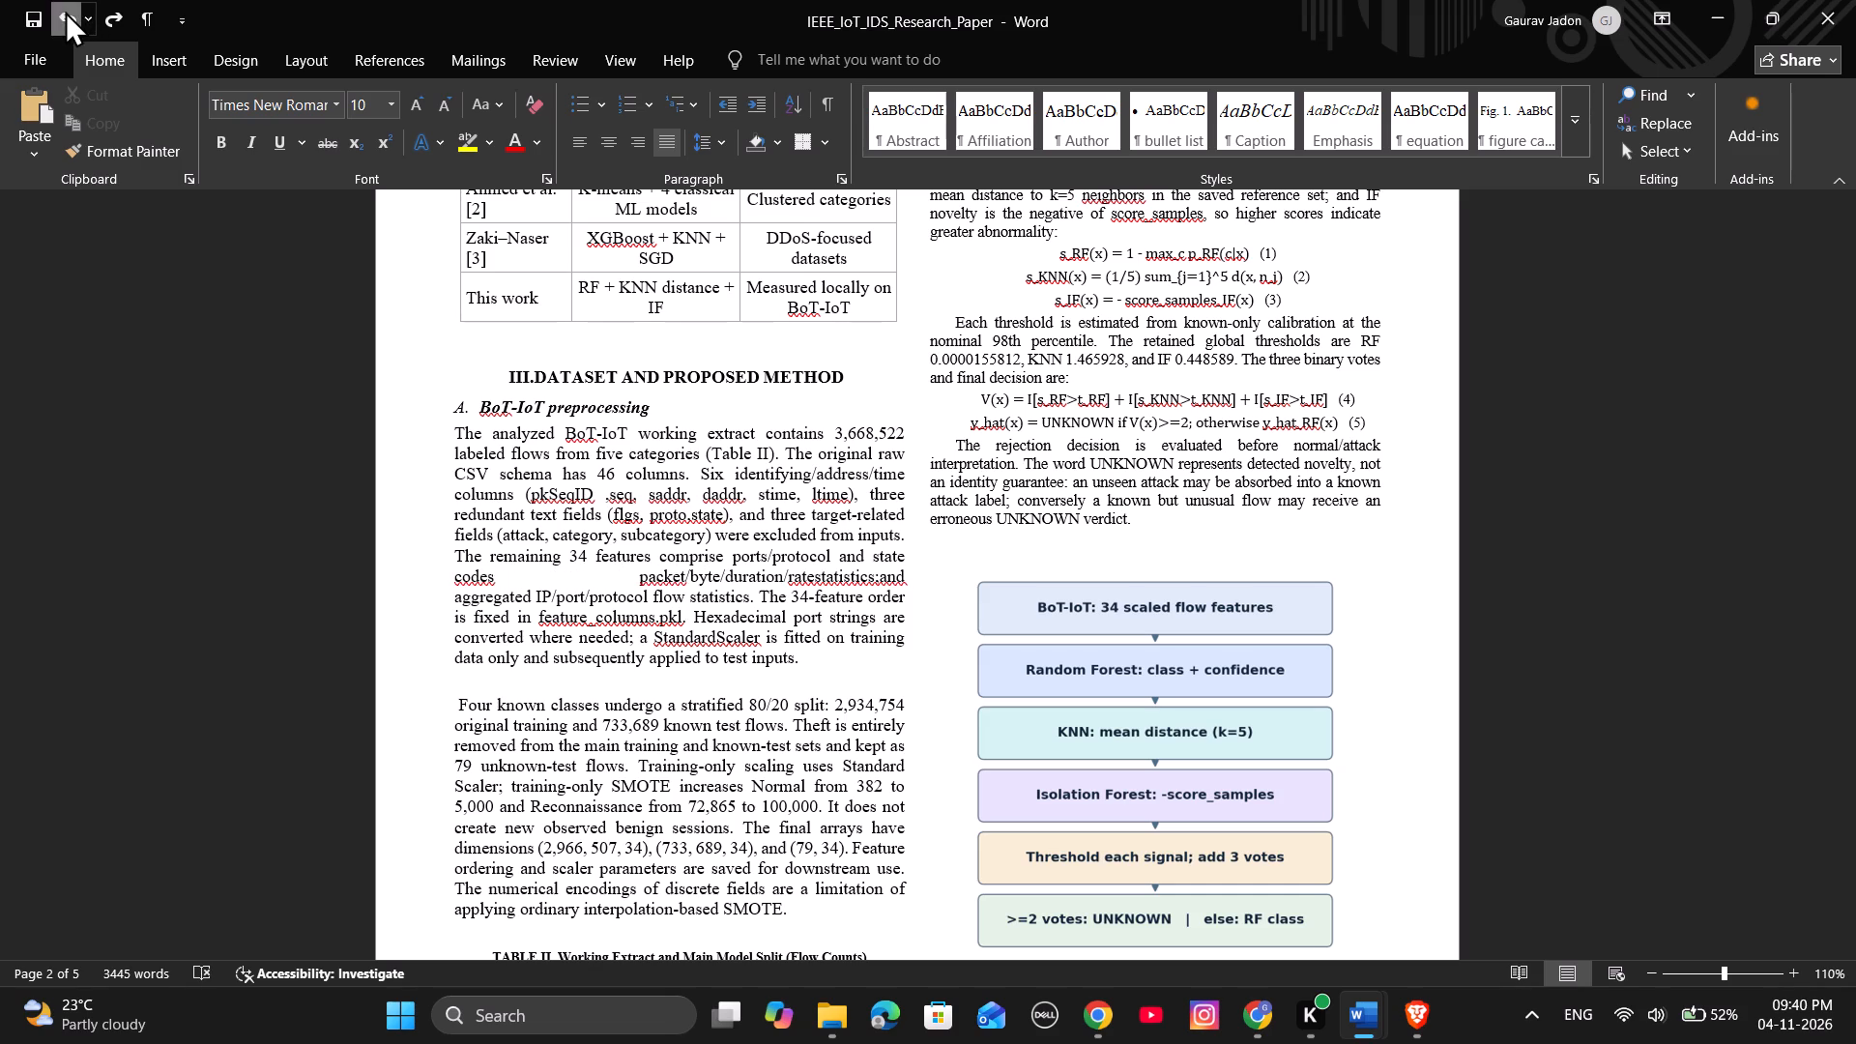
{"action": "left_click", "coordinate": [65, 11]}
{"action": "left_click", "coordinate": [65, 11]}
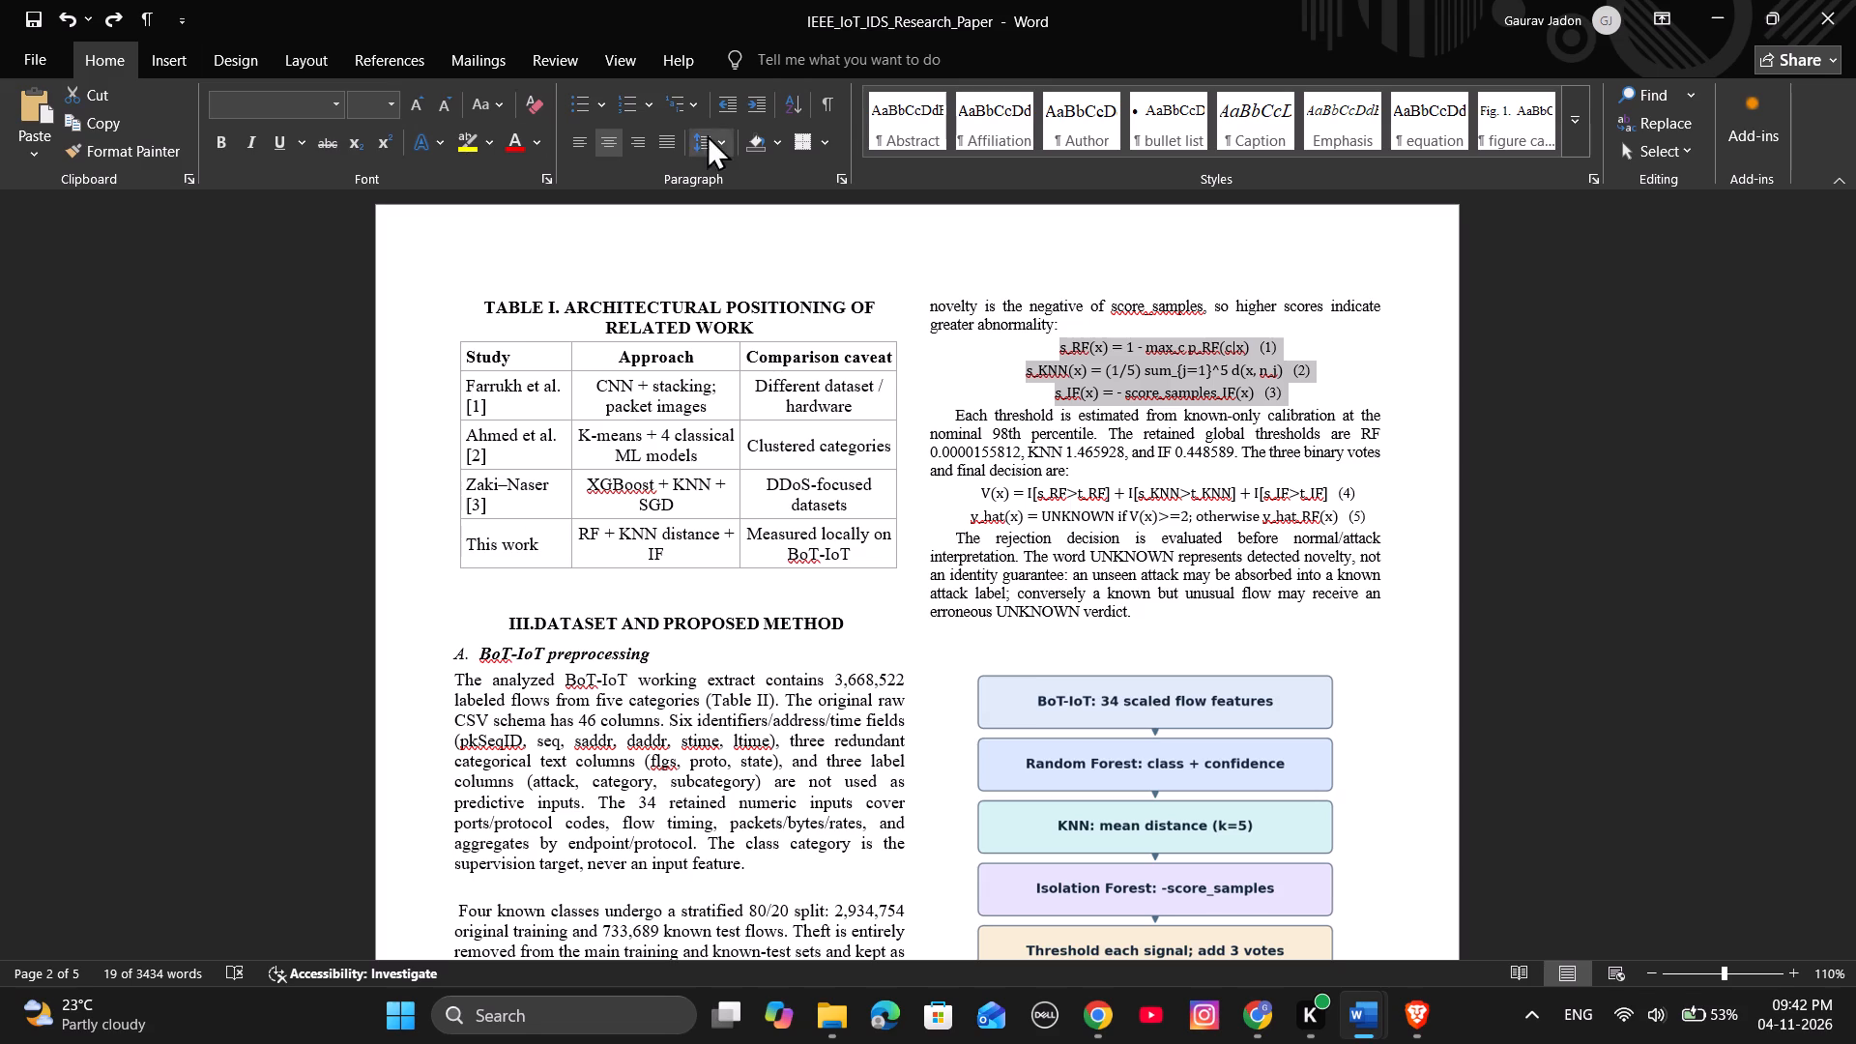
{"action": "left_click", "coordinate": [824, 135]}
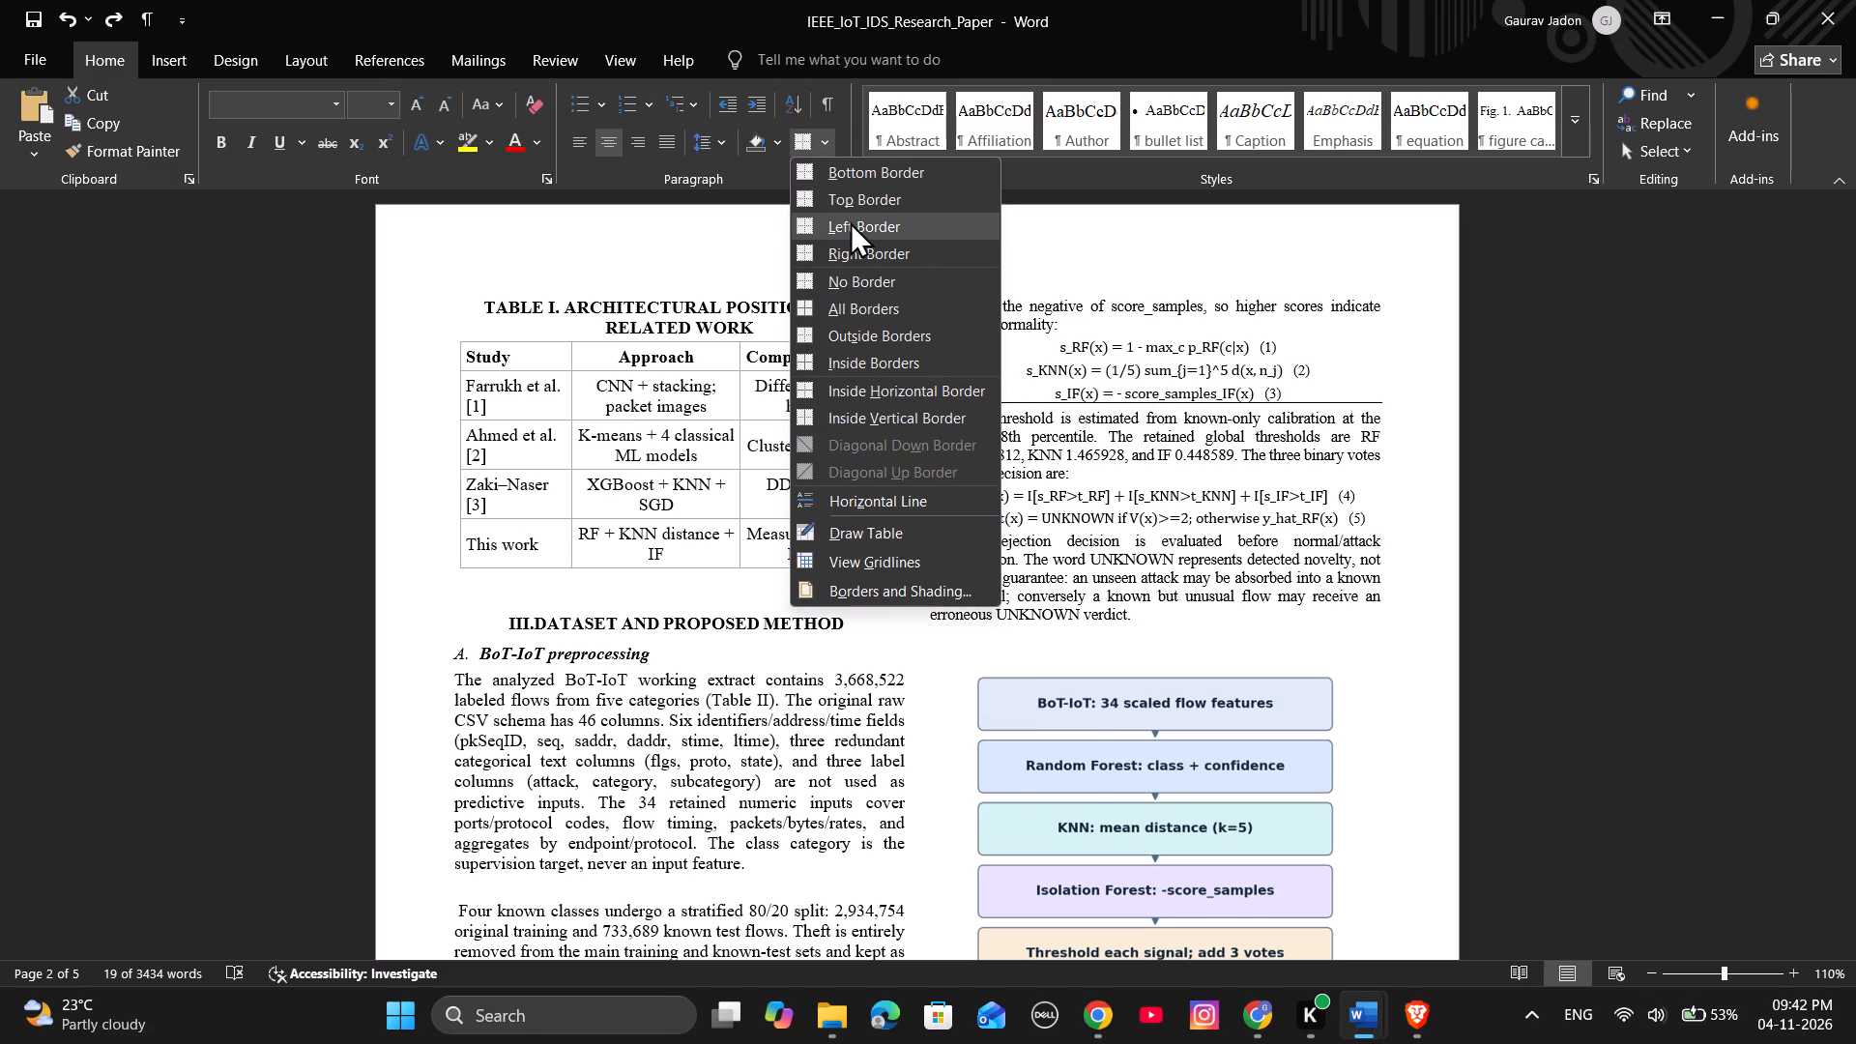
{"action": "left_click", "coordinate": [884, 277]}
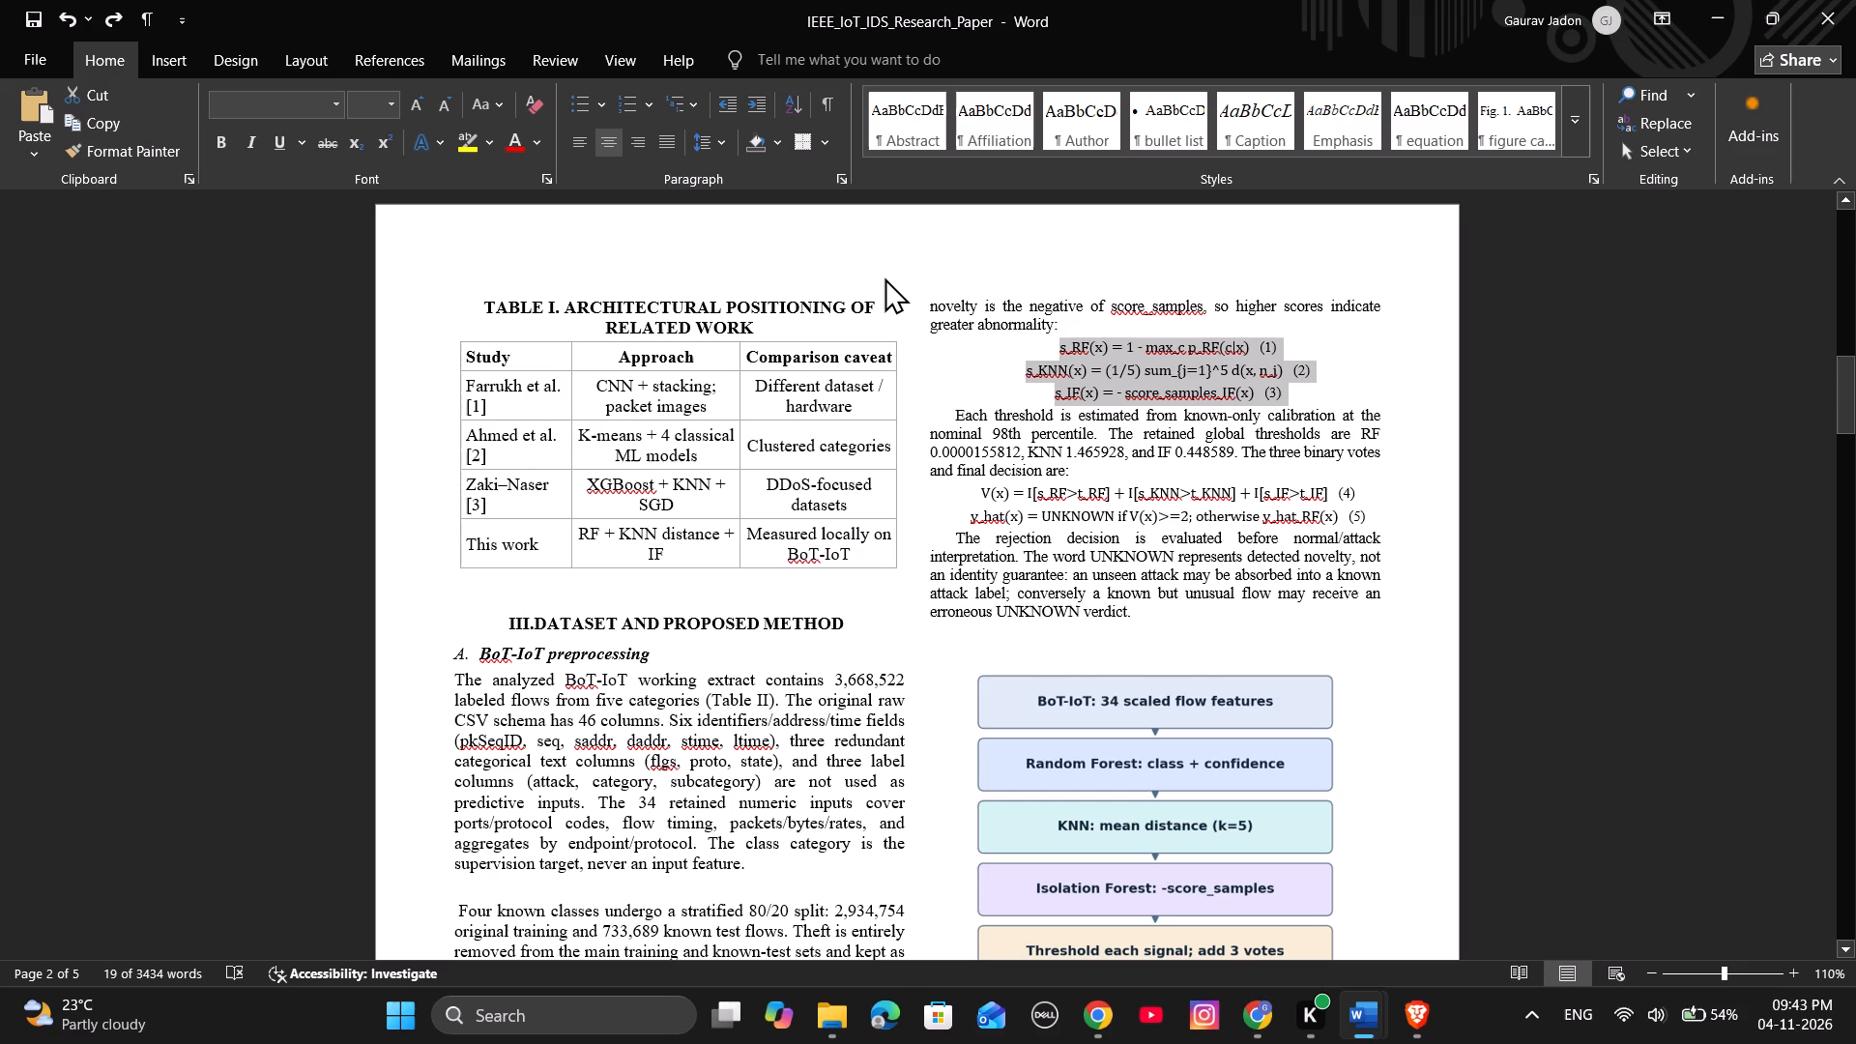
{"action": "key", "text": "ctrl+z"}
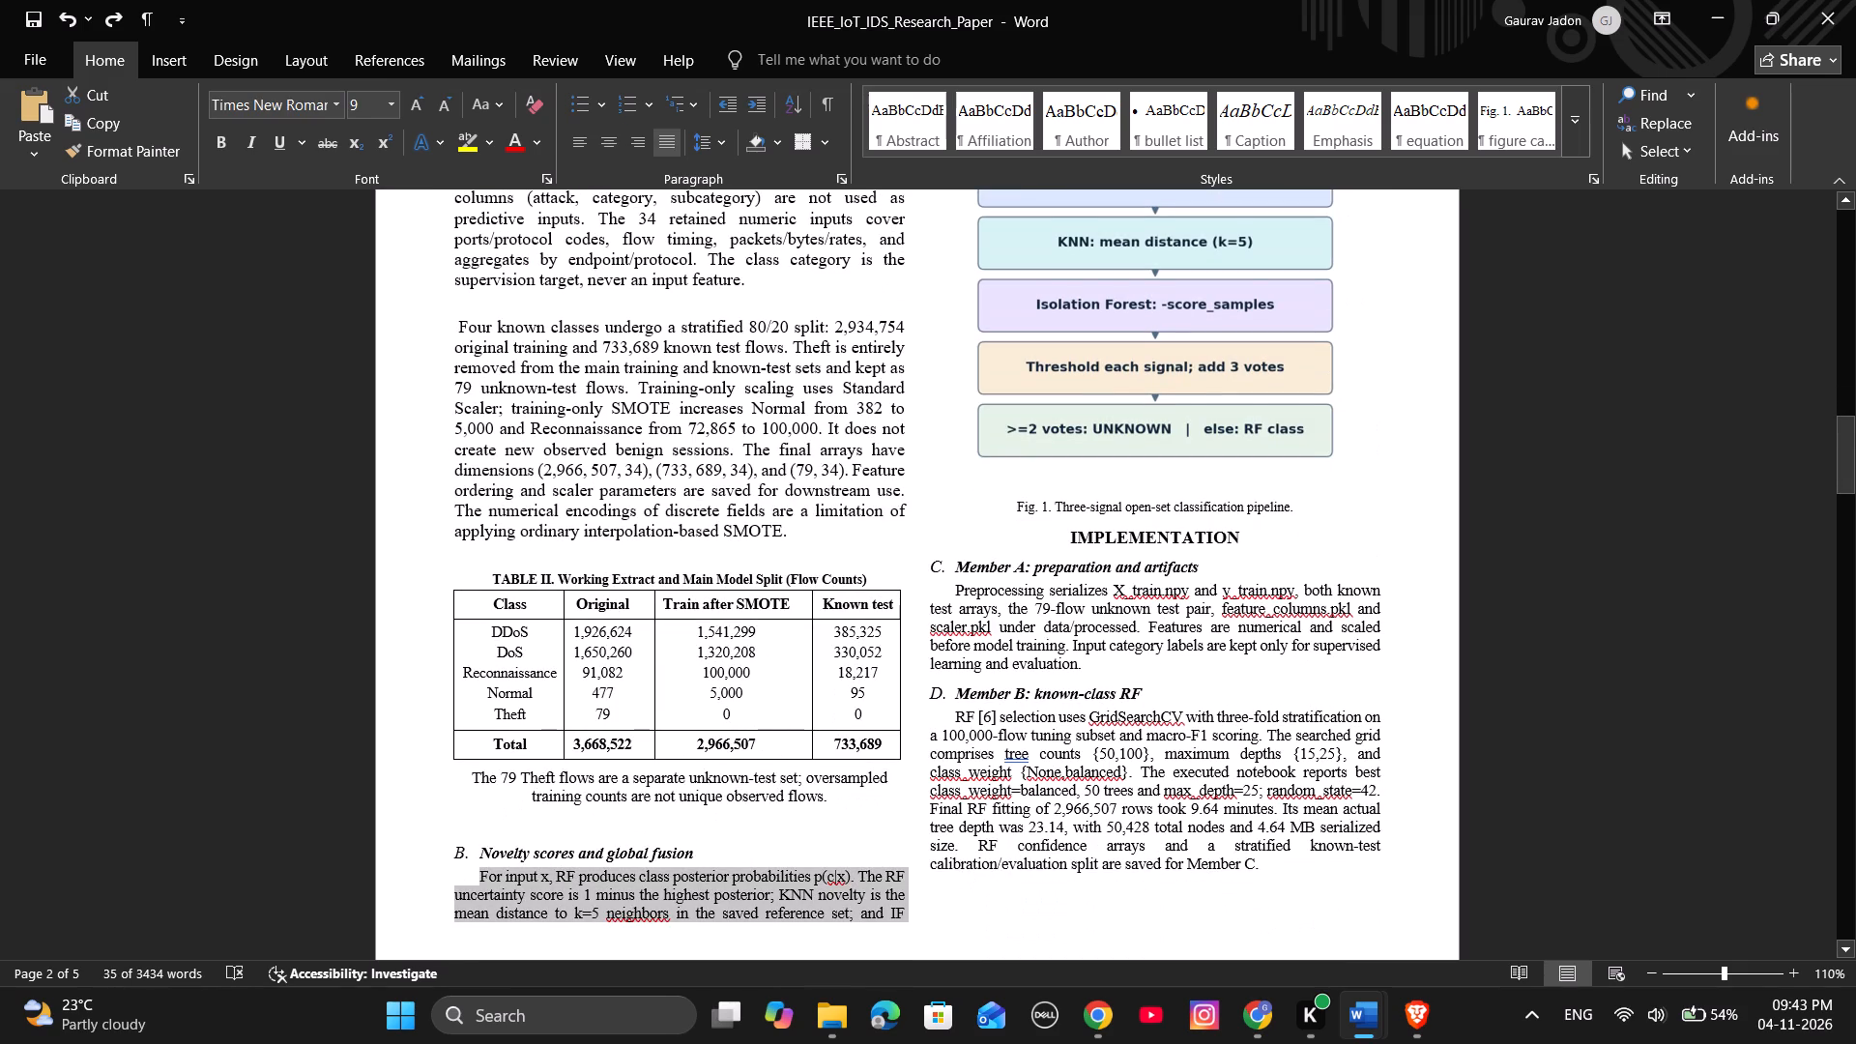
Increase the indent of the novelty scores text from "novelty is the negative of score_samples" through "erroneous UNKNOWN verdict", equations included, and justify it.
{"action": "scroll", "coordinate": [1165, 400], "scroll_direction": "up", "scroll_amount": 1}
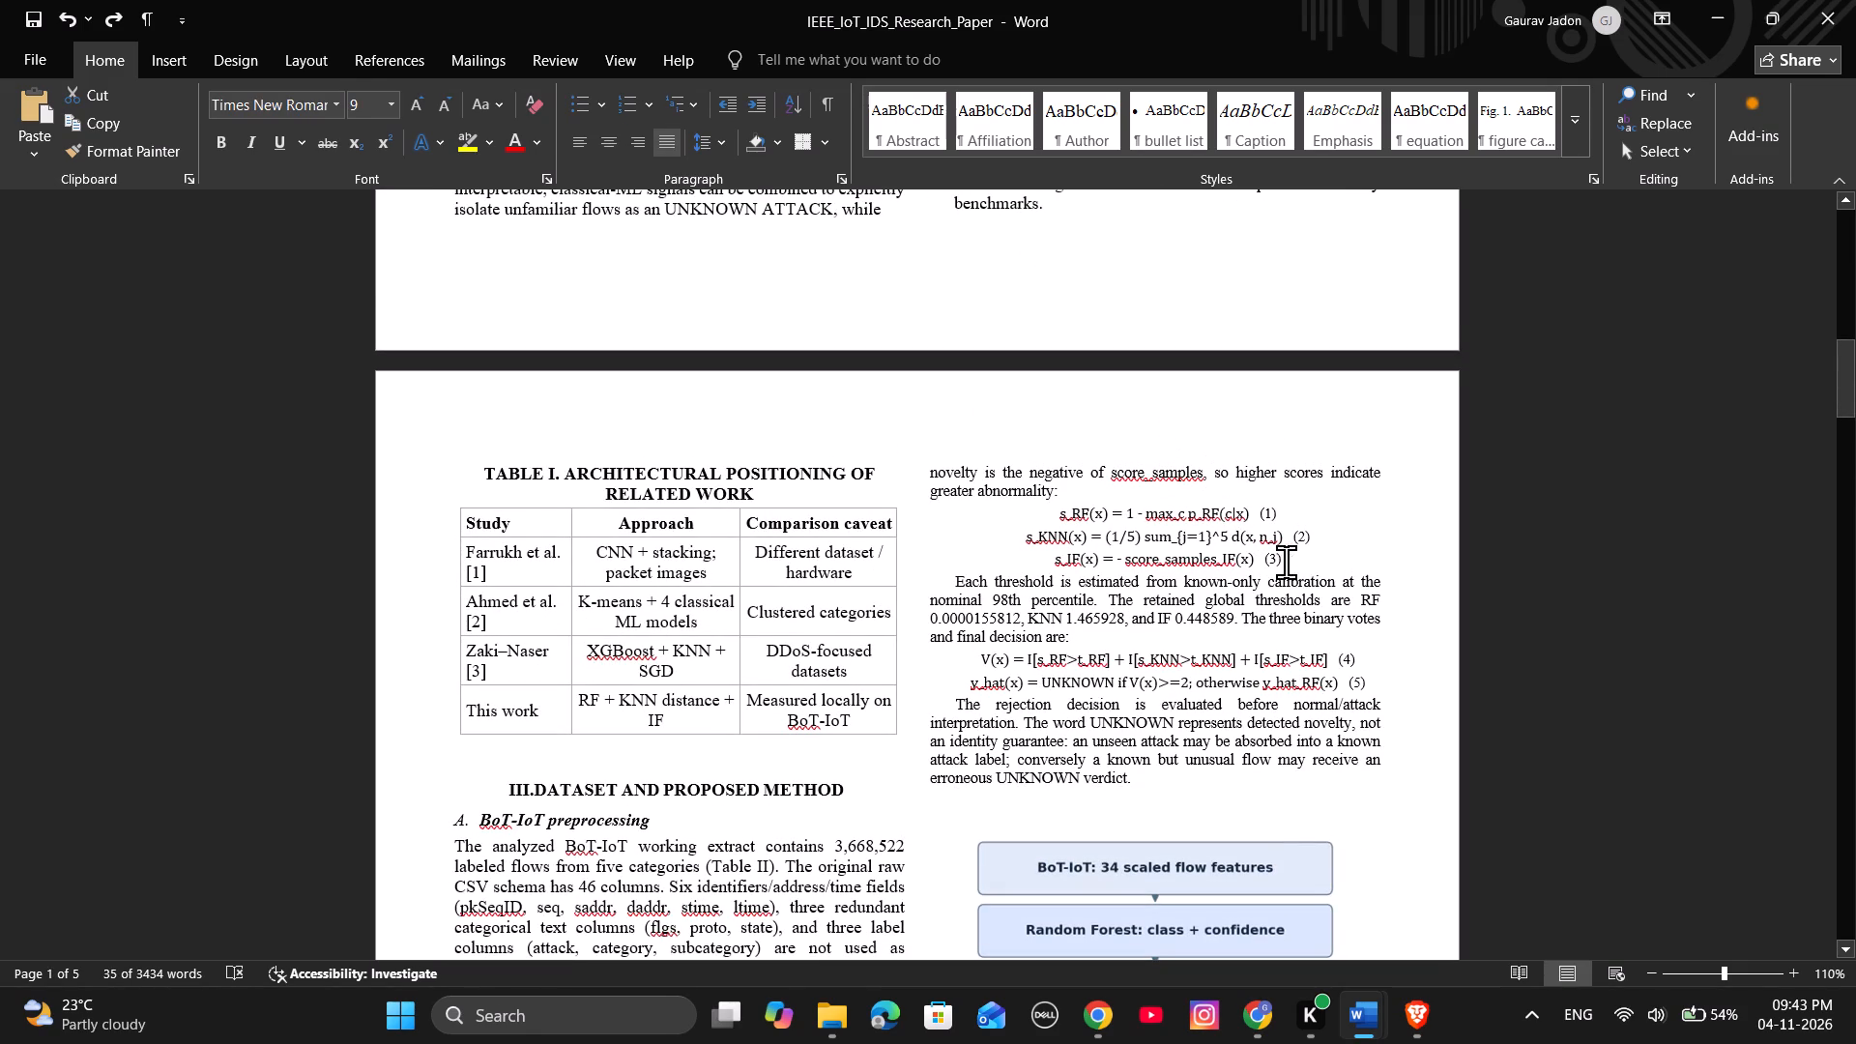
{"action": "left_click_drag", "start_coordinate": [1291, 560], "coordinate": [1041, 519]}
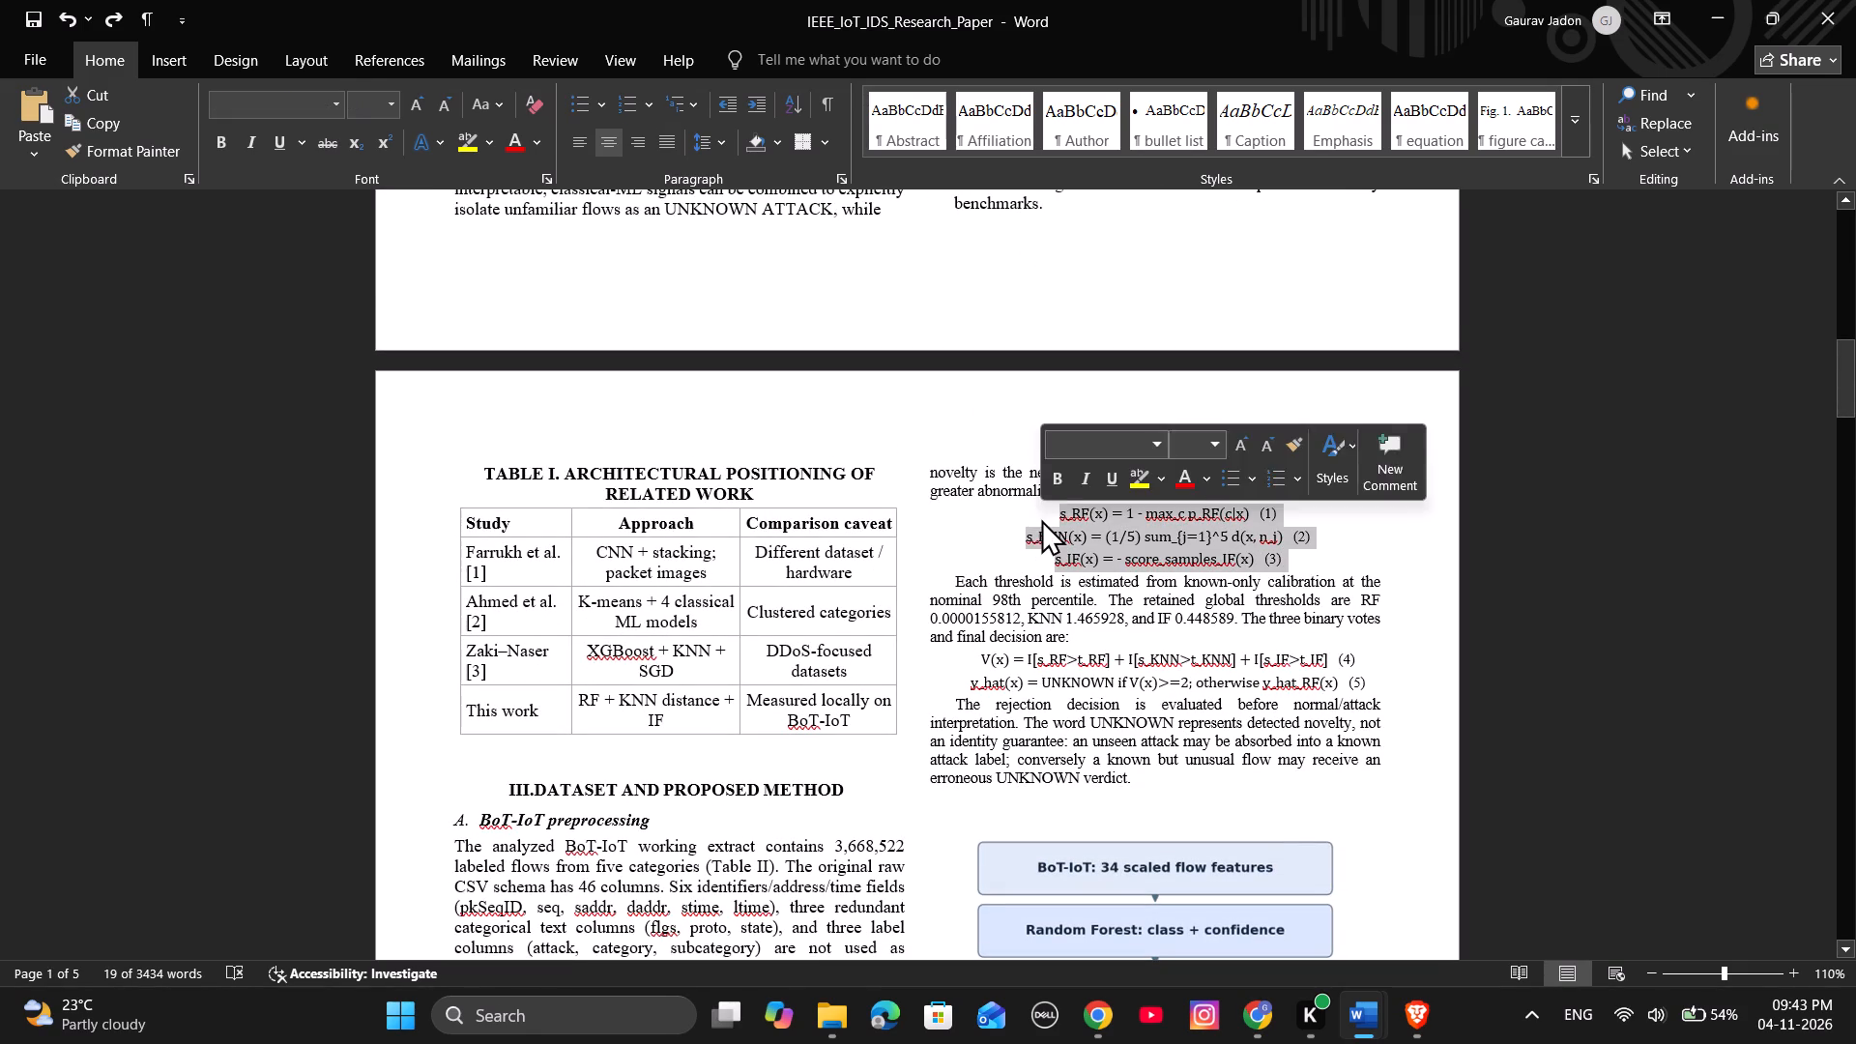
{"action": "left_click", "coordinate": [986, 522]}
{"action": "left_click_drag", "start_coordinate": [924, 473], "coordinate": [1119, 681]}
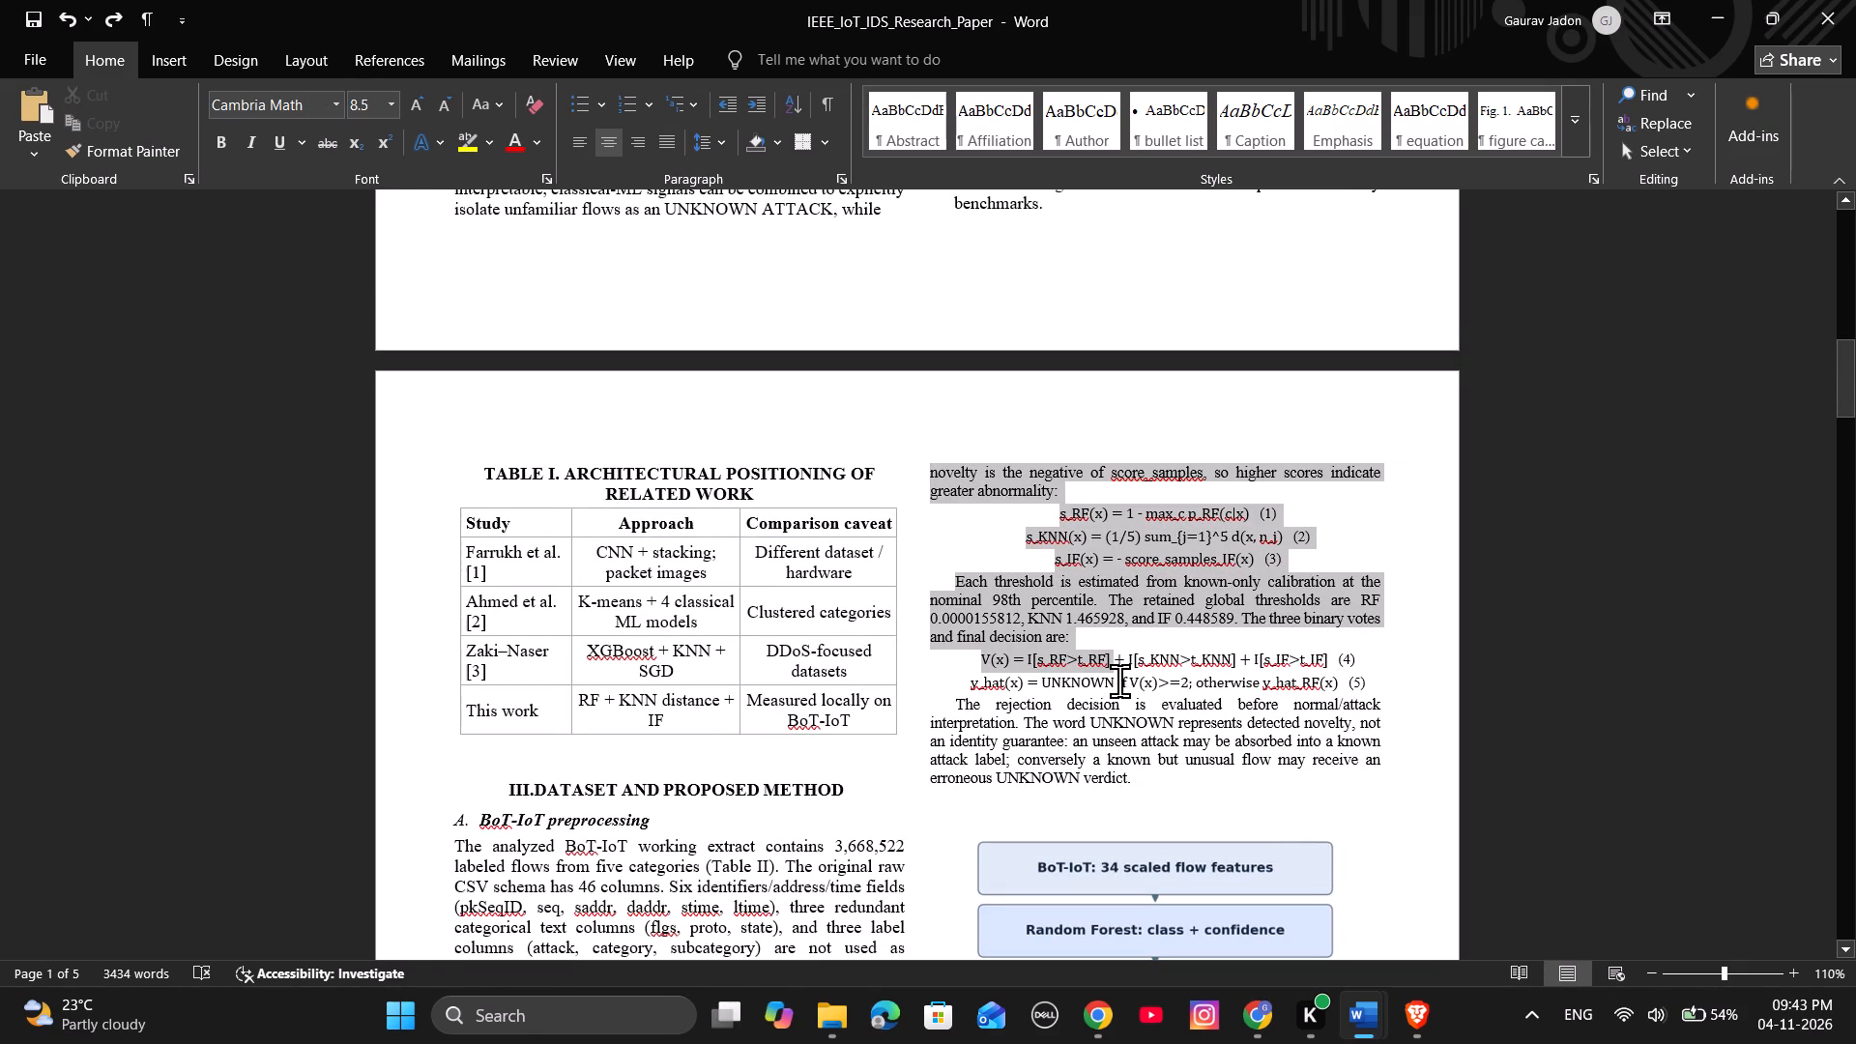
{"action": "left_click_drag", "start_coordinate": [1119, 681], "coordinate": [1175, 793]}
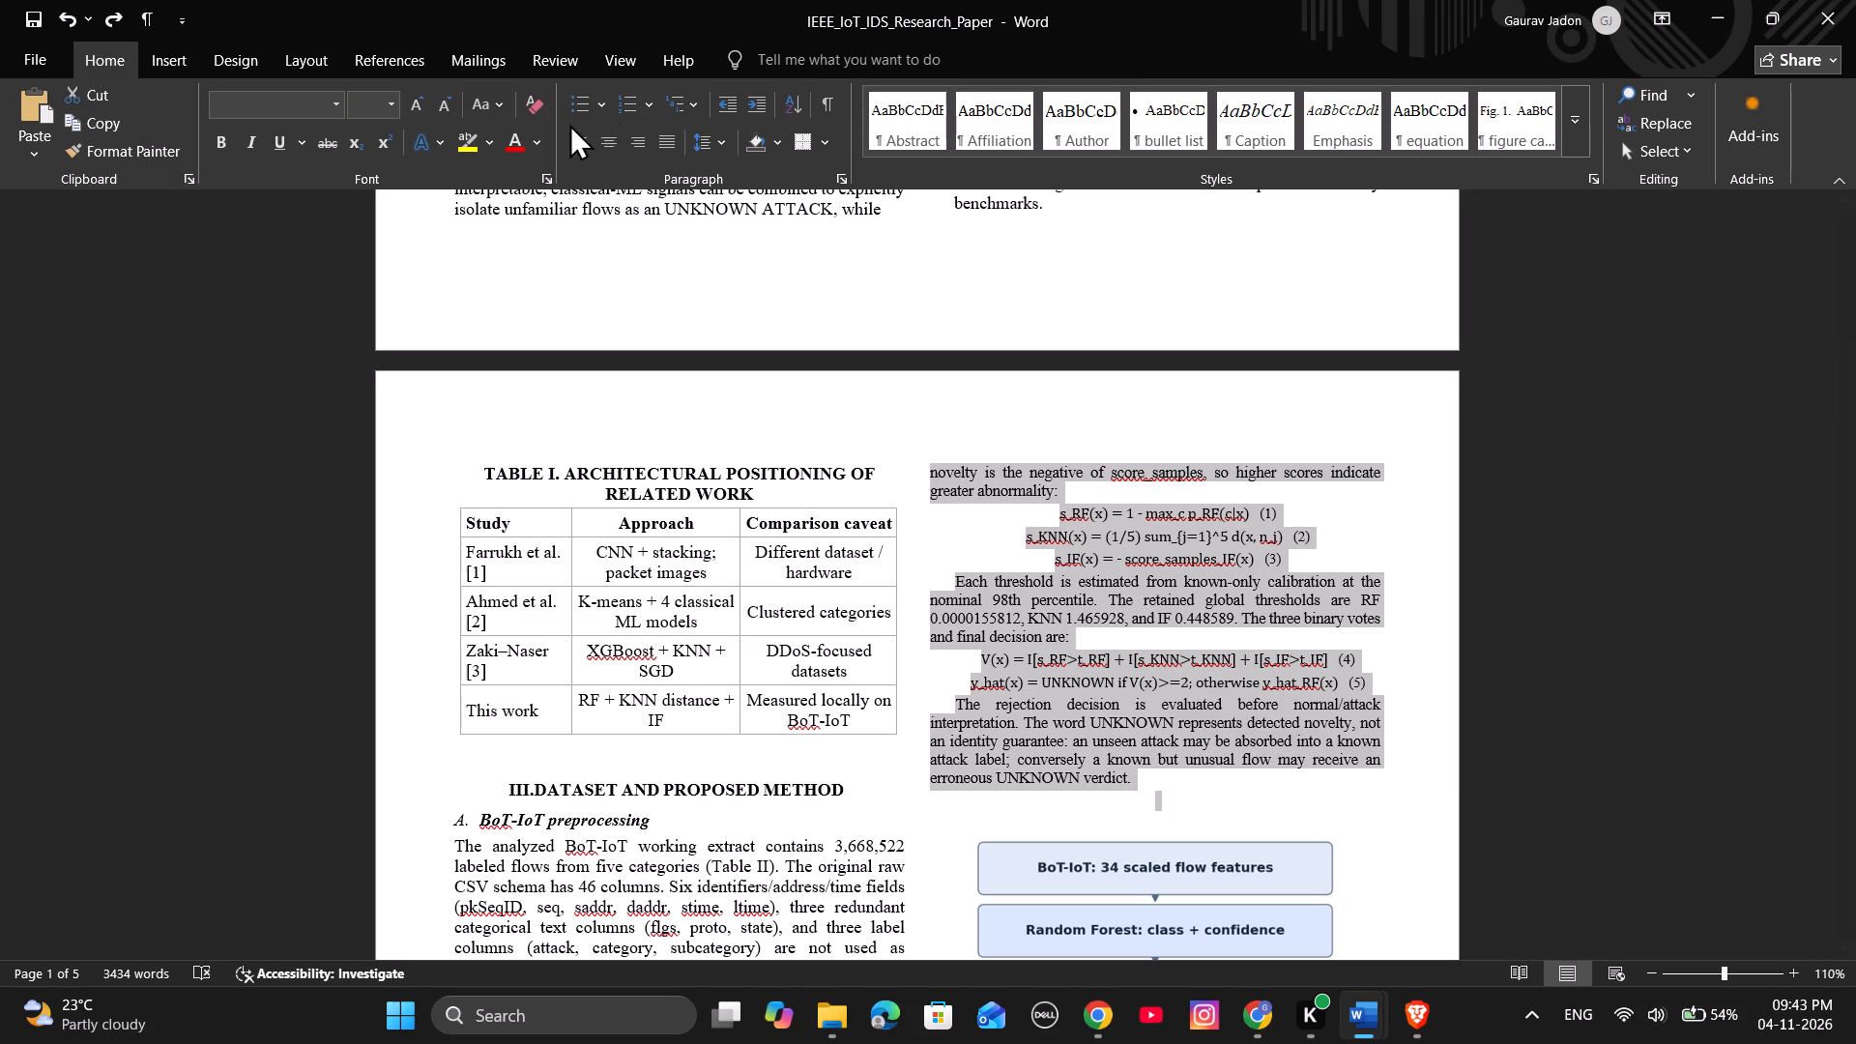
{"action": "left_click", "coordinate": [746, 103]}
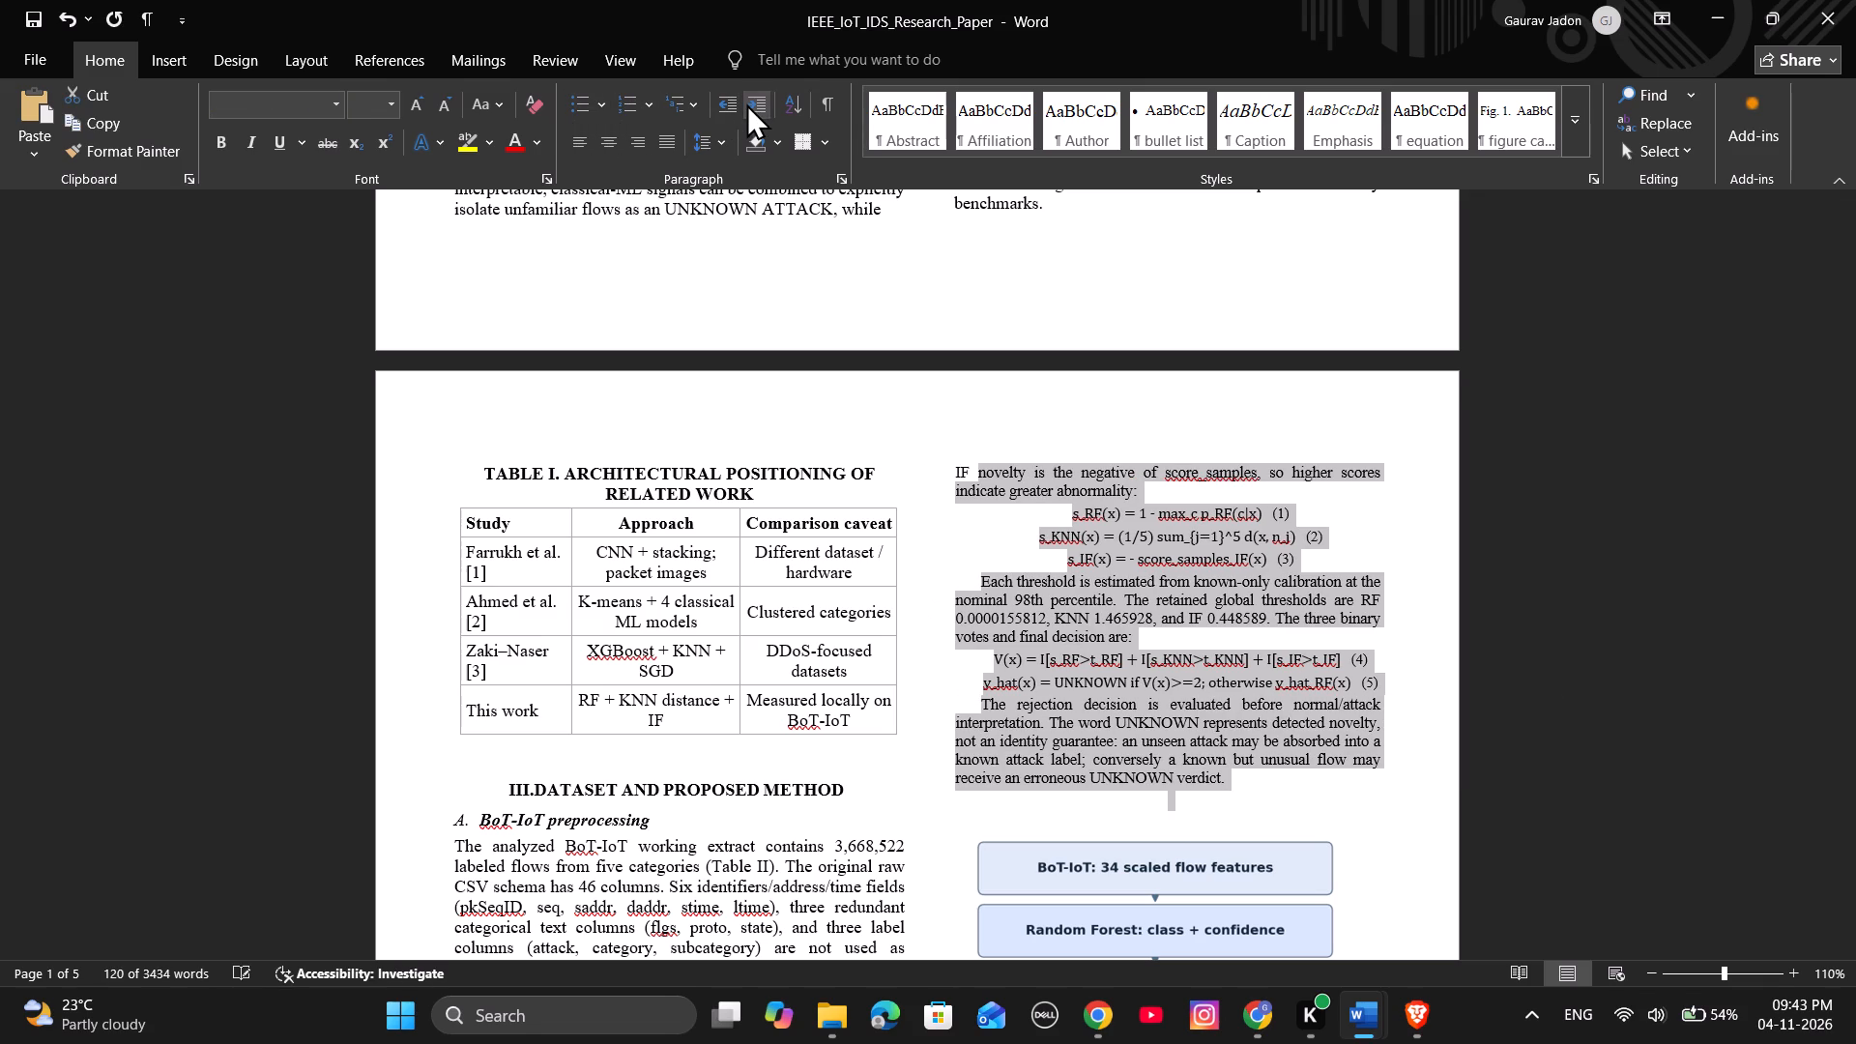
{"action": "left_click", "coordinate": [661, 143]}
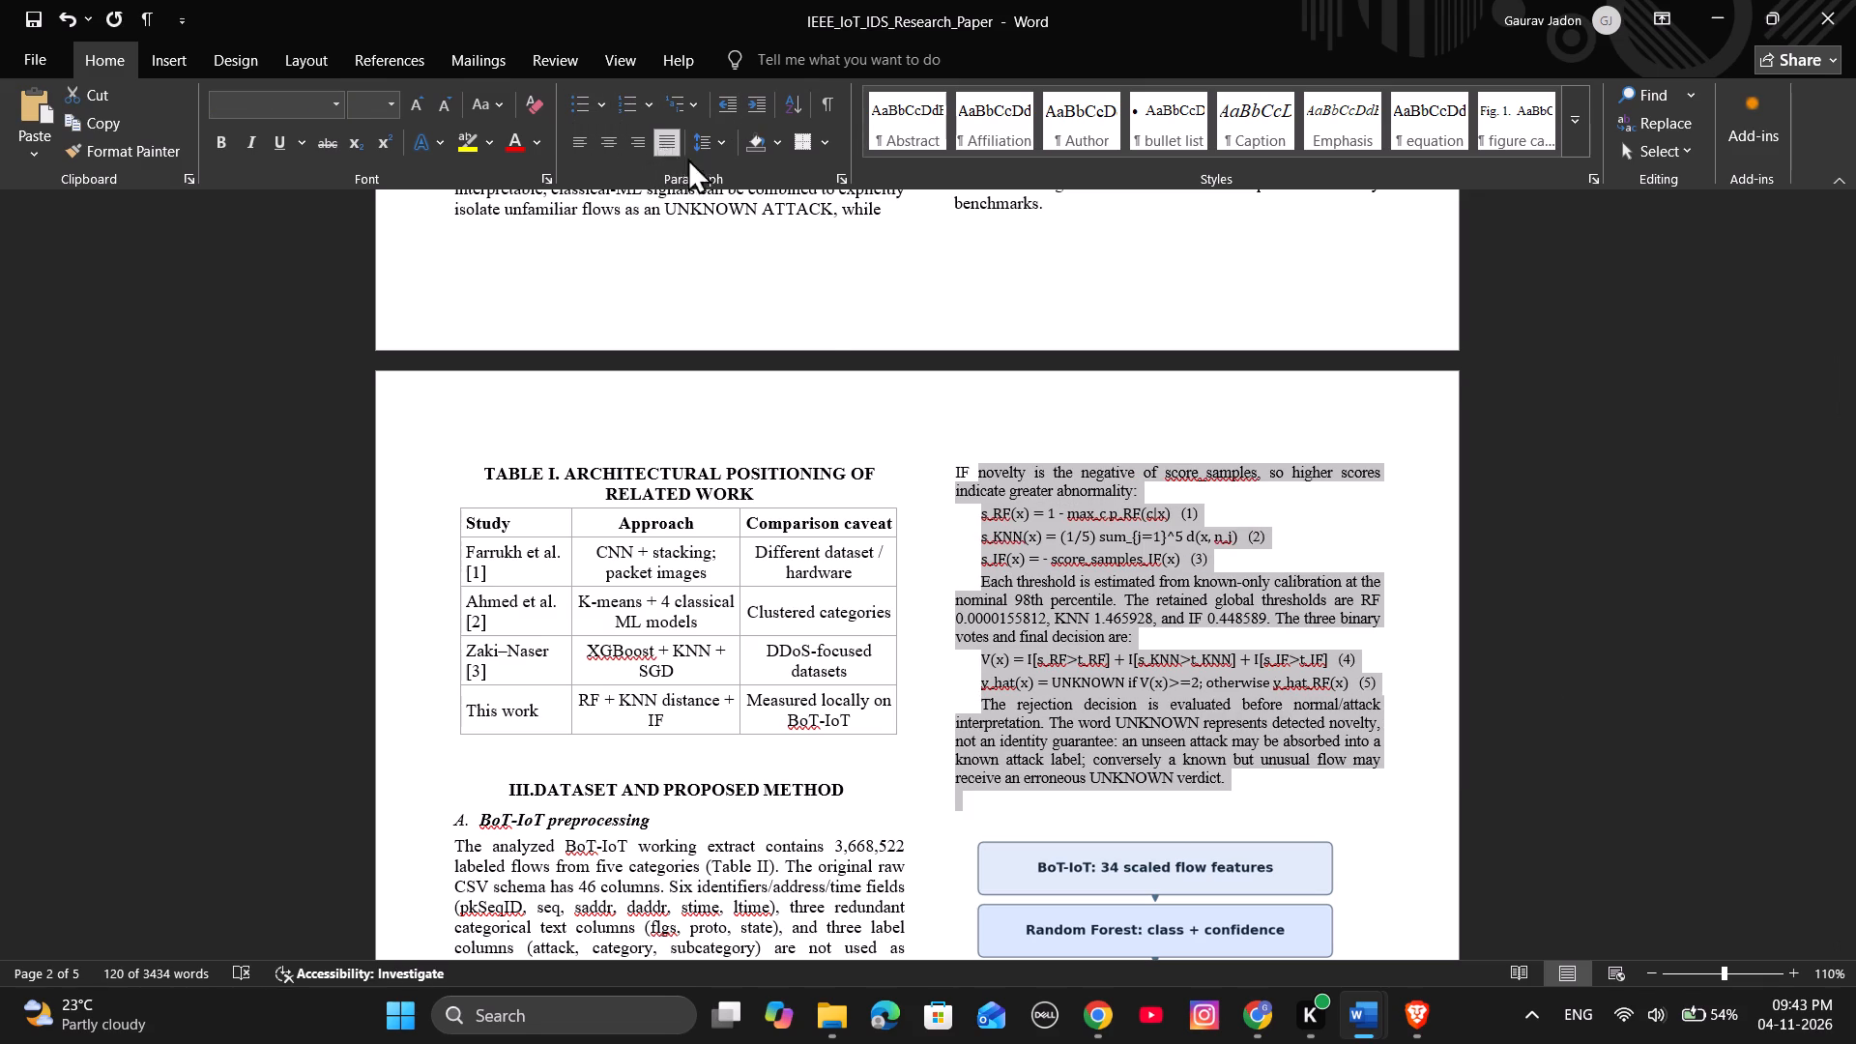
{"action": "left_click", "coordinate": [1083, 707]}
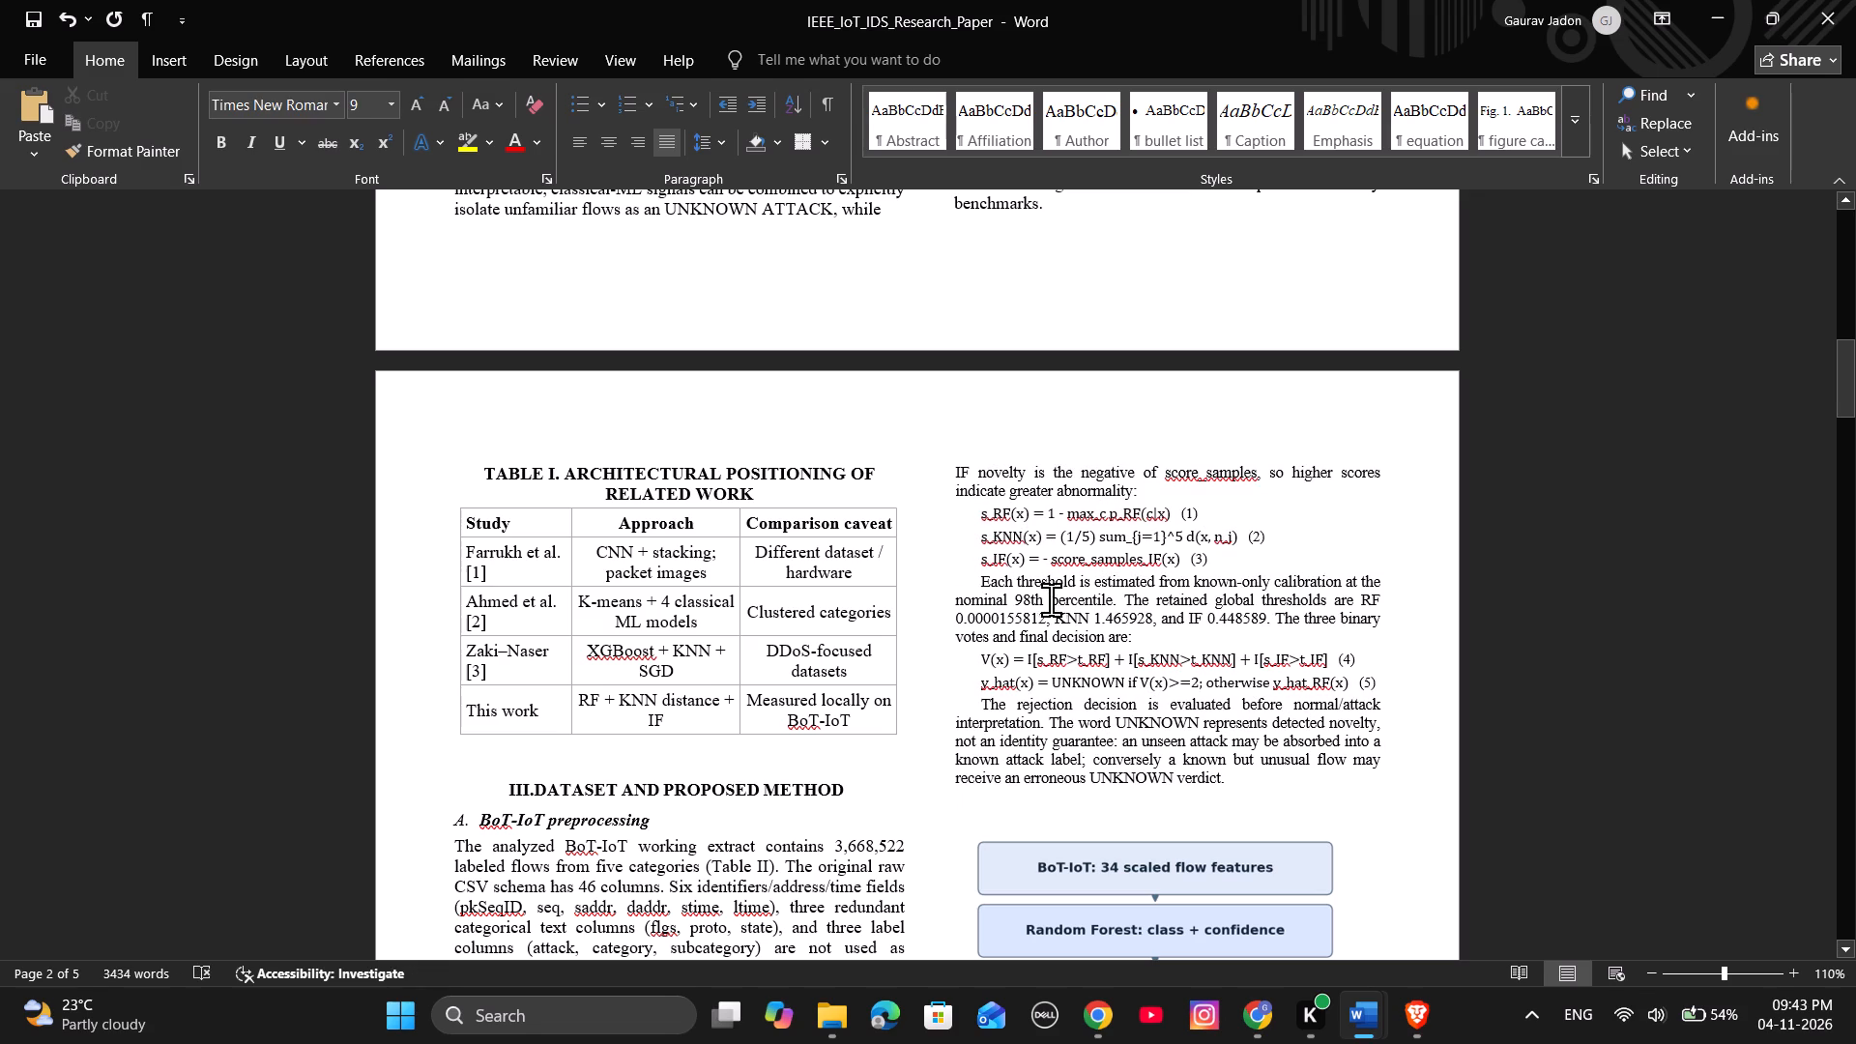
Remove the automatic letter numbering from the "Member A: preparation and artifacts" and "Member B: known-class RF" headings, keeping both headings indented.
{"action": "scroll", "coordinate": [1046, 597], "scroll_direction": "down", "scroll_amount": 1}
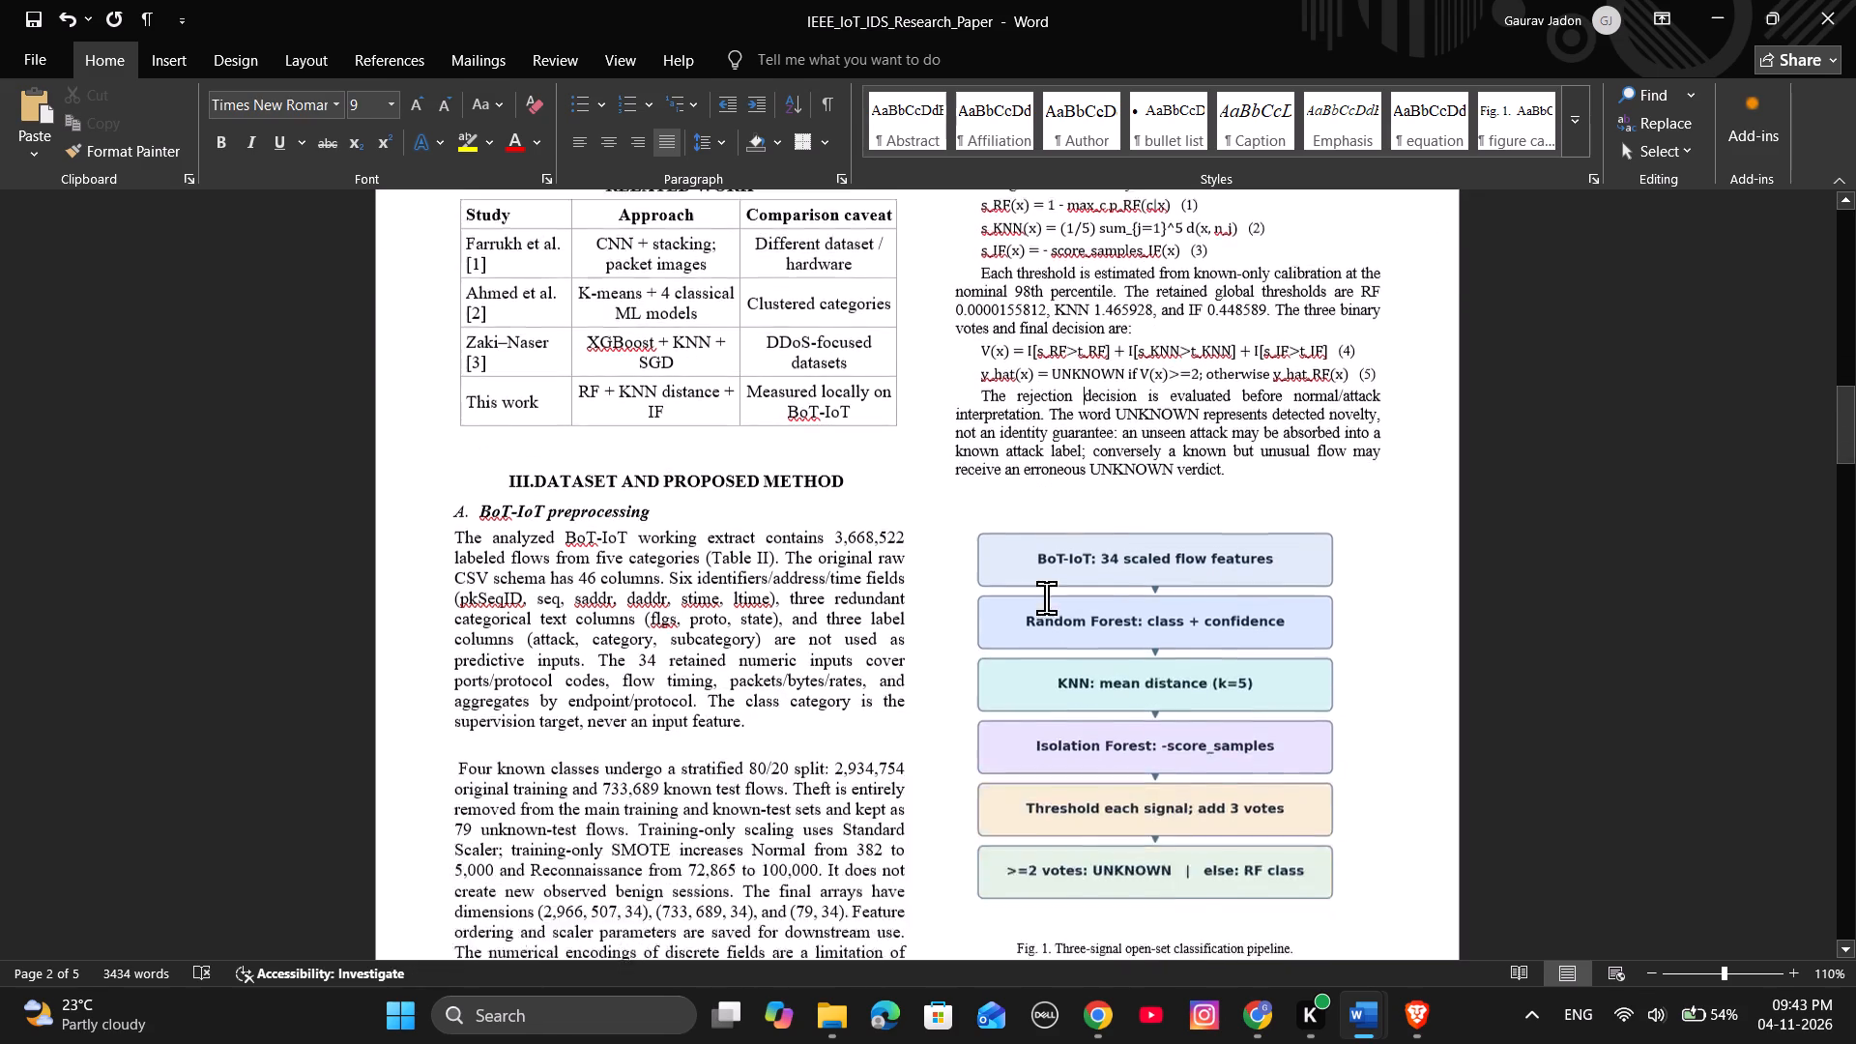
{"action": "scroll", "coordinate": [1046, 597], "scroll_direction": "down", "scroll_amount": 2}
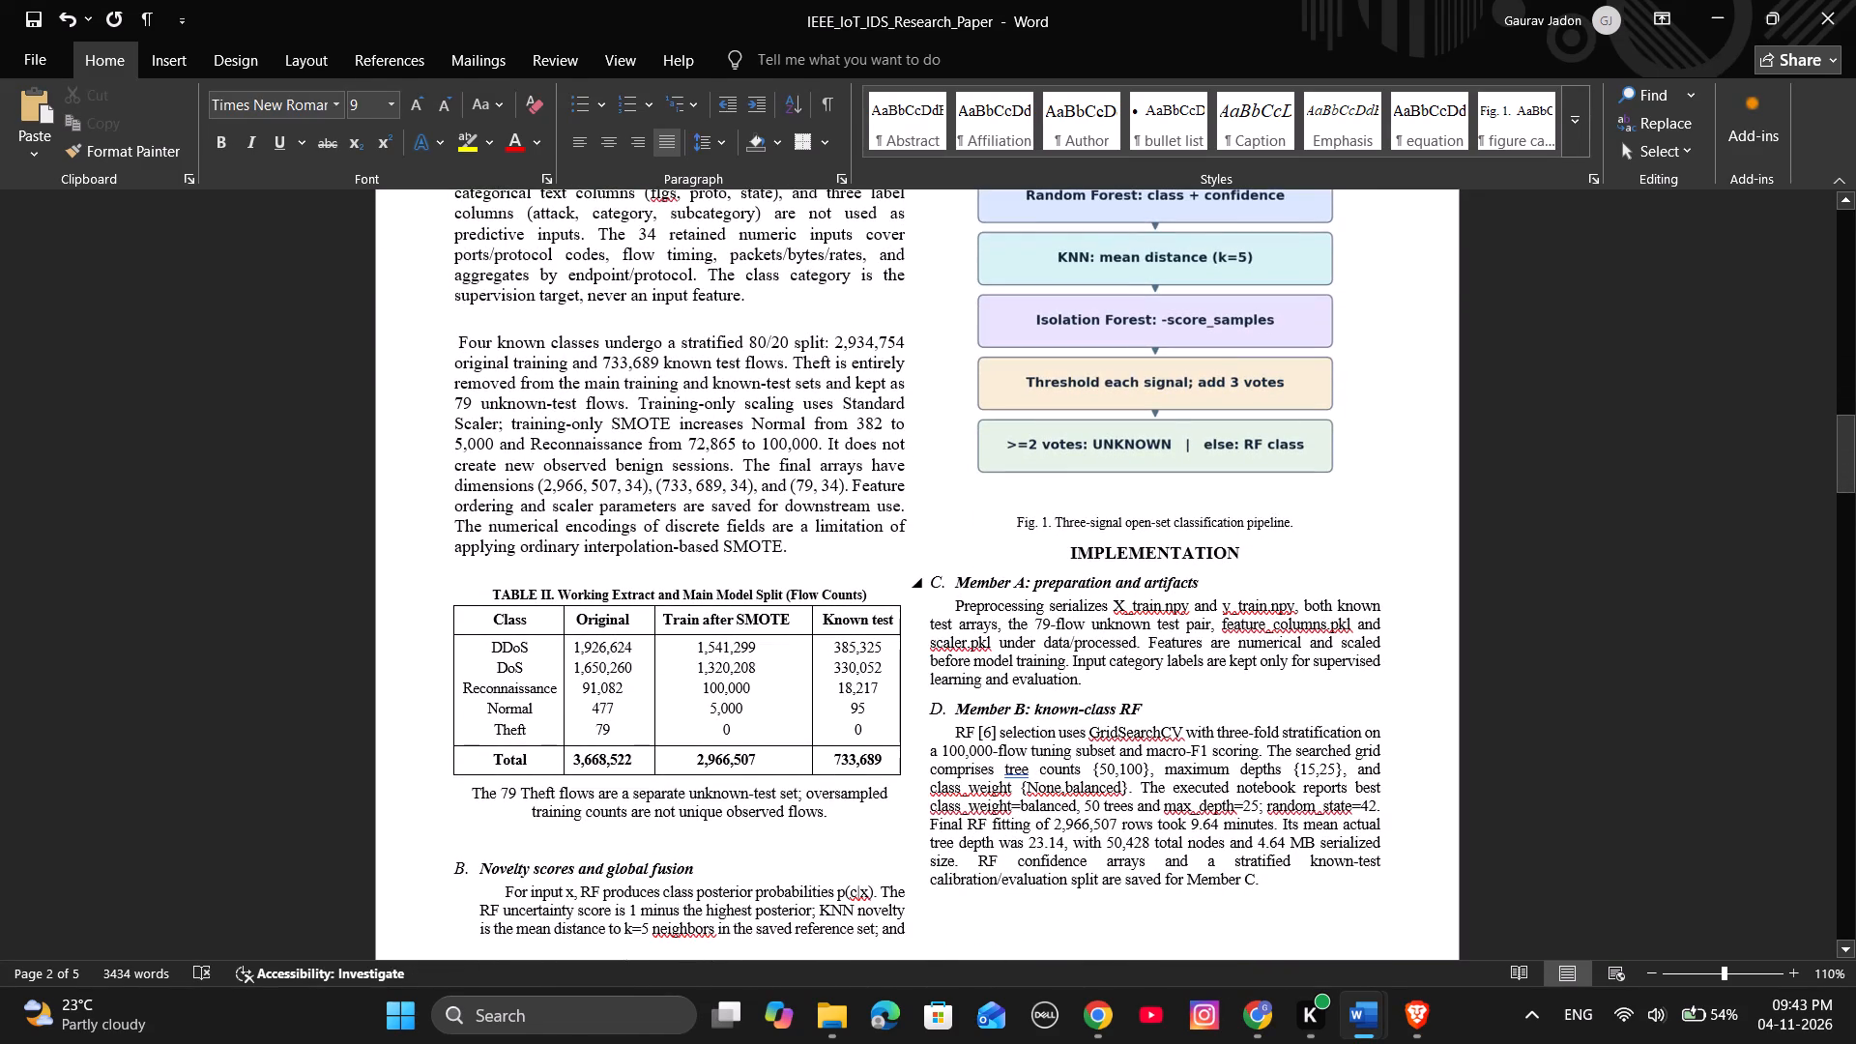
{"action": "left_click", "coordinate": [958, 575]}
{"action": "key", "text": "BackSpace"}
{"action": "key", "text": "BackSpace"}
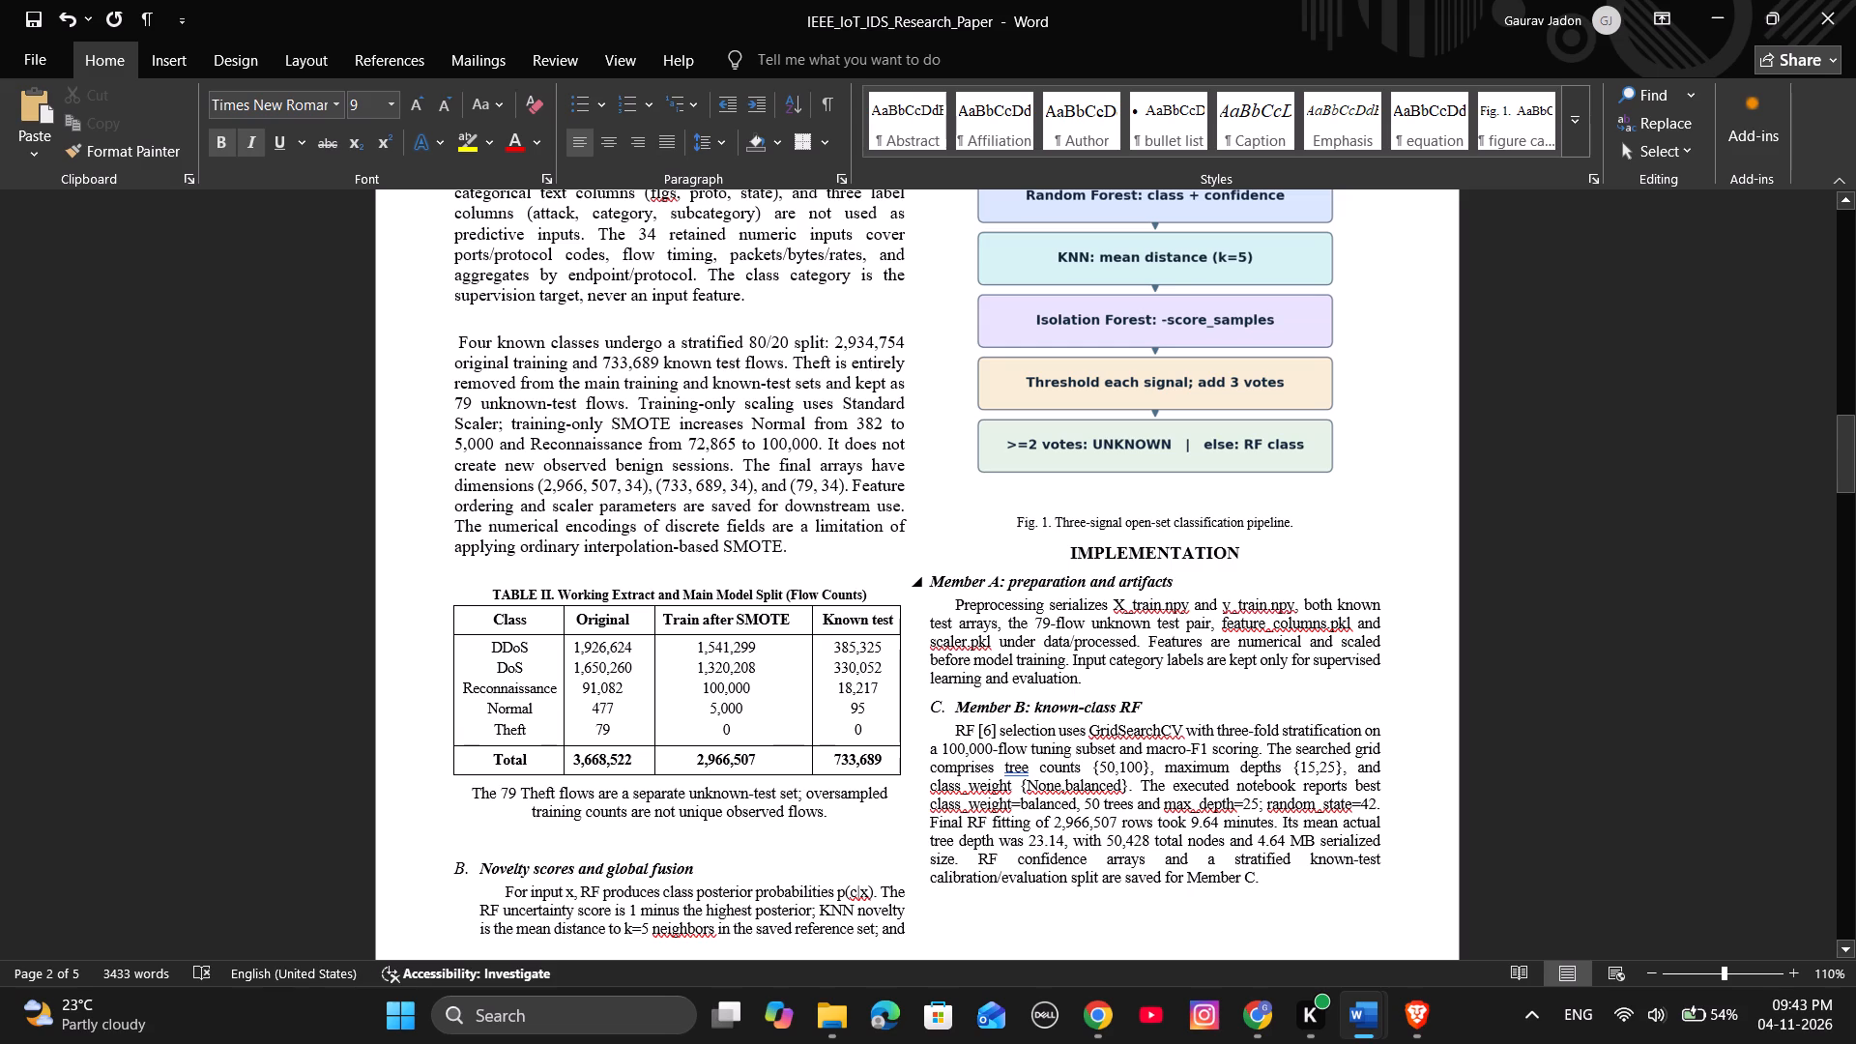
{"action": "key", "text": "ctrl+z"}
{"action": "left_click", "coordinate": [955, 701]}
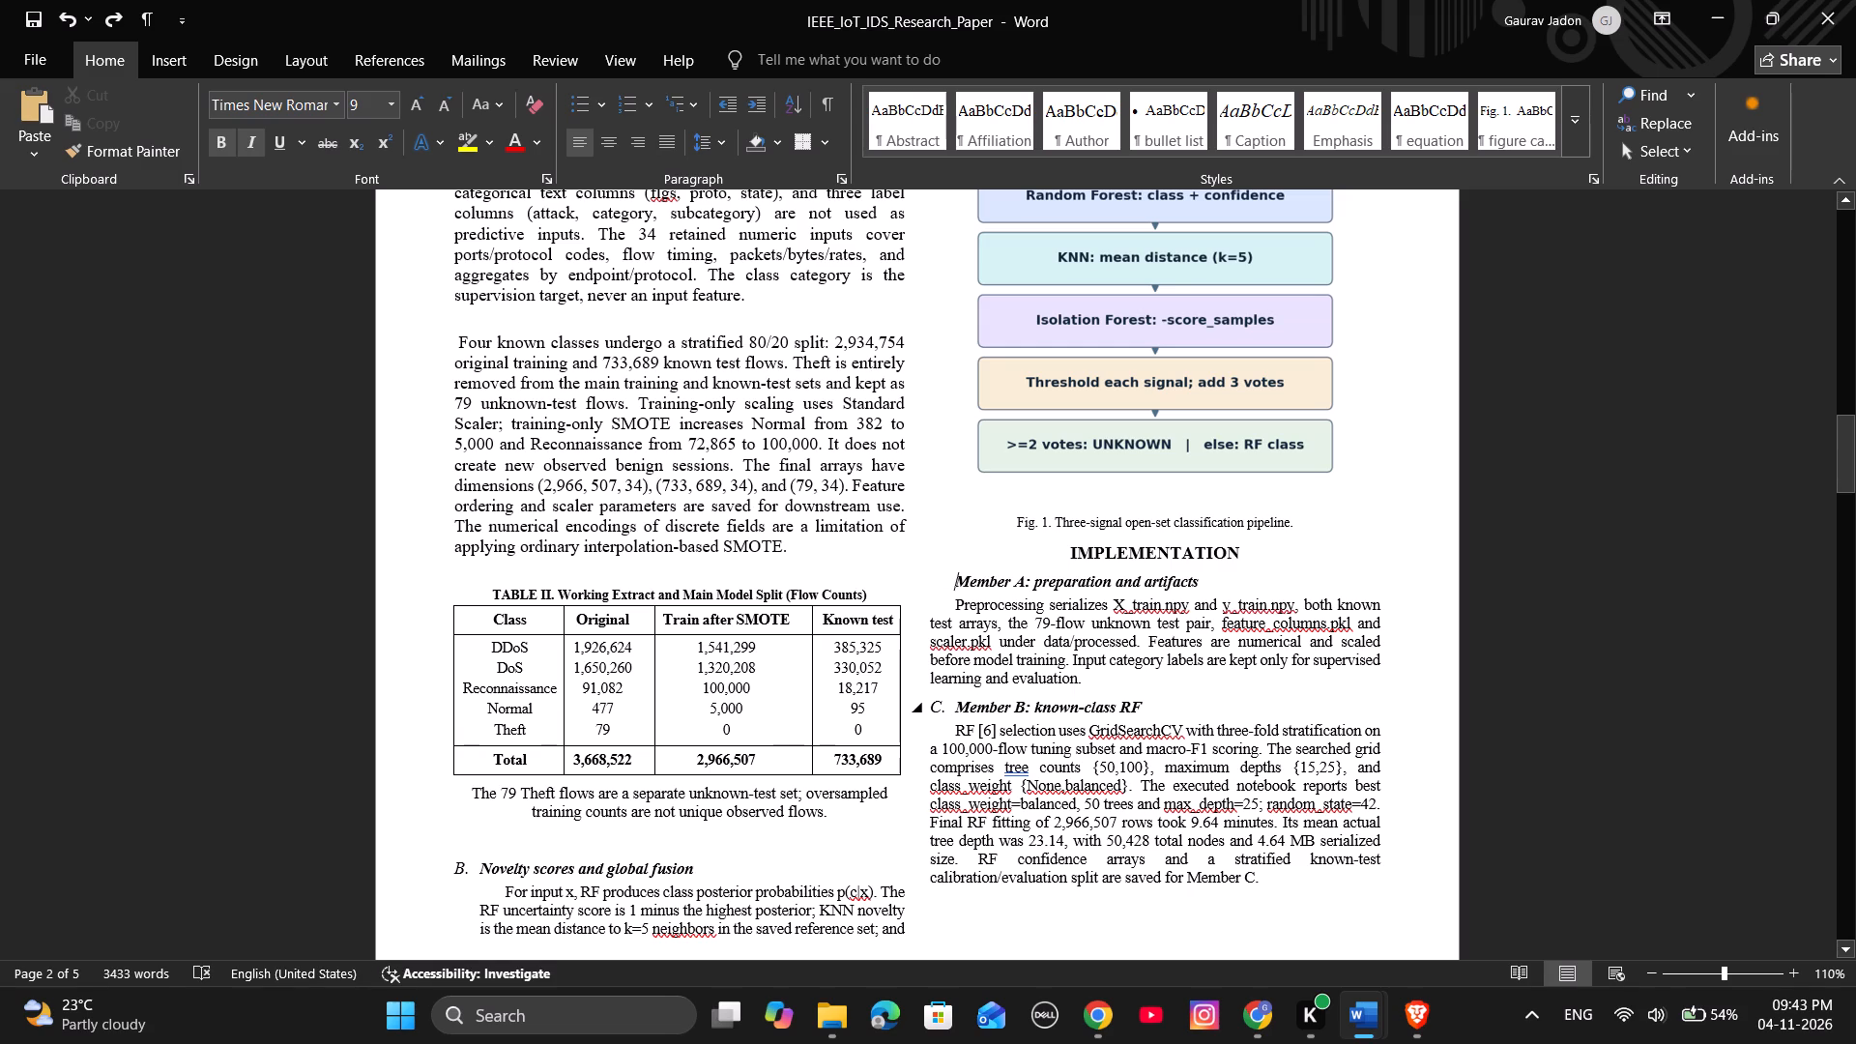
{"action": "key", "text": "BackSpace"}
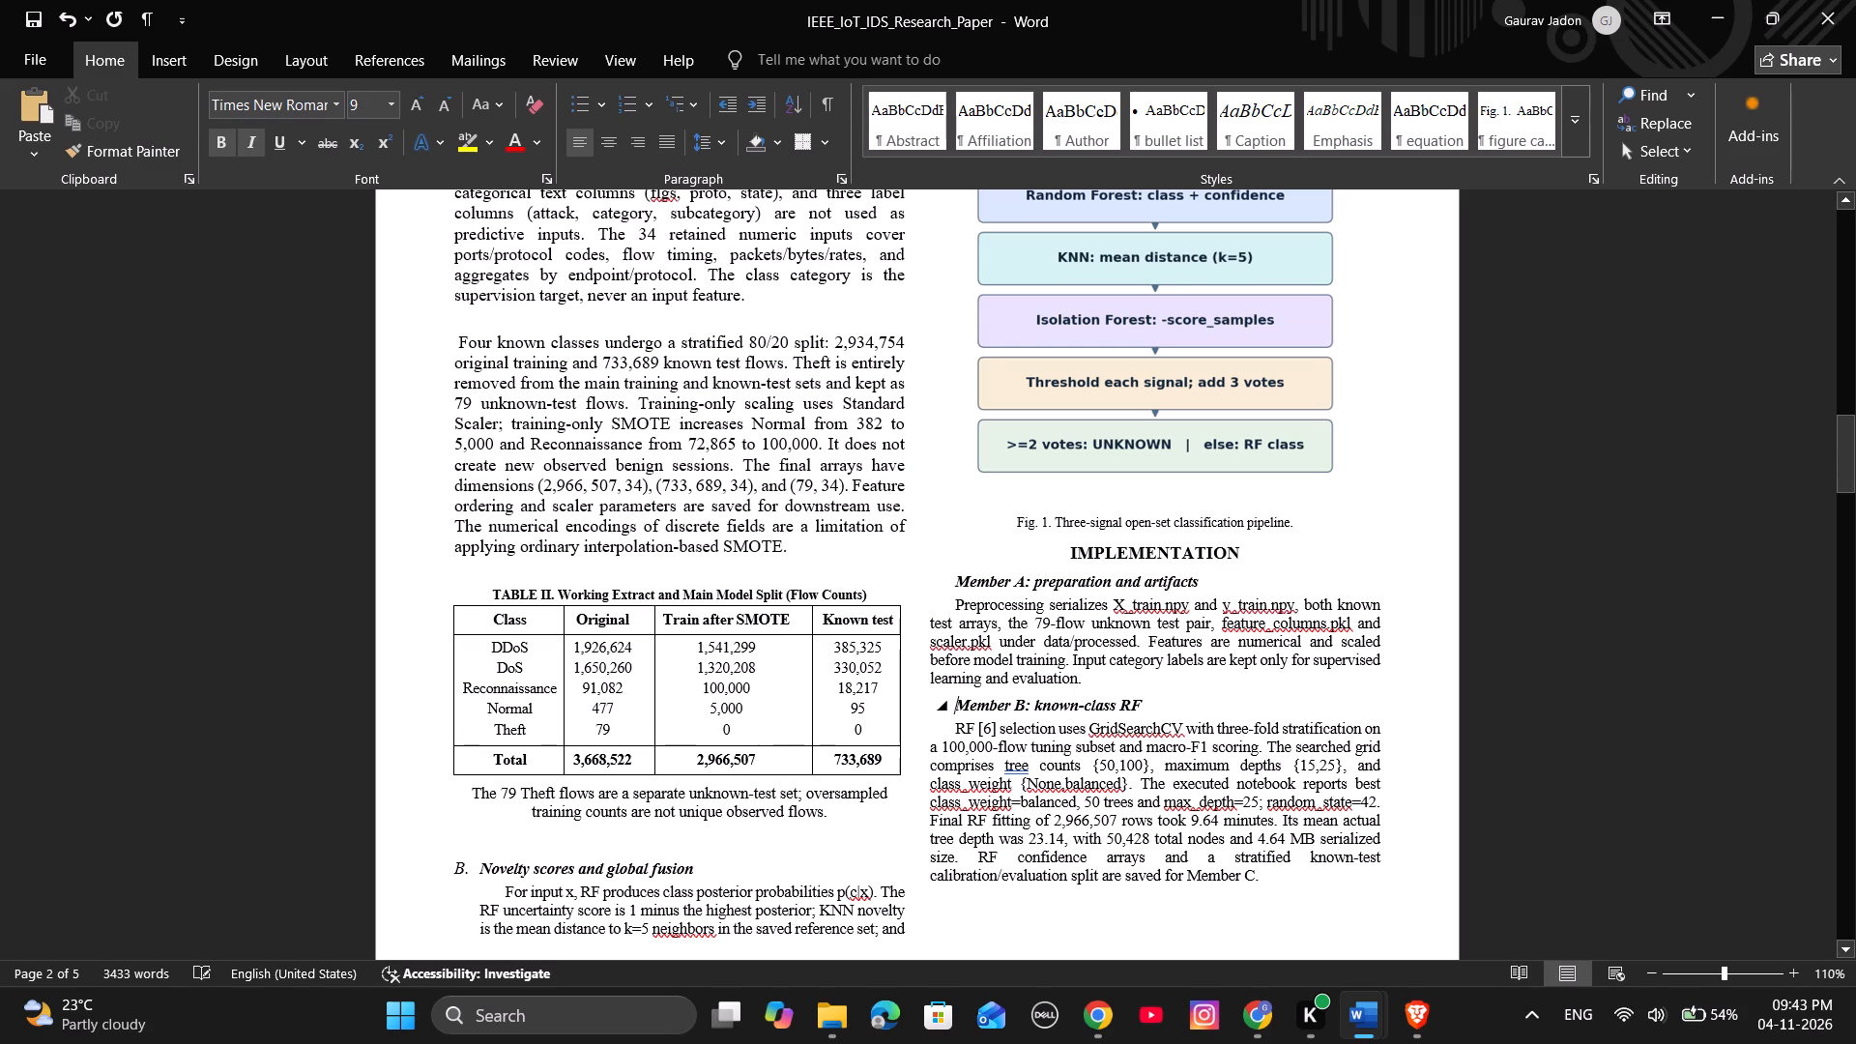
{"action": "key", "text": "BackSpace"}
{"action": "key", "text": "ctrl+z"}
Increase the indent of the block from the IMPLEMENTATION heading through the end of the Member B paragraph by one level.
{"action": "left_click_drag", "start_coordinate": [937, 557], "coordinate": [1289, 889]}
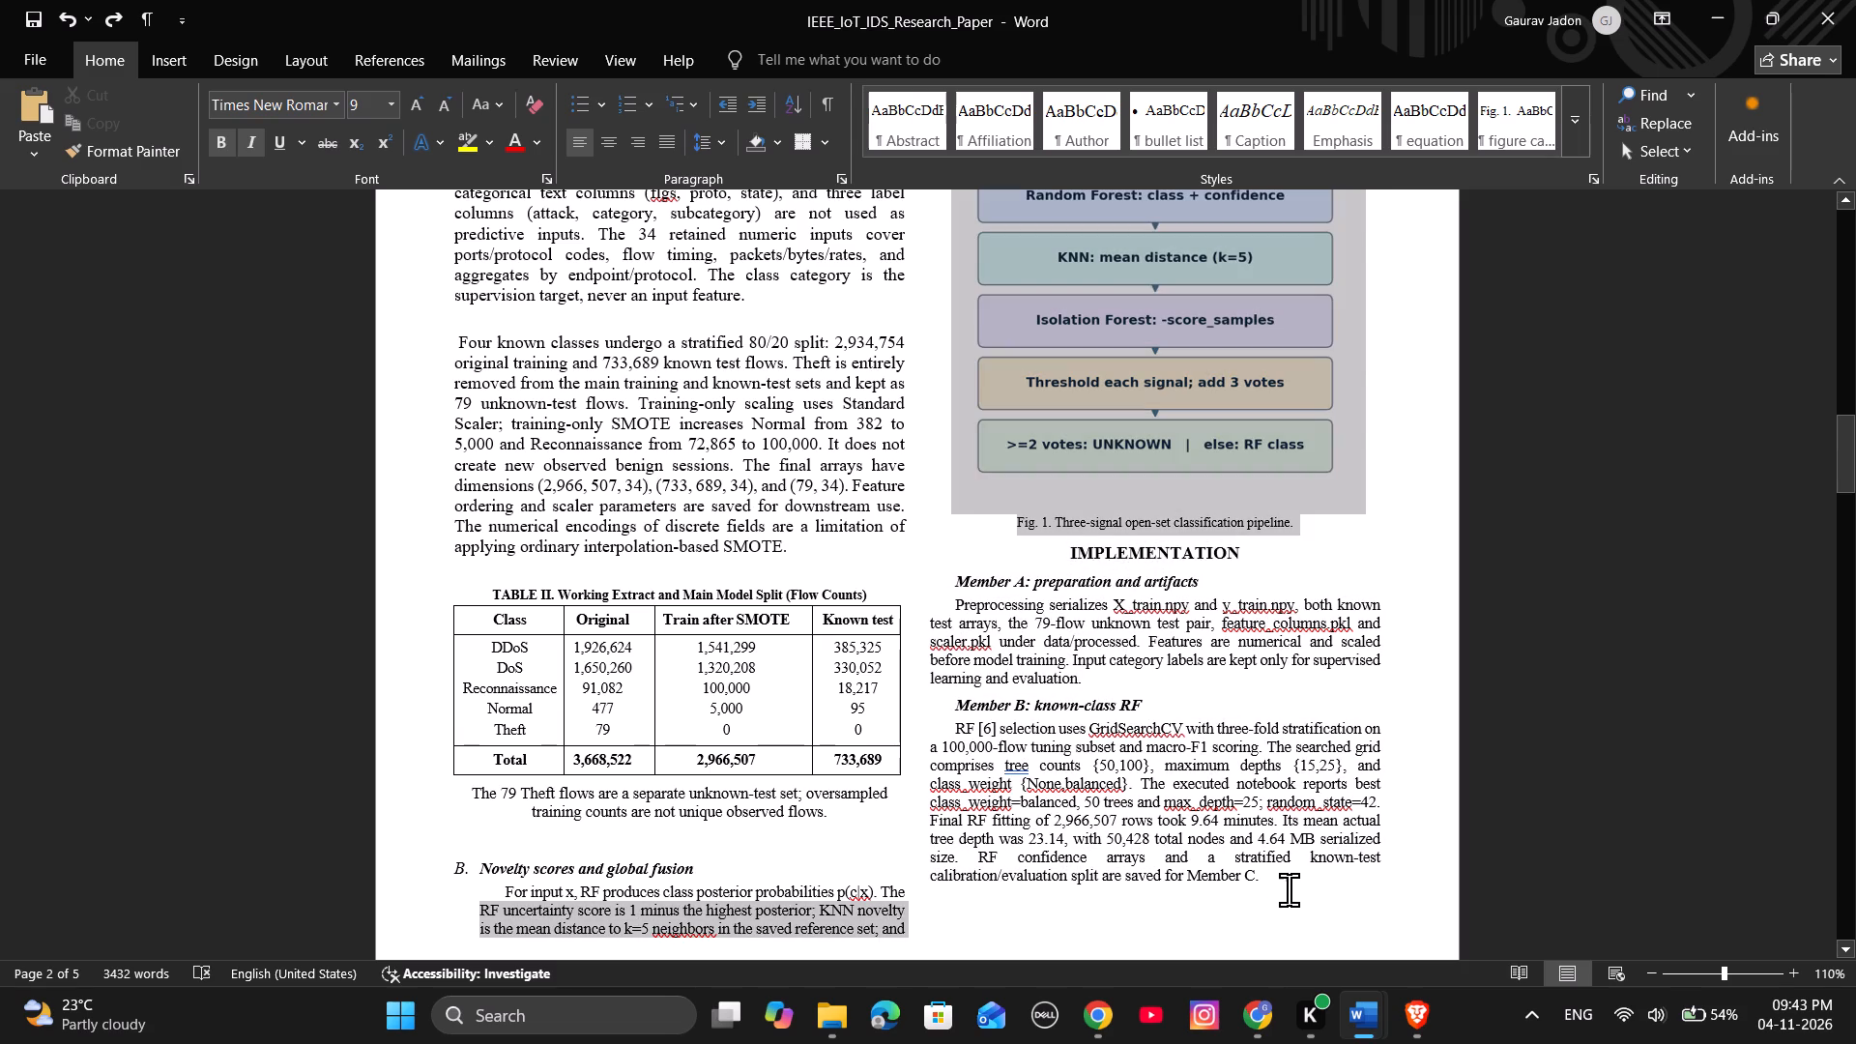
{"action": "left_click_drag", "start_coordinate": [1289, 889], "coordinate": [1276, 879]}
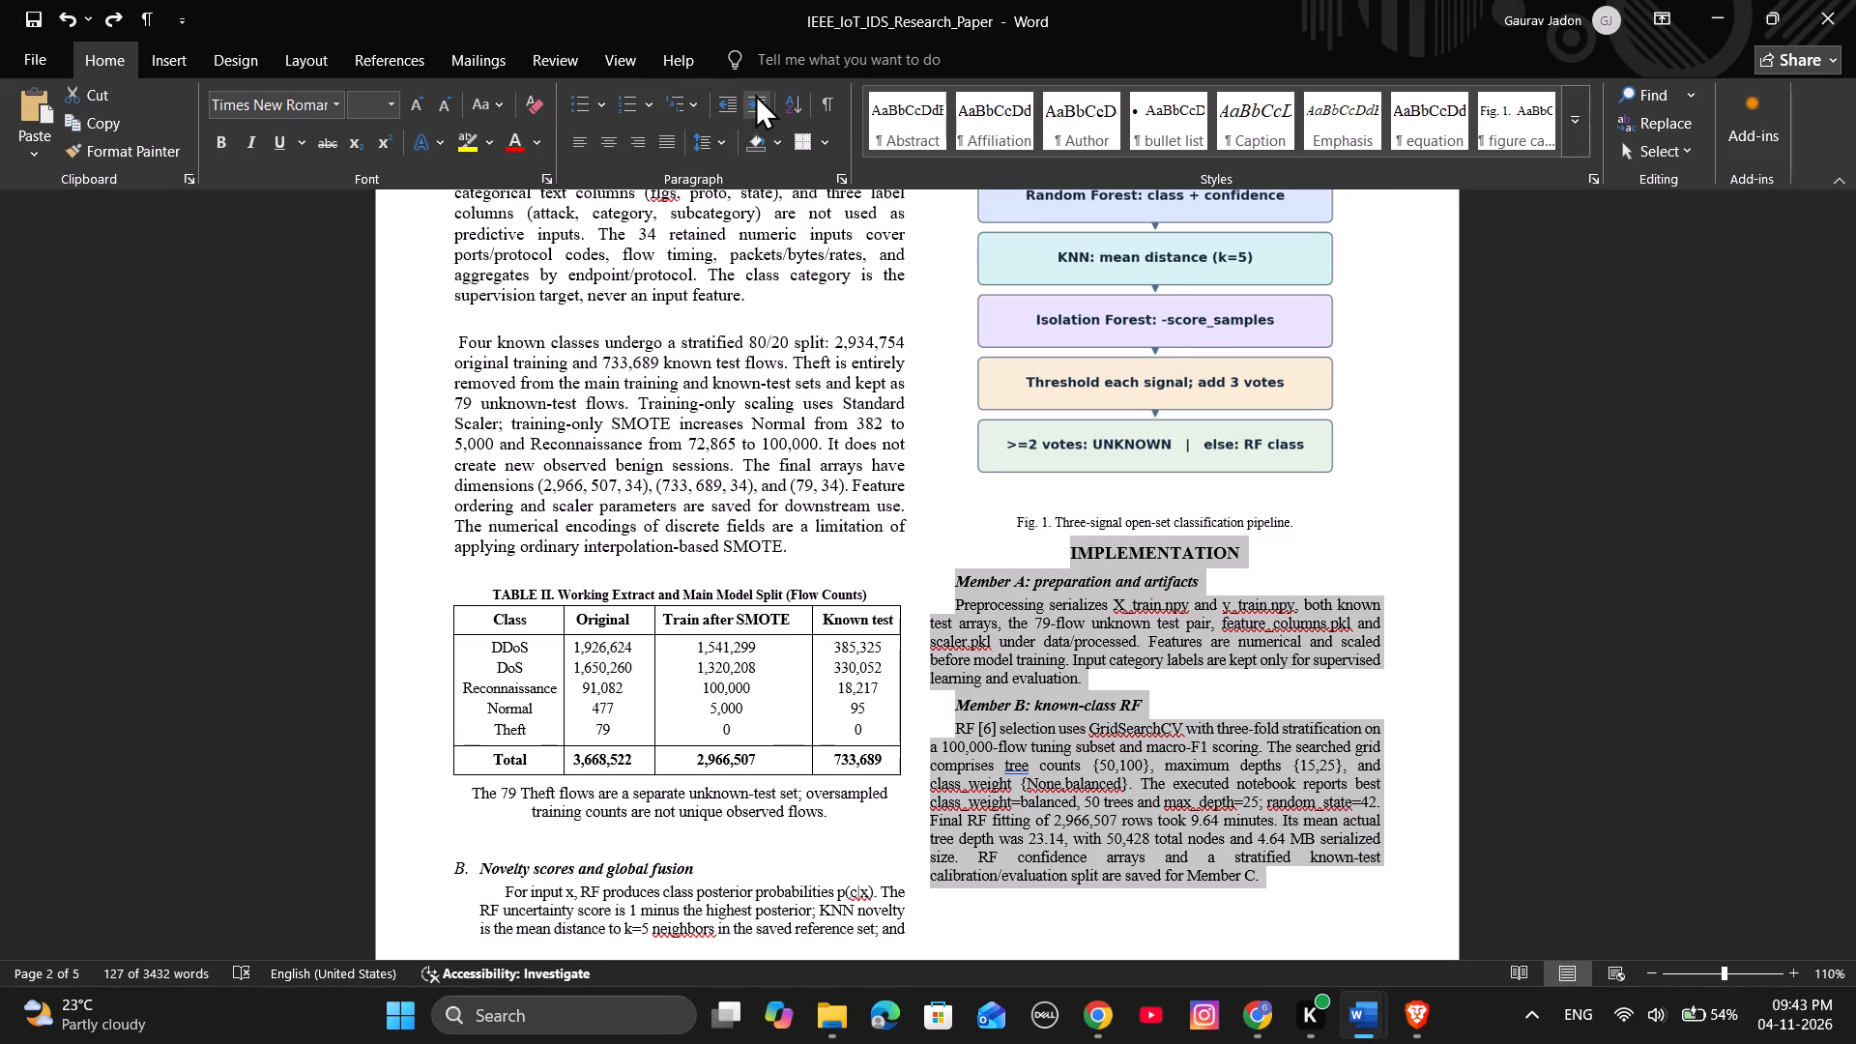
{"action": "left_click", "coordinate": [755, 94]}
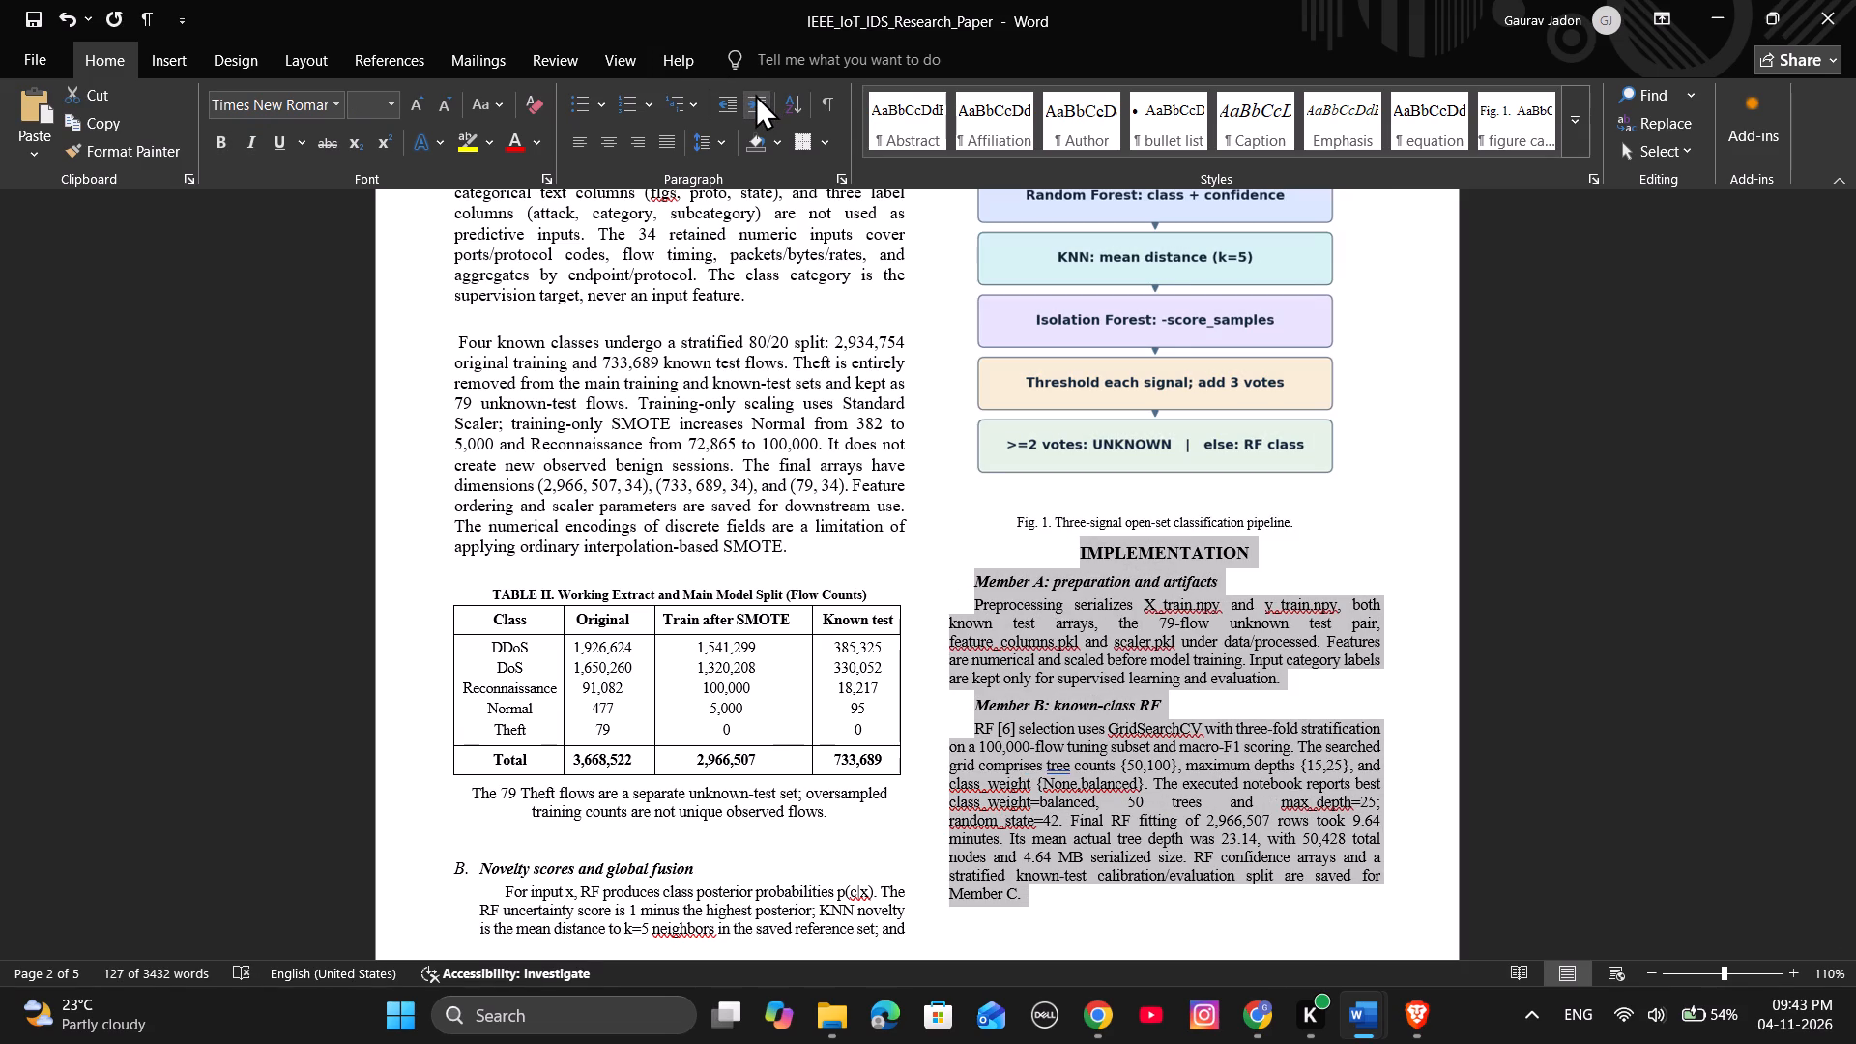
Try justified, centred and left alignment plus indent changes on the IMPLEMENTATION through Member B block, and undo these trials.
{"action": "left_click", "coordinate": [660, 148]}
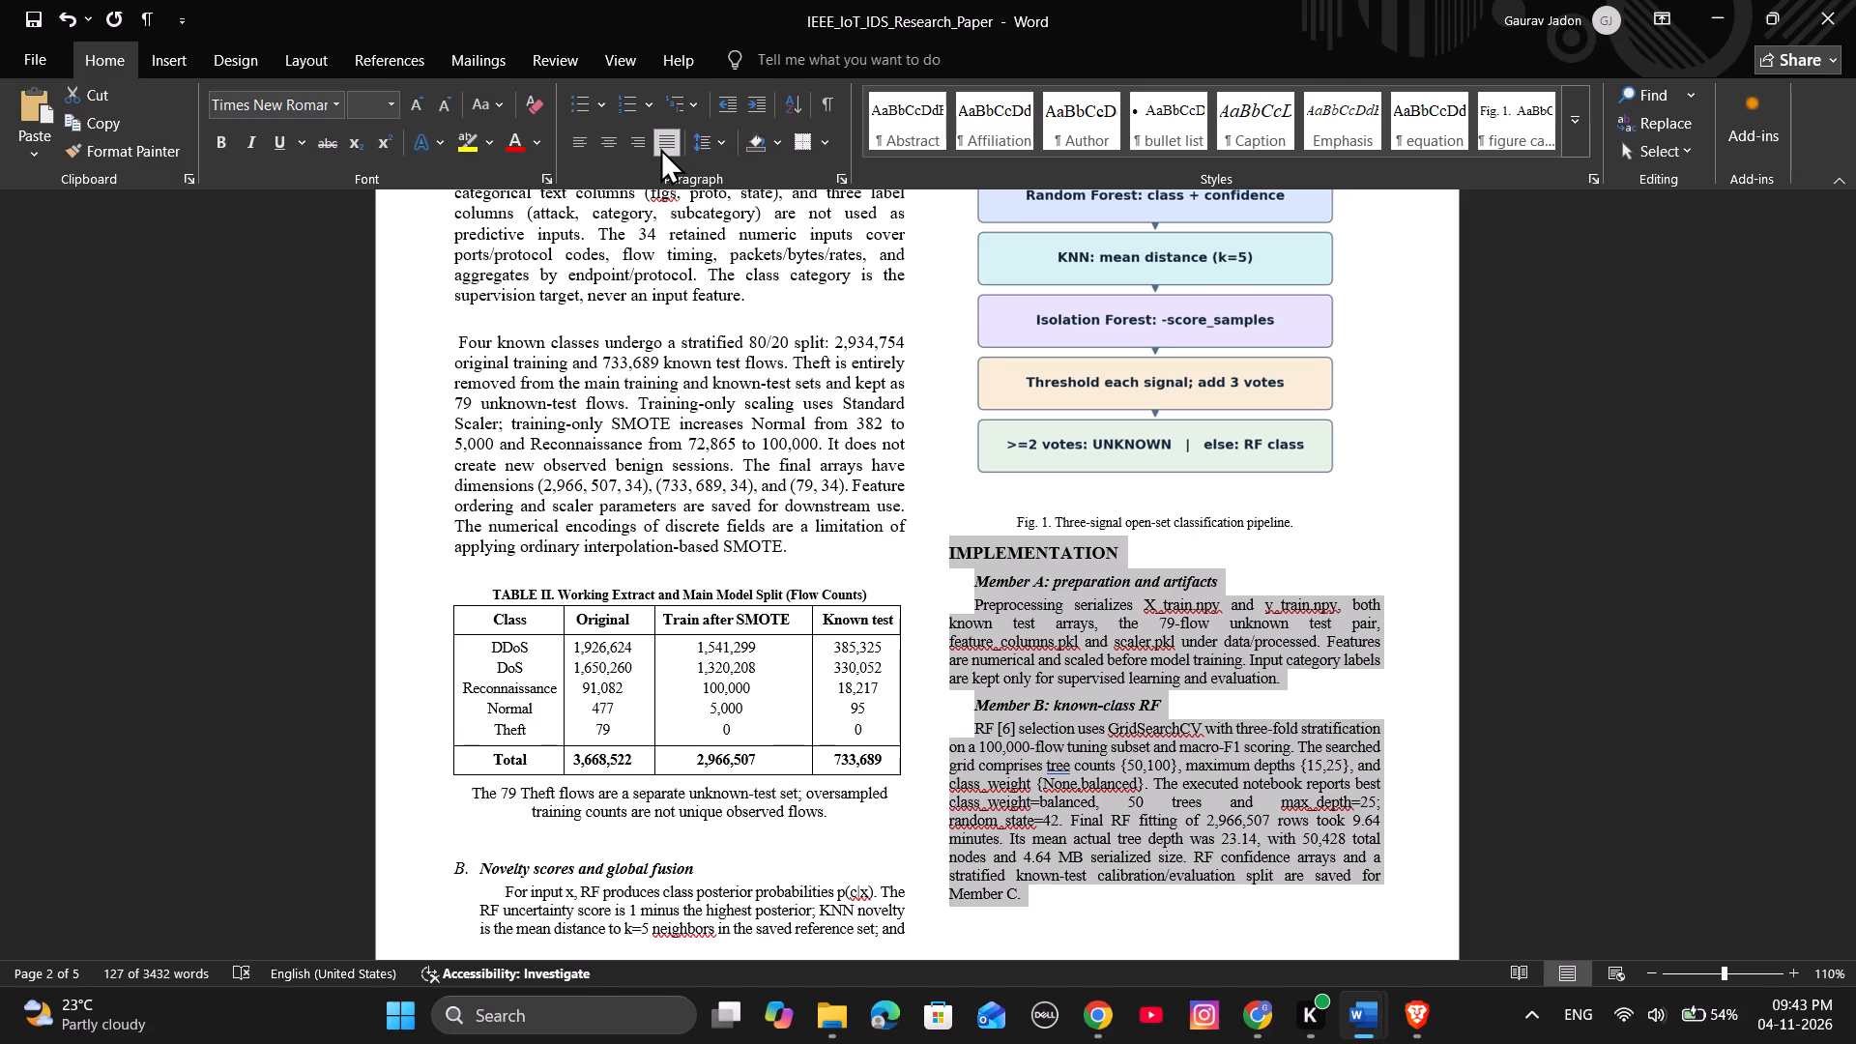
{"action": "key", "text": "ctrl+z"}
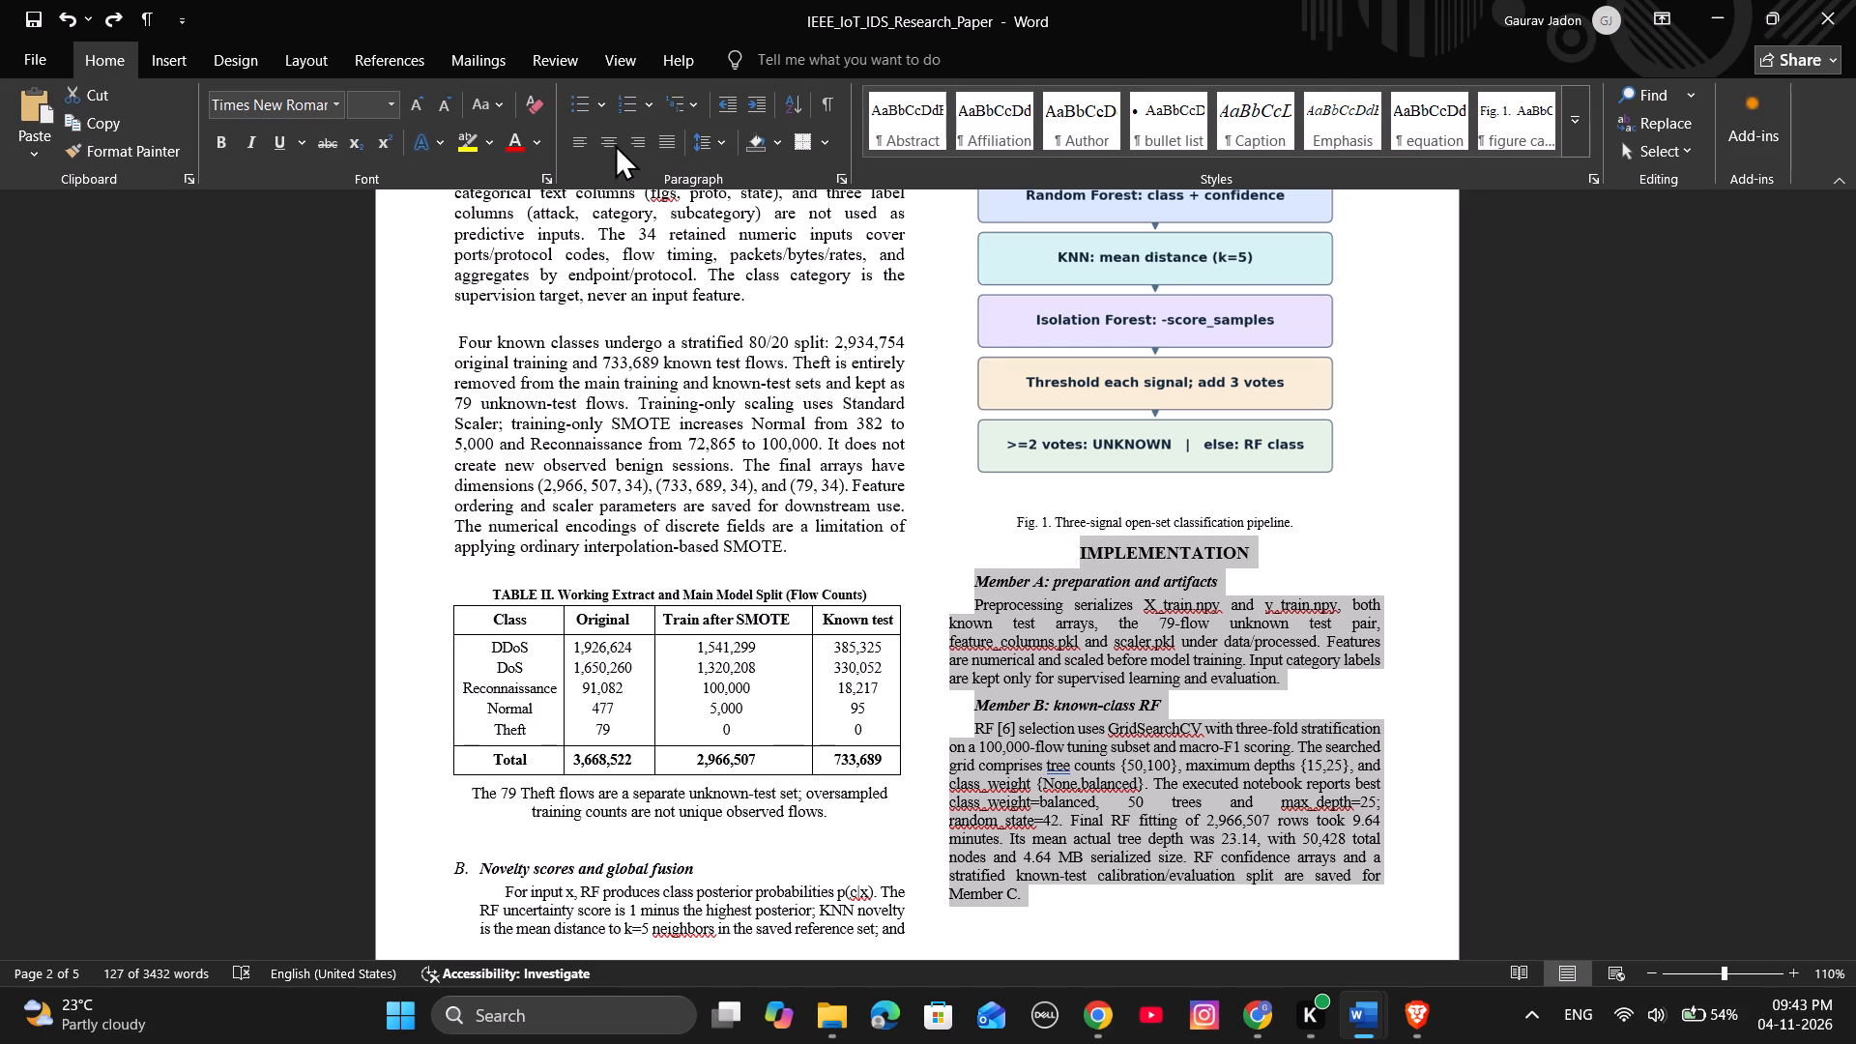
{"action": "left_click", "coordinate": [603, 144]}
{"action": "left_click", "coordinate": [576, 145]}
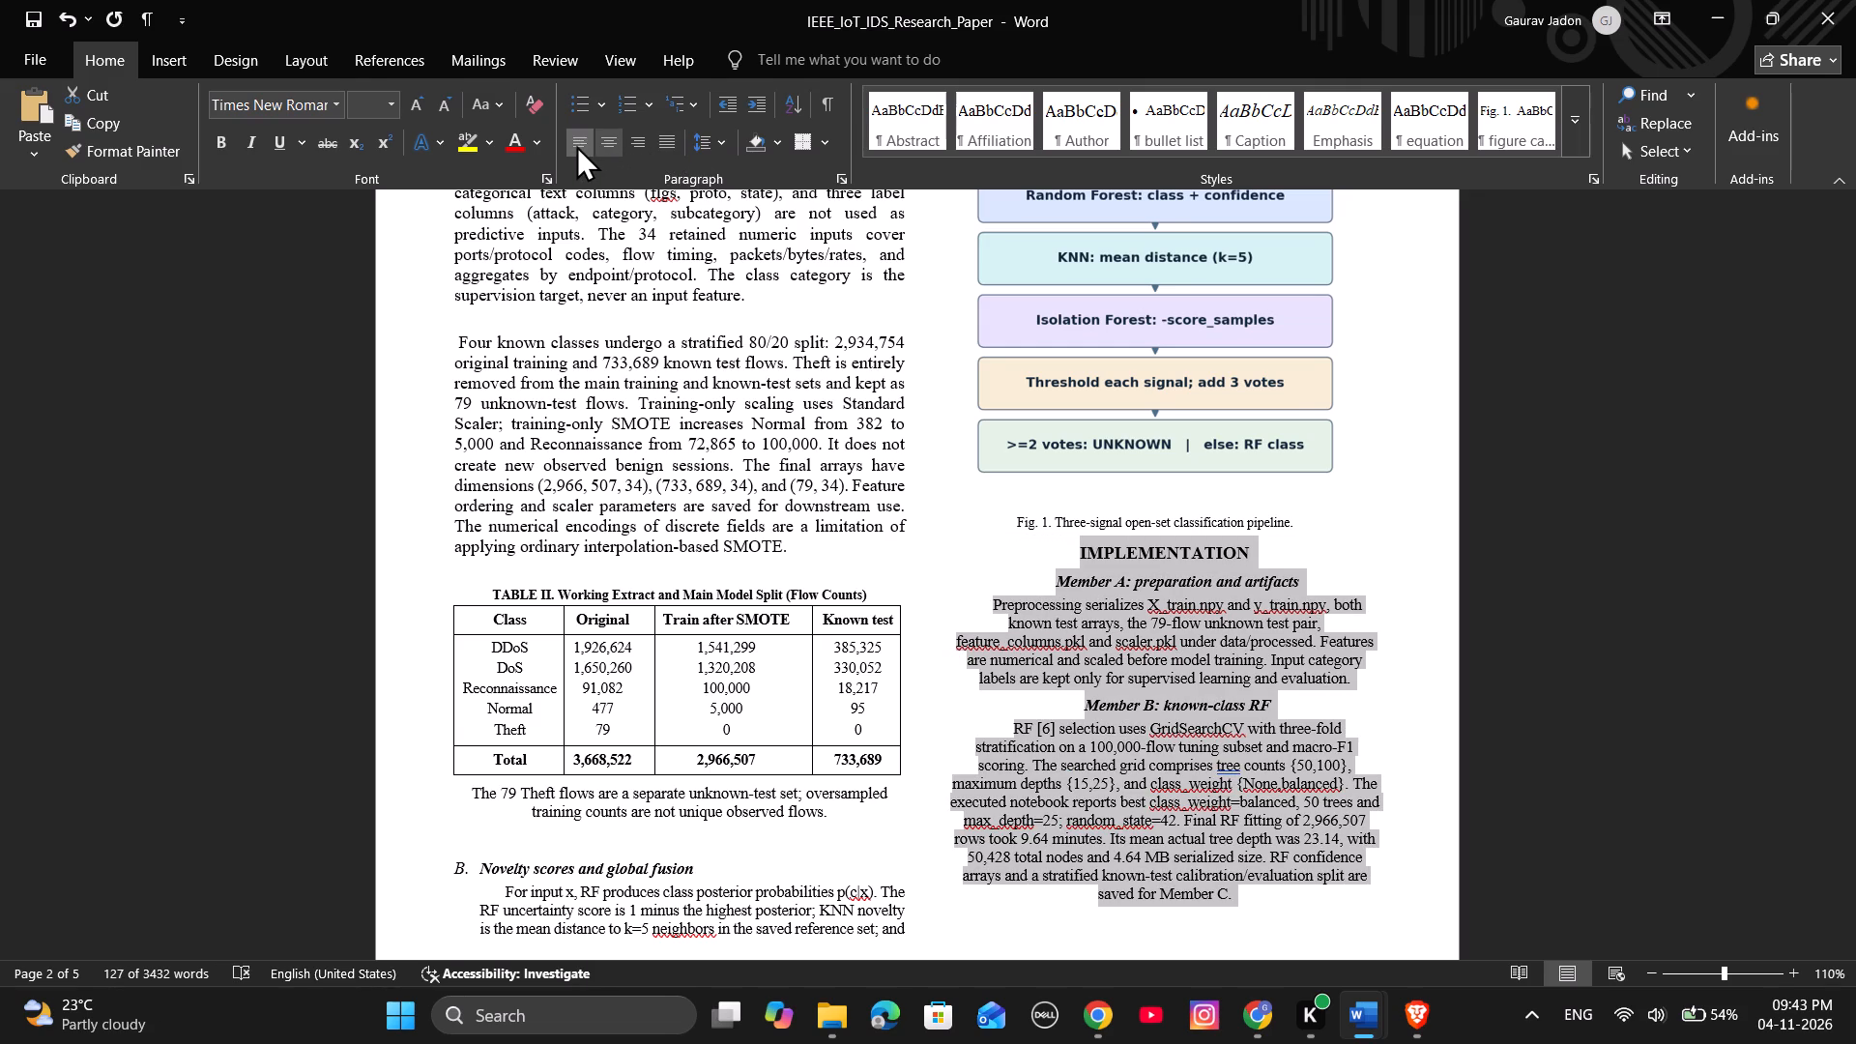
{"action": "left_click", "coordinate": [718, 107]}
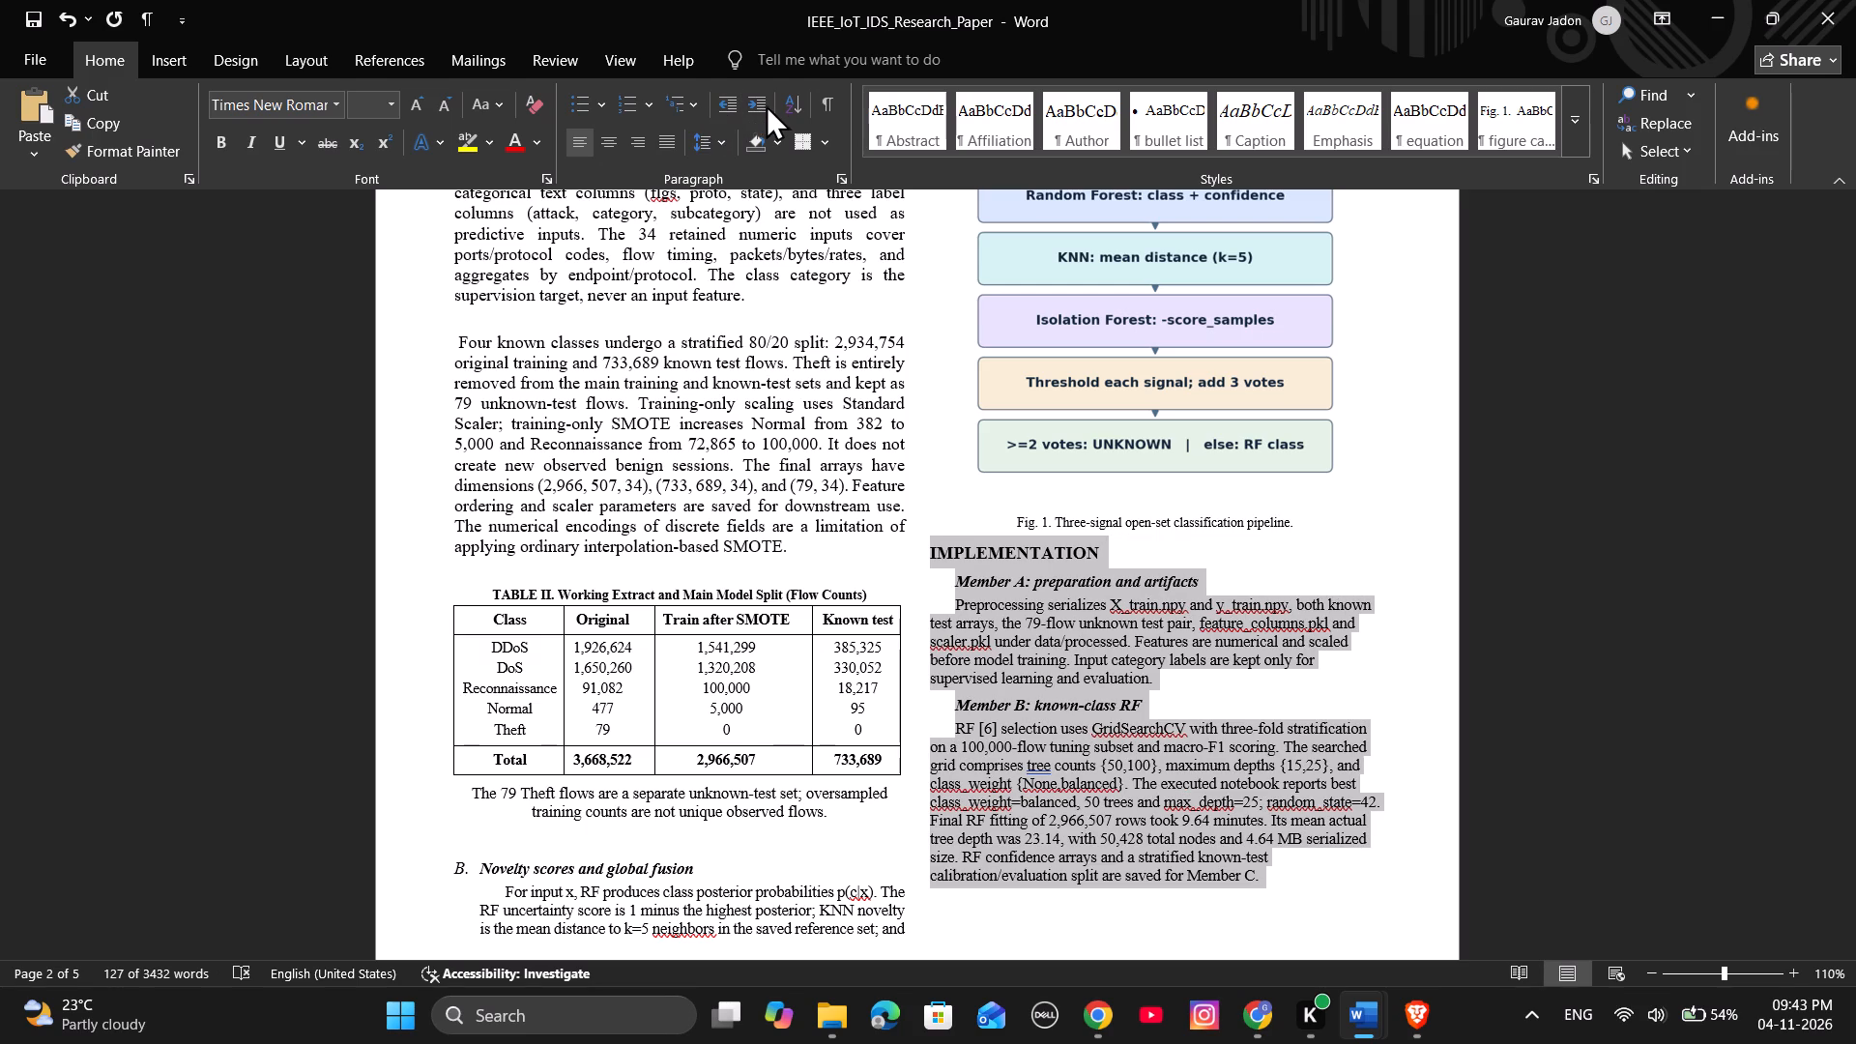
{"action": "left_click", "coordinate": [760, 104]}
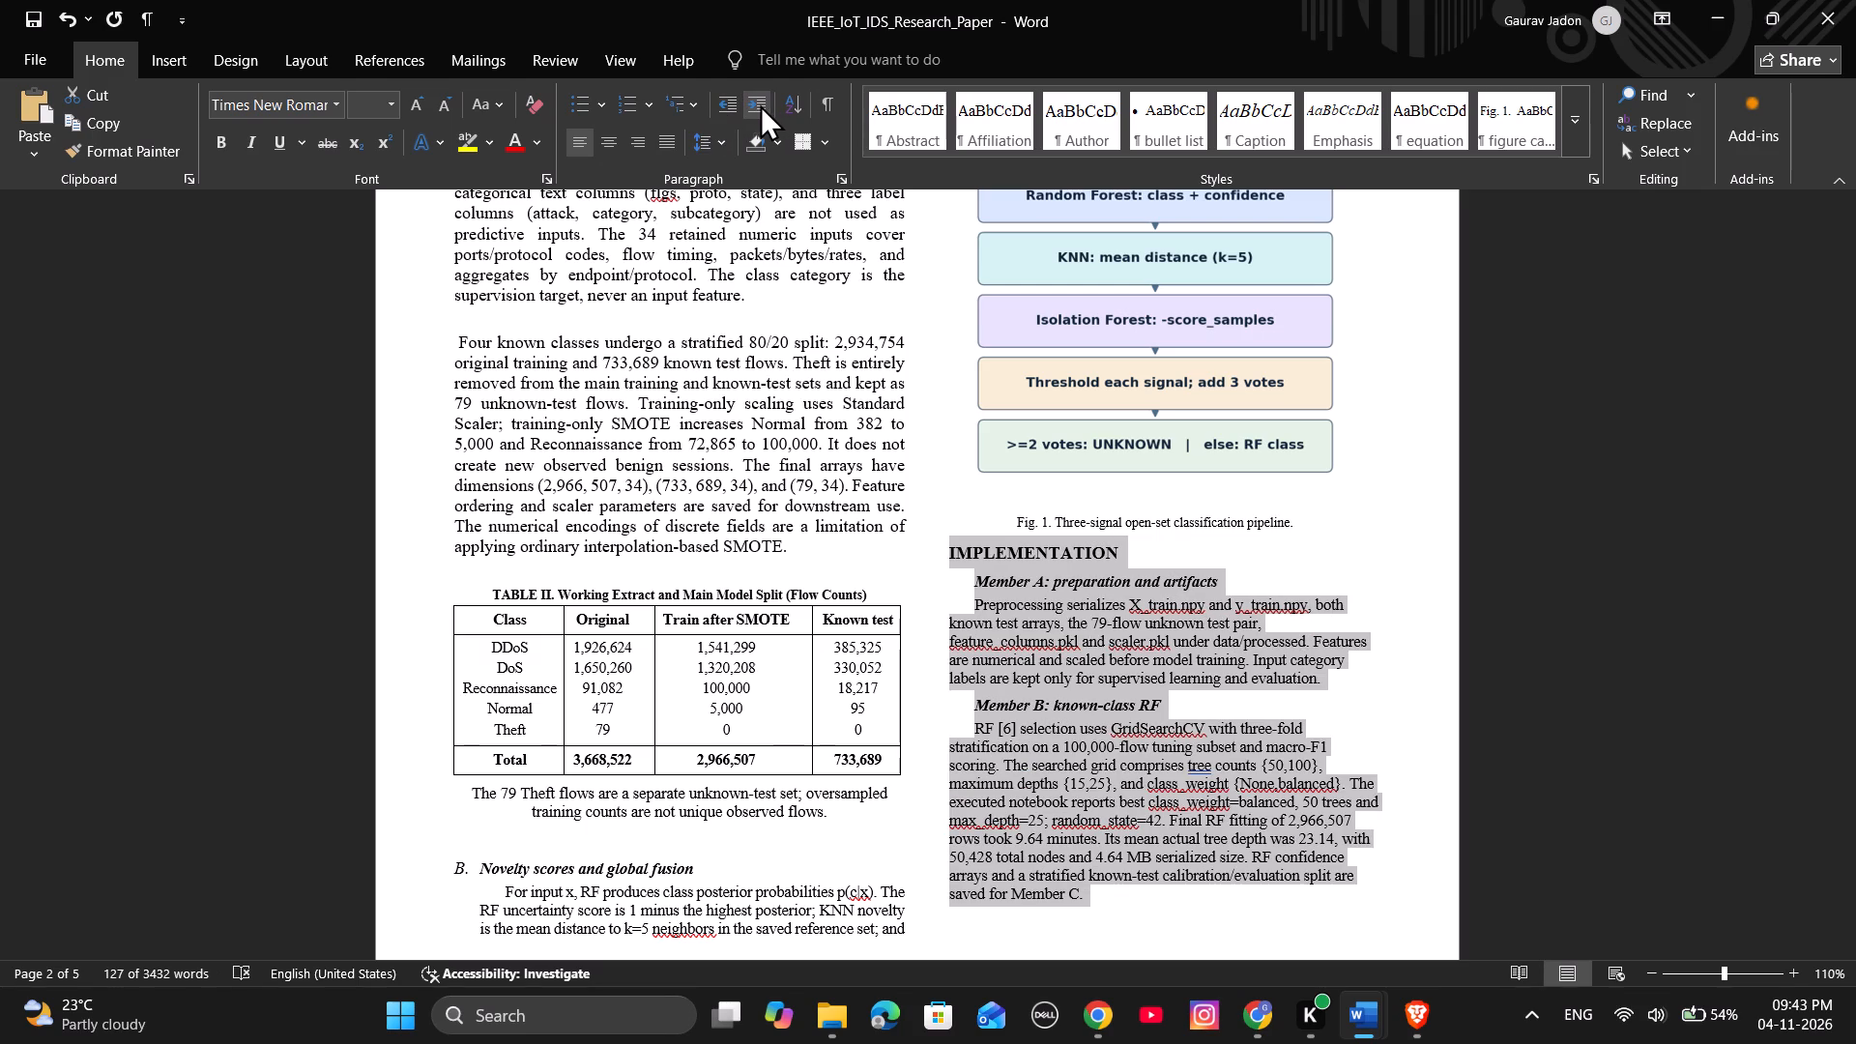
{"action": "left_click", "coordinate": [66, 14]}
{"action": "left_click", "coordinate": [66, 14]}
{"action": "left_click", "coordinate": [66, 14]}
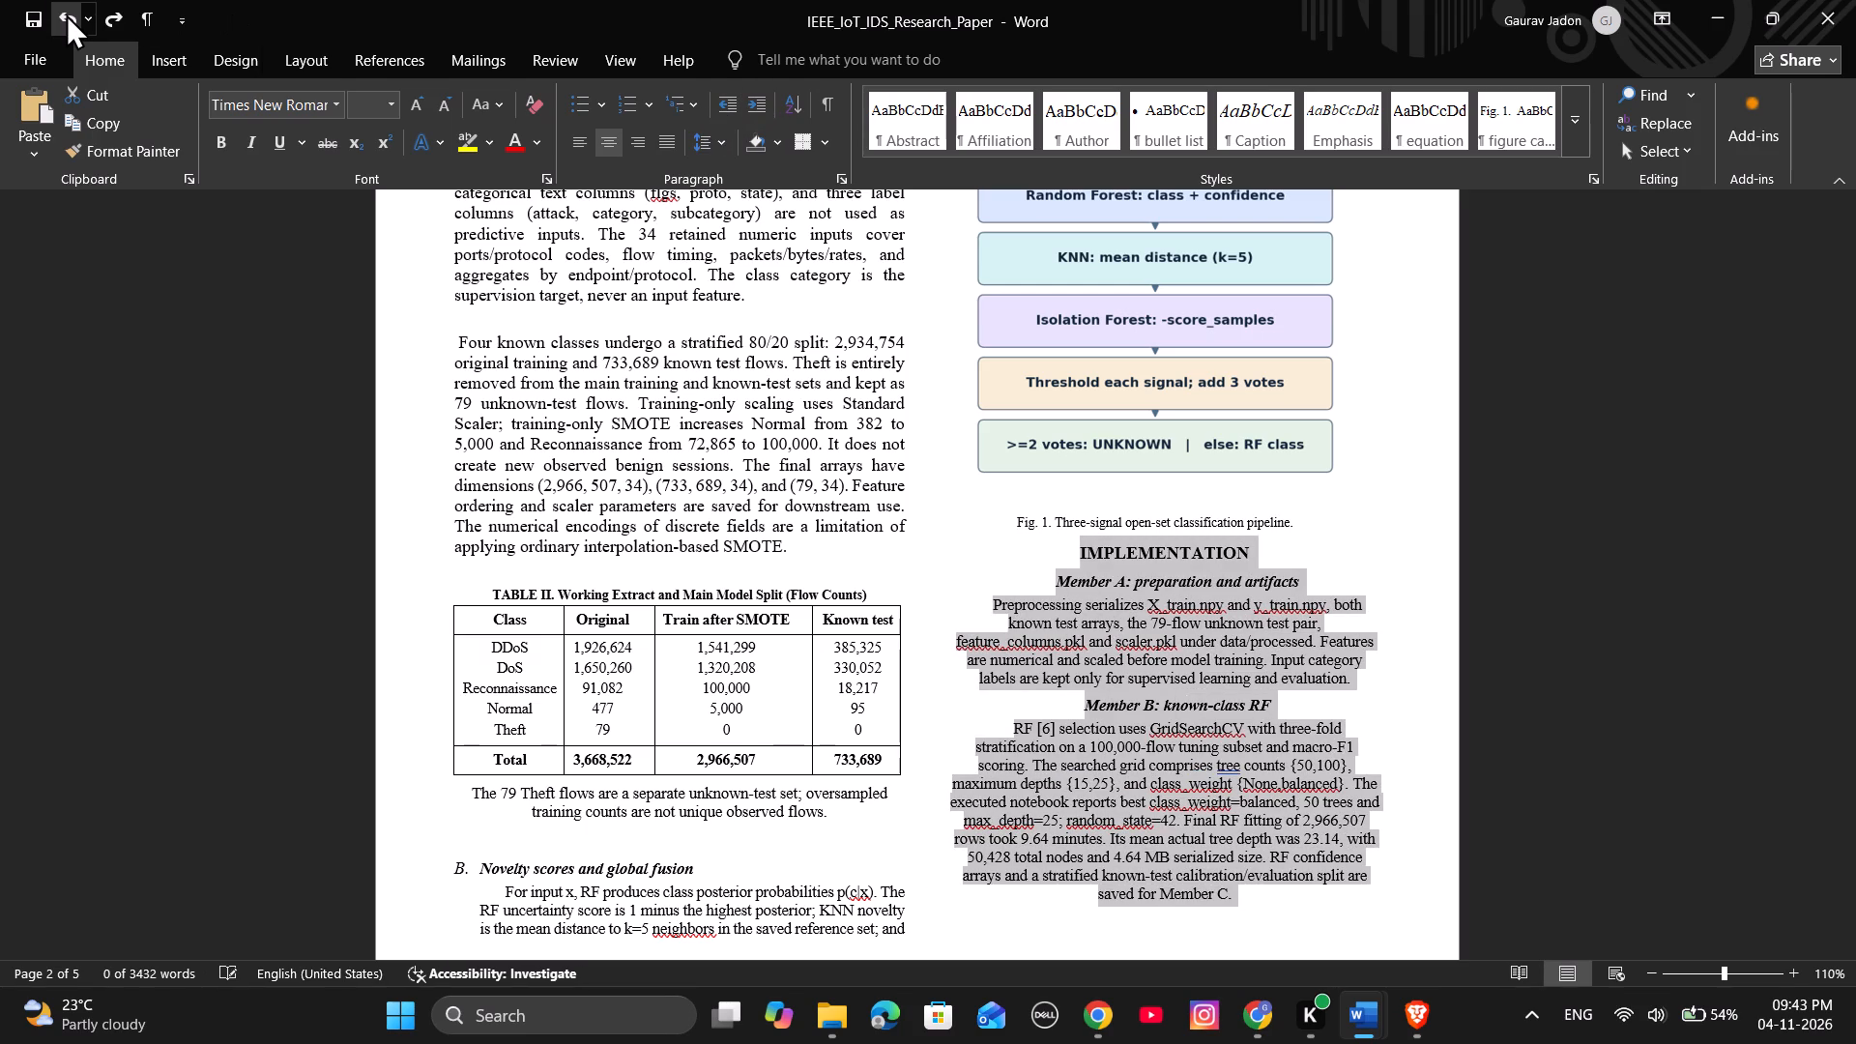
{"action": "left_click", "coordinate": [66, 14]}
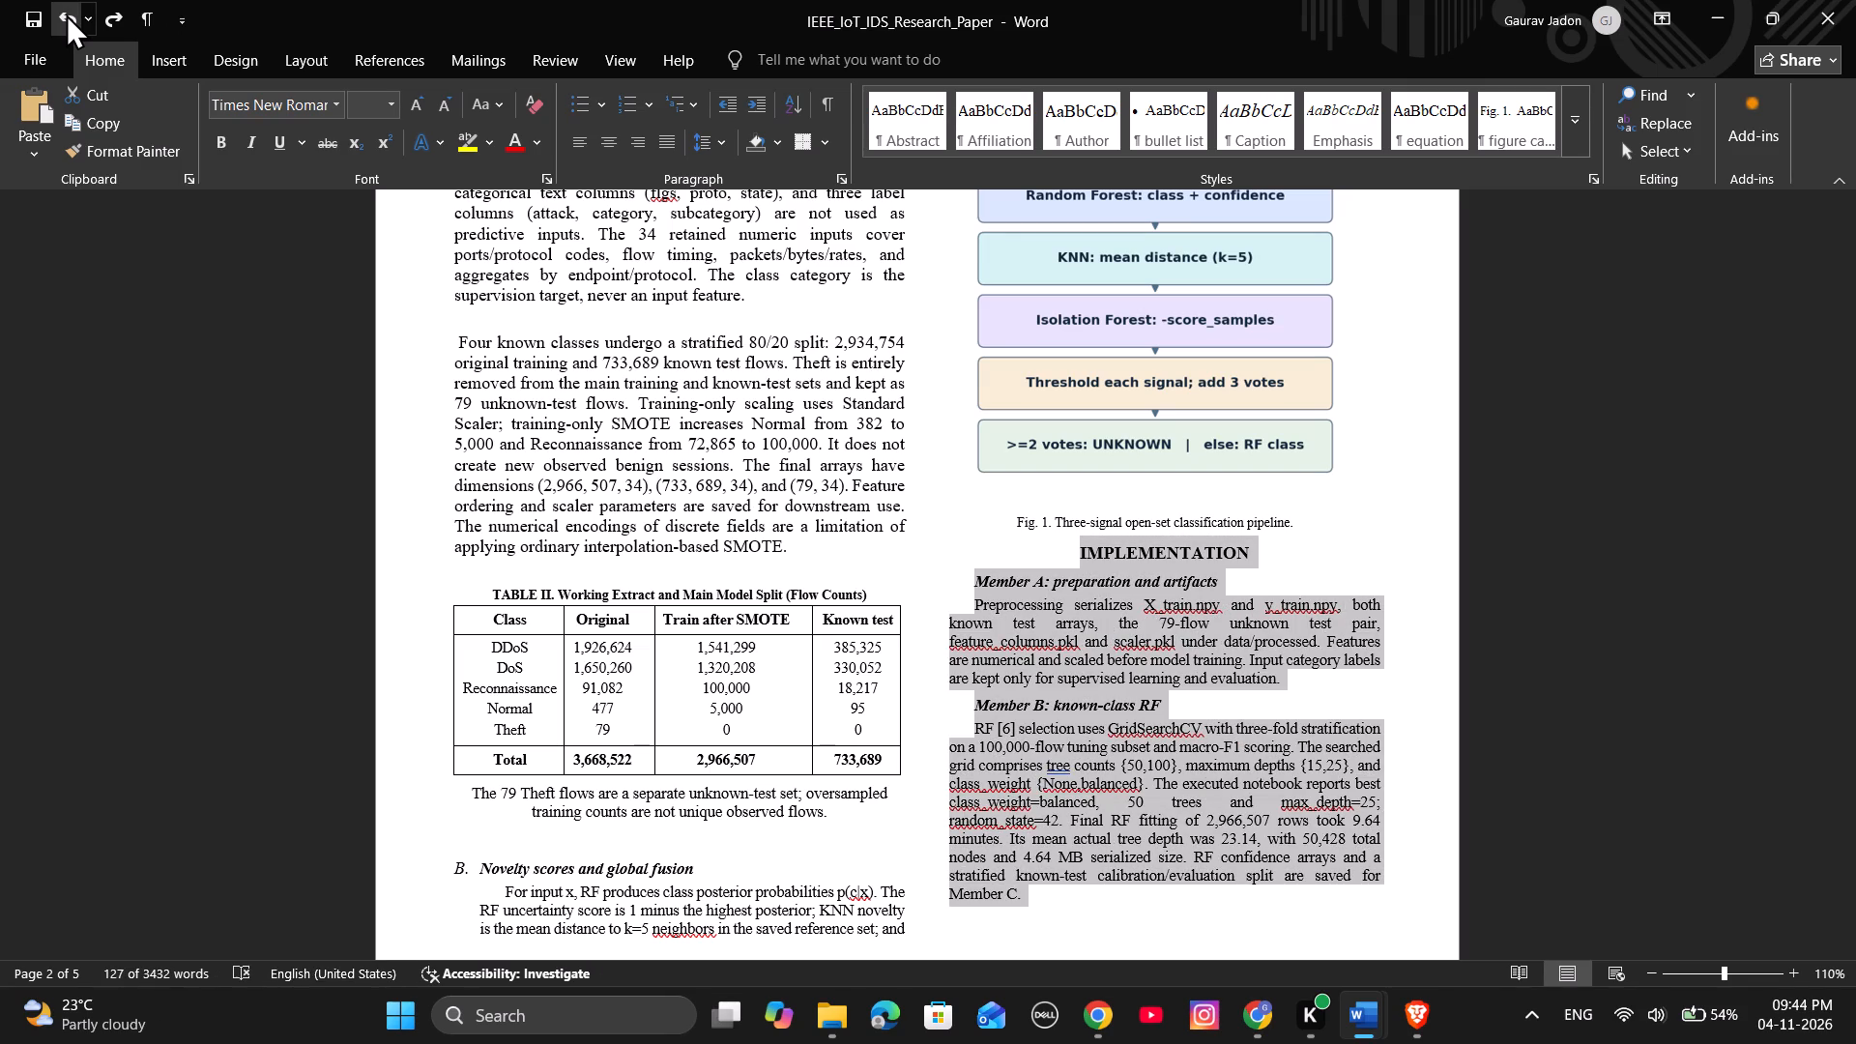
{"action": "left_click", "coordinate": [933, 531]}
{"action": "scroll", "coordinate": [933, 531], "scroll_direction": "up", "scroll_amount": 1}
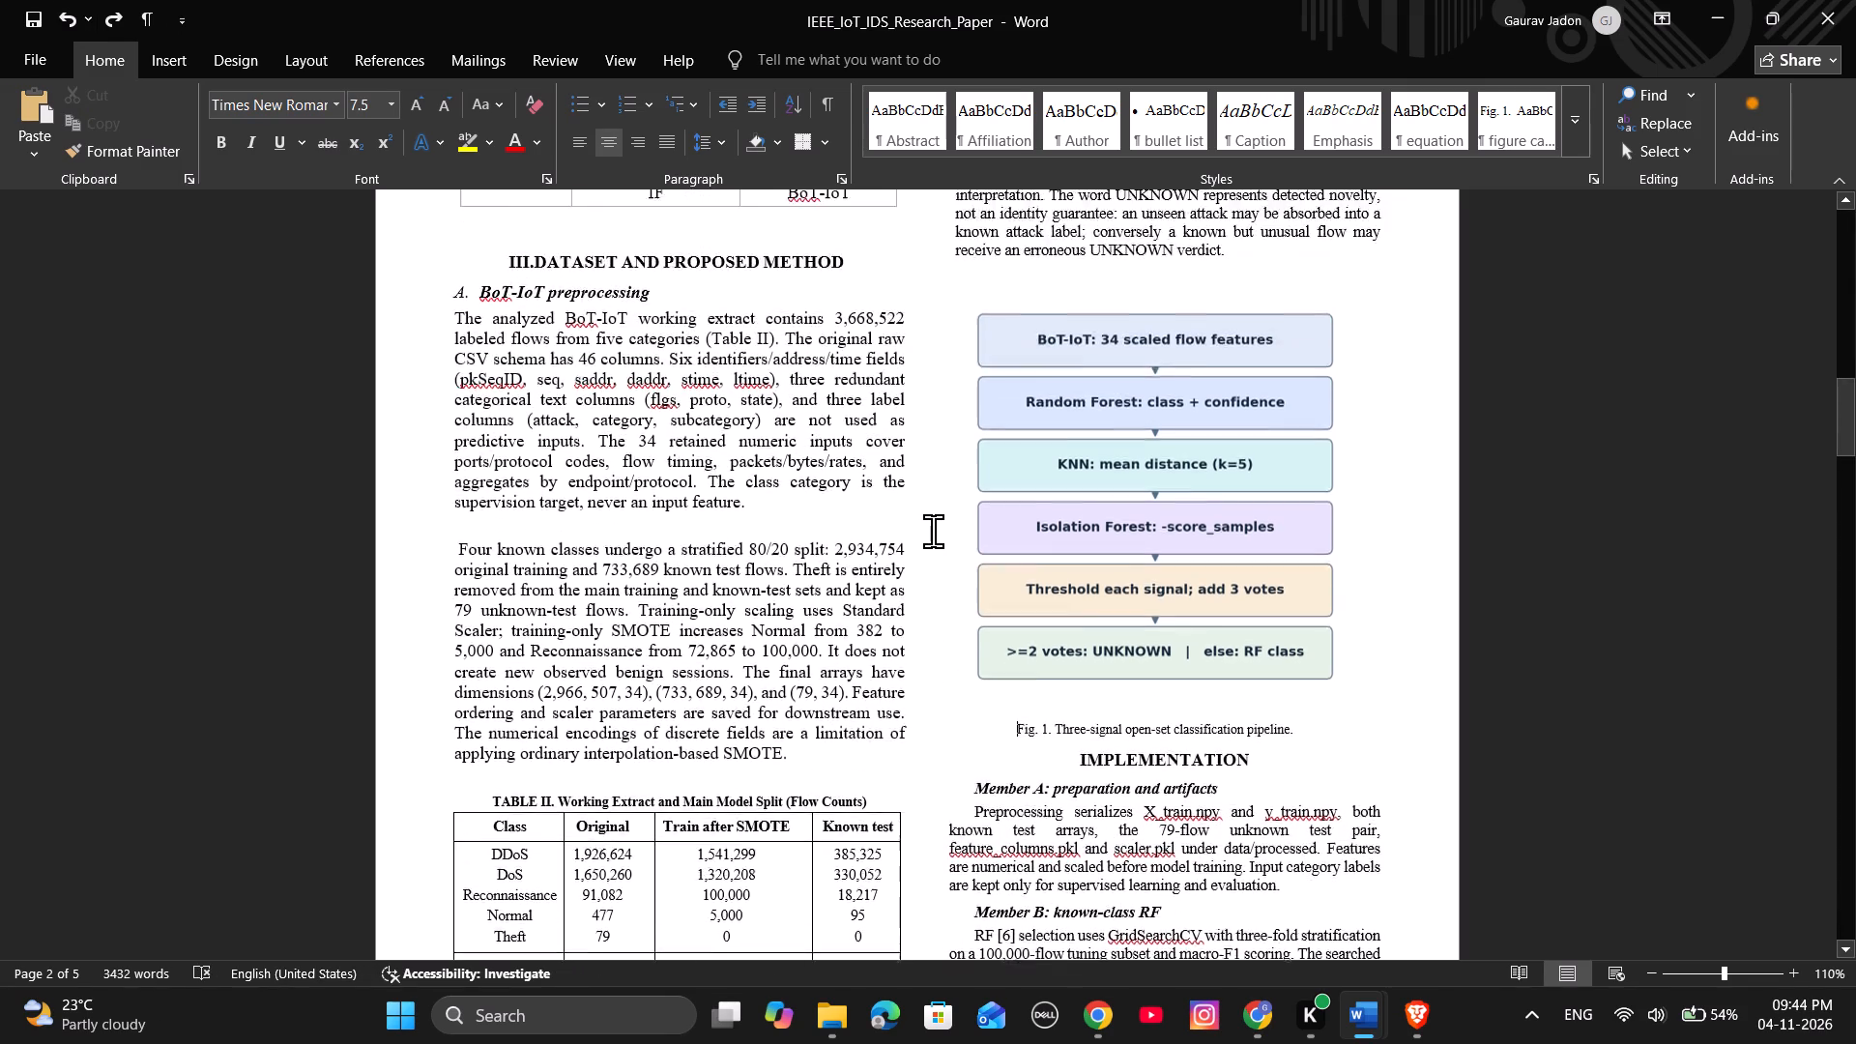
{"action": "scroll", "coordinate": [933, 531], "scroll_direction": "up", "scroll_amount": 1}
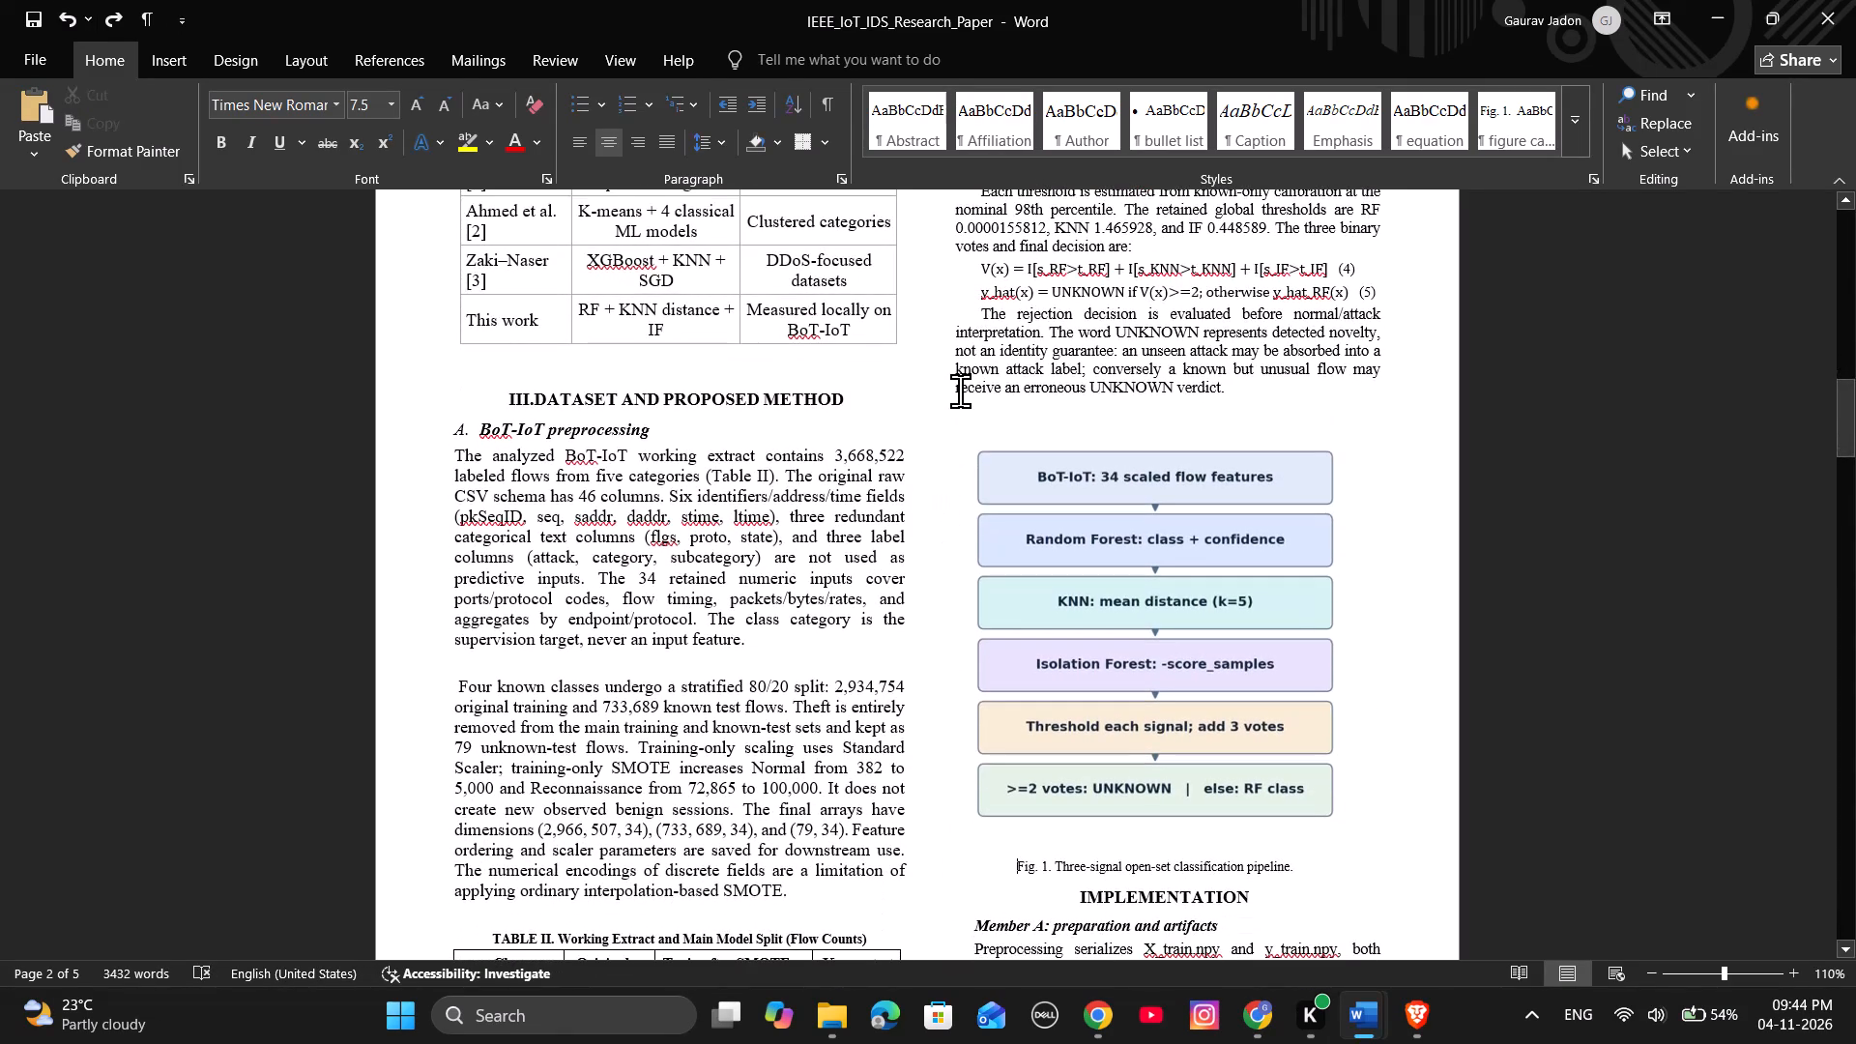
{"action": "scroll", "coordinate": [960, 488], "scroll_direction": "down", "scroll_amount": 1}
{"action": "scroll", "coordinate": [960, 488], "scroll_direction": "up", "scroll_amount": 4, "text": "ctrl"}
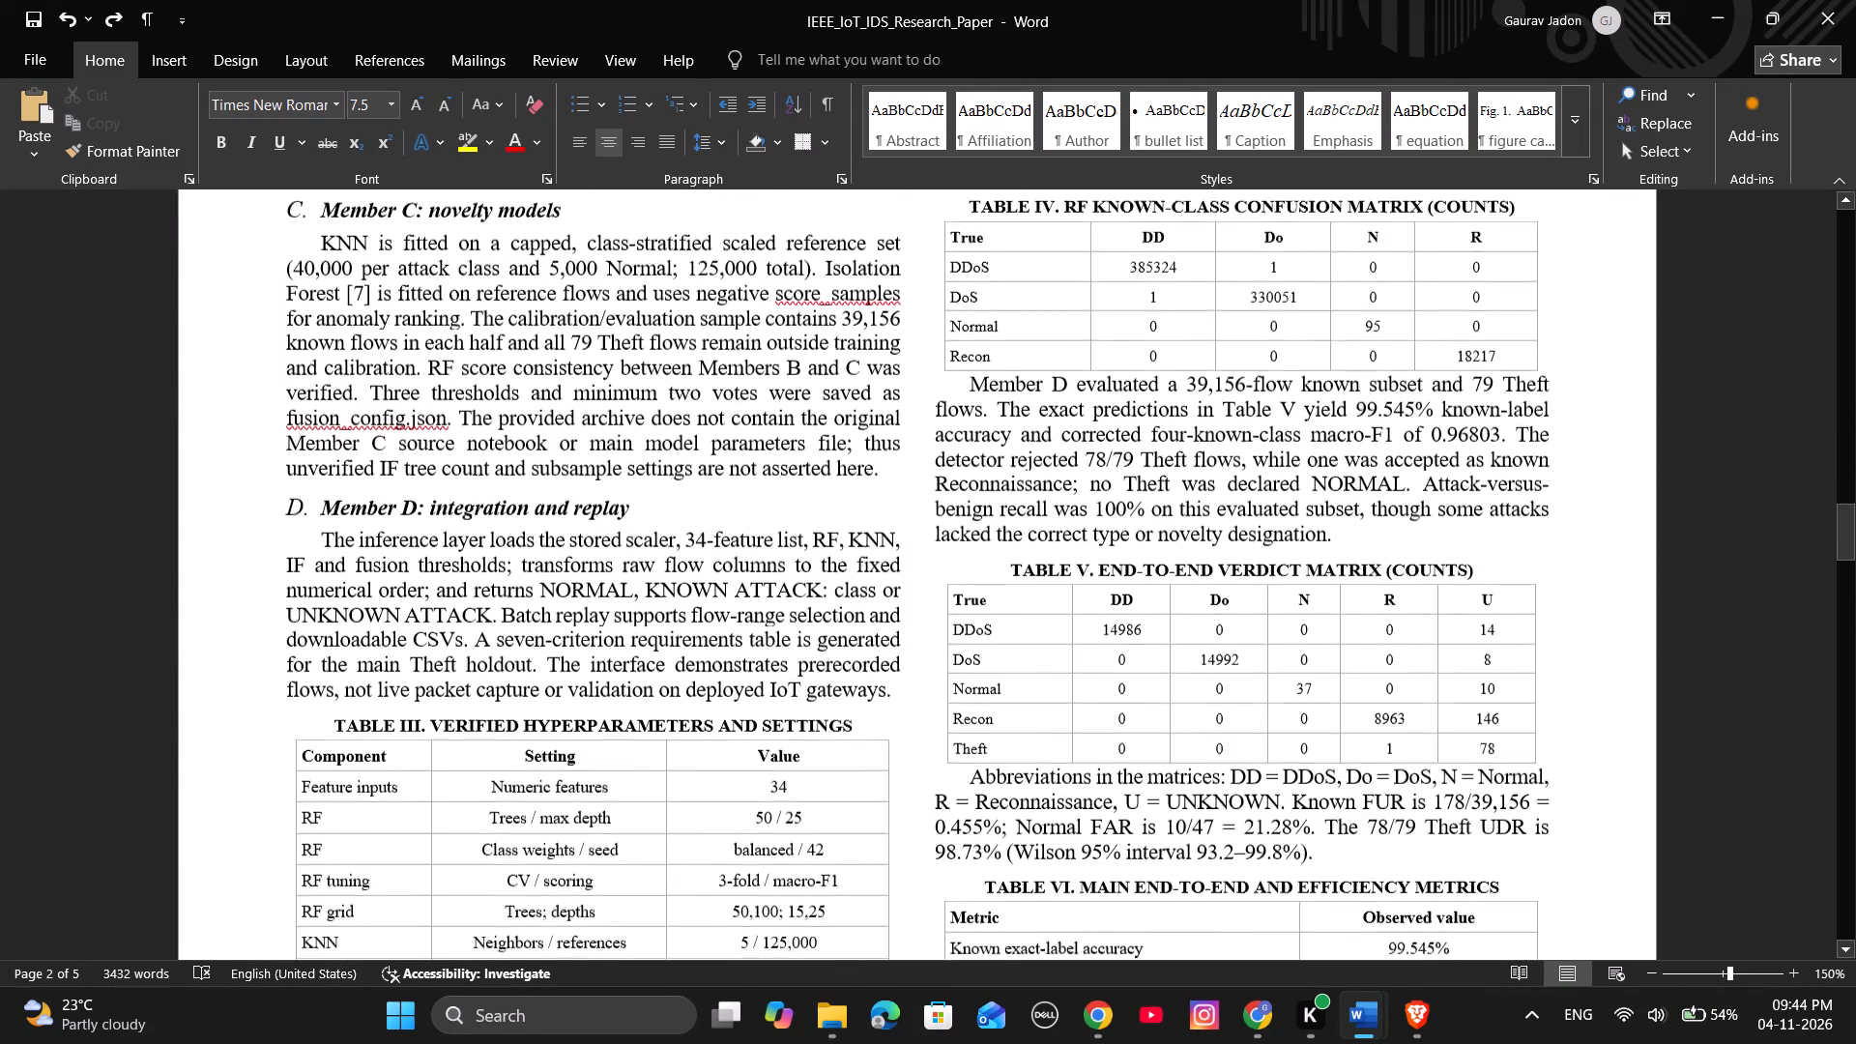
{"action": "scroll", "coordinate": [927, 559], "scroll_direction": "down", "scroll_amount": 2, "text": "ctrl"}
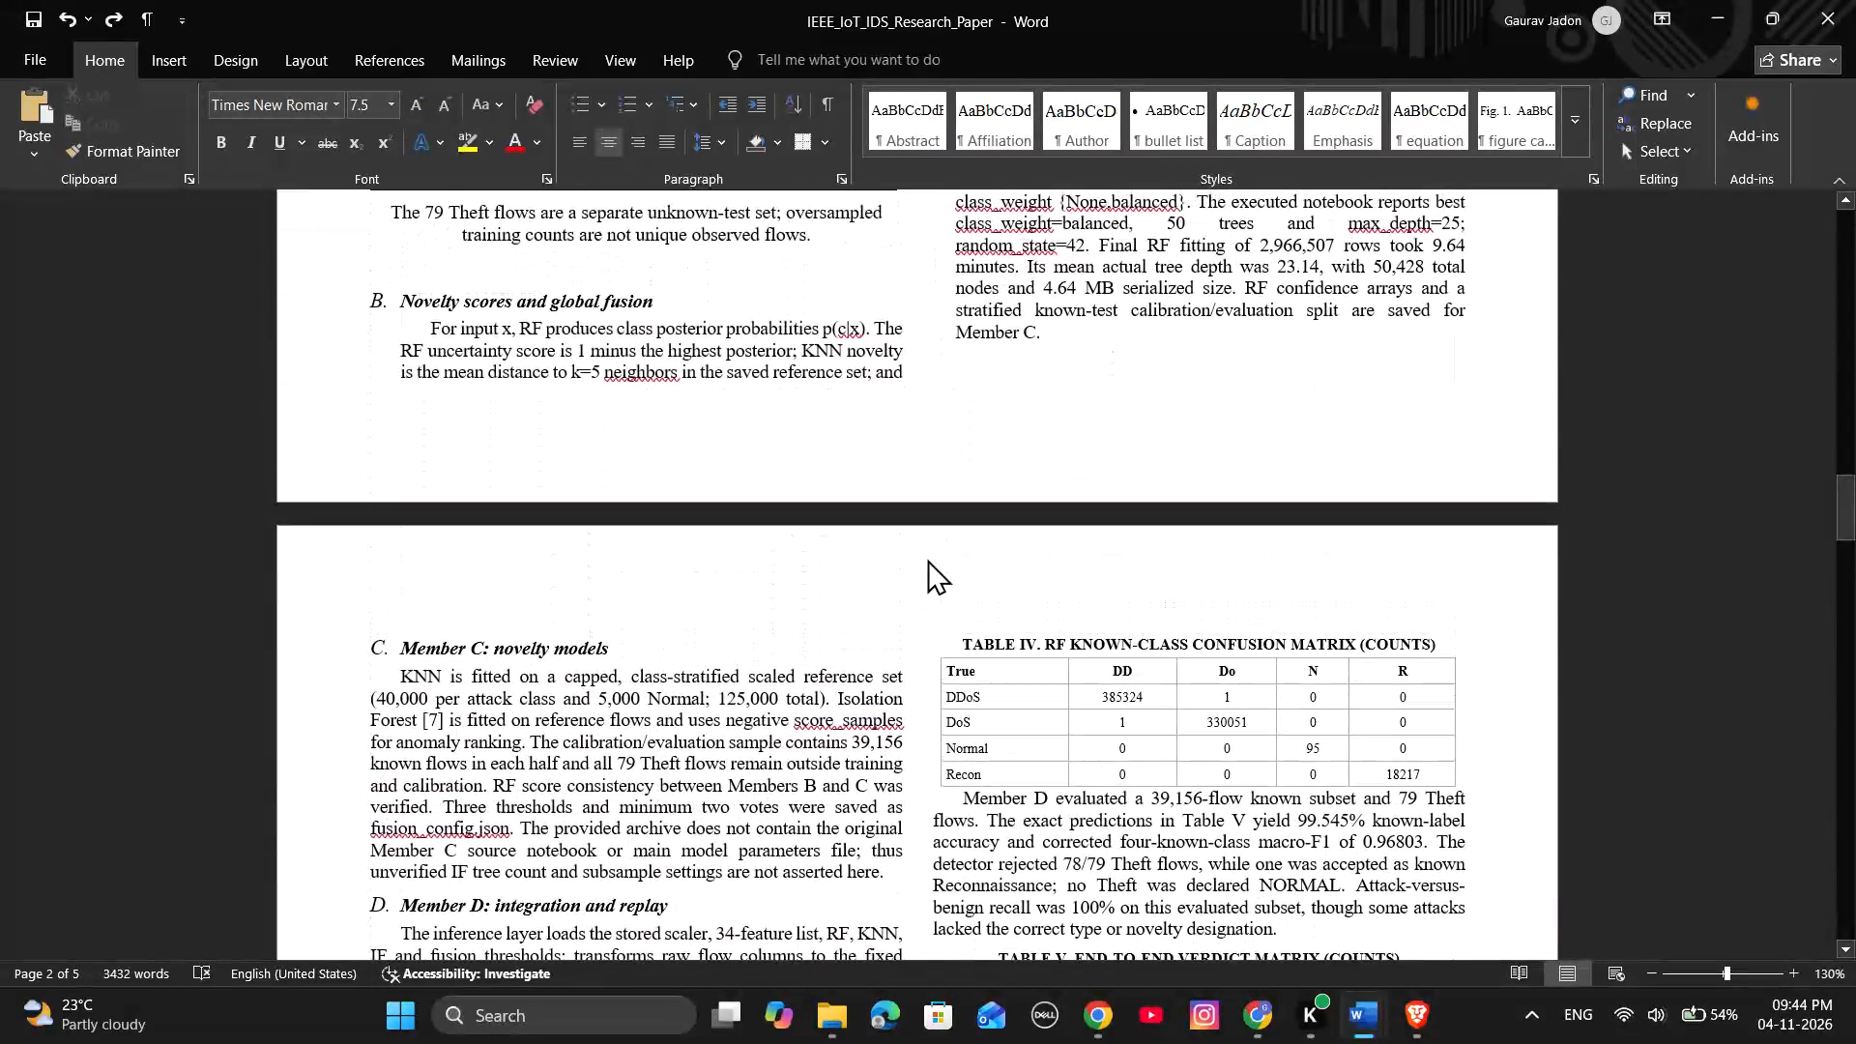
{"action": "scroll", "coordinate": [965, 558], "scroll_direction": "down", "scroll_amount": 2, "text": "ctrl"}
{"action": "scroll", "coordinate": [965, 558], "scroll_direction": "up", "scroll_amount": 1}
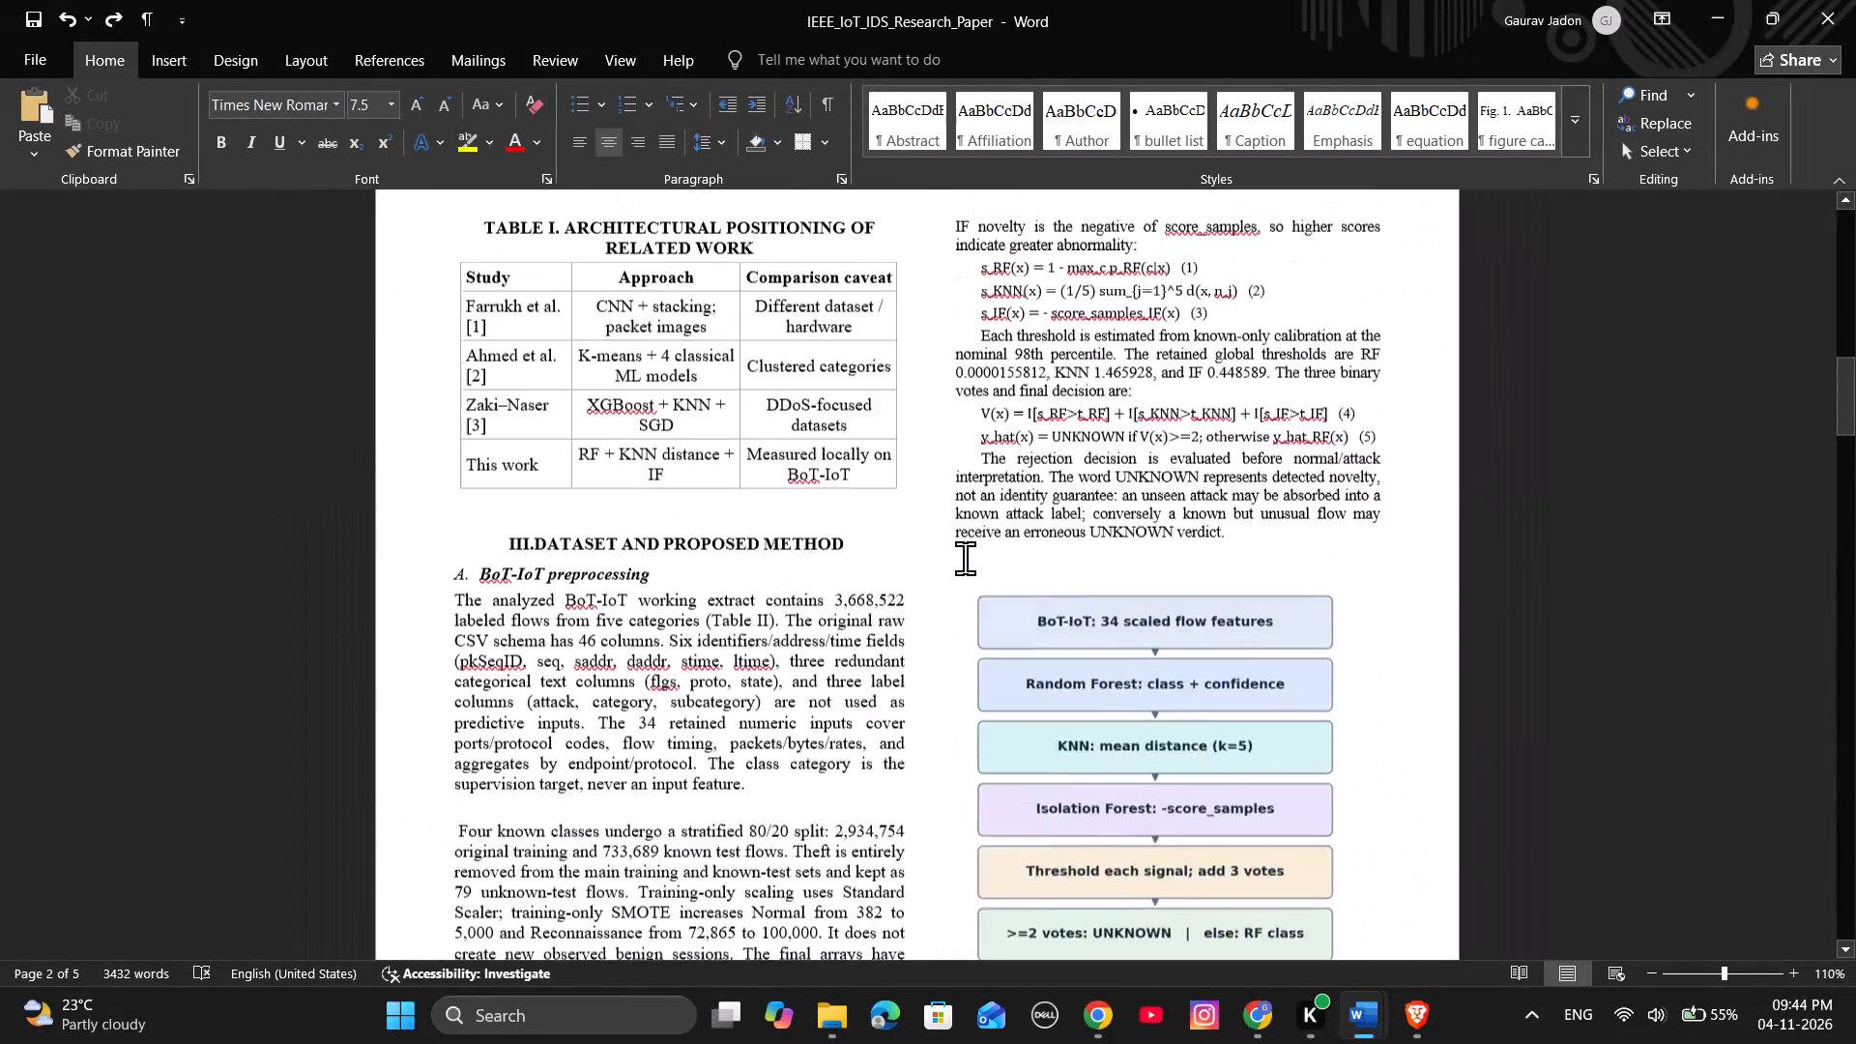
{"action": "scroll", "coordinate": [965, 558], "scroll_direction": "up", "scroll_amount": 1}
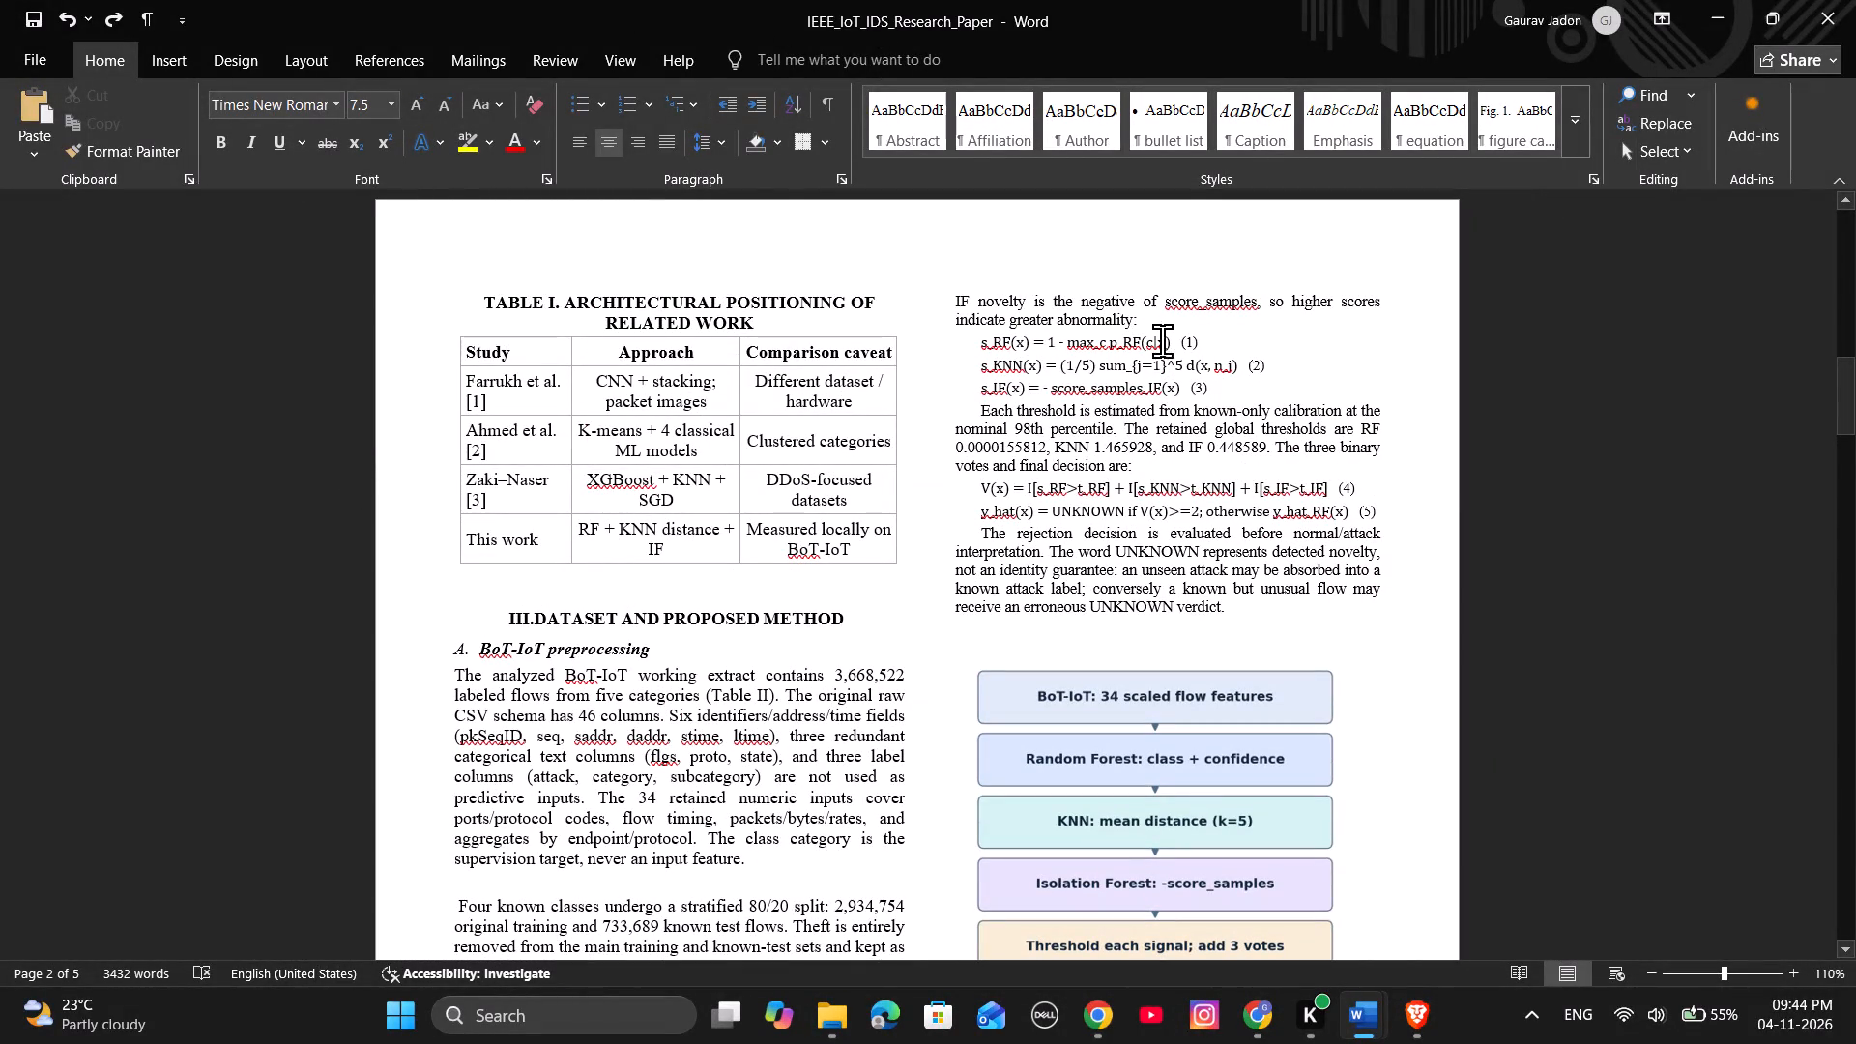
{"action": "scroll", "coordinate": [1168, 341], "scroll_direction": "up", "scroll_amount": 1}
{"action": "scroll", "coordinate": [1168, 341], "scroll_direction": "down", "scroll_amount": 1}
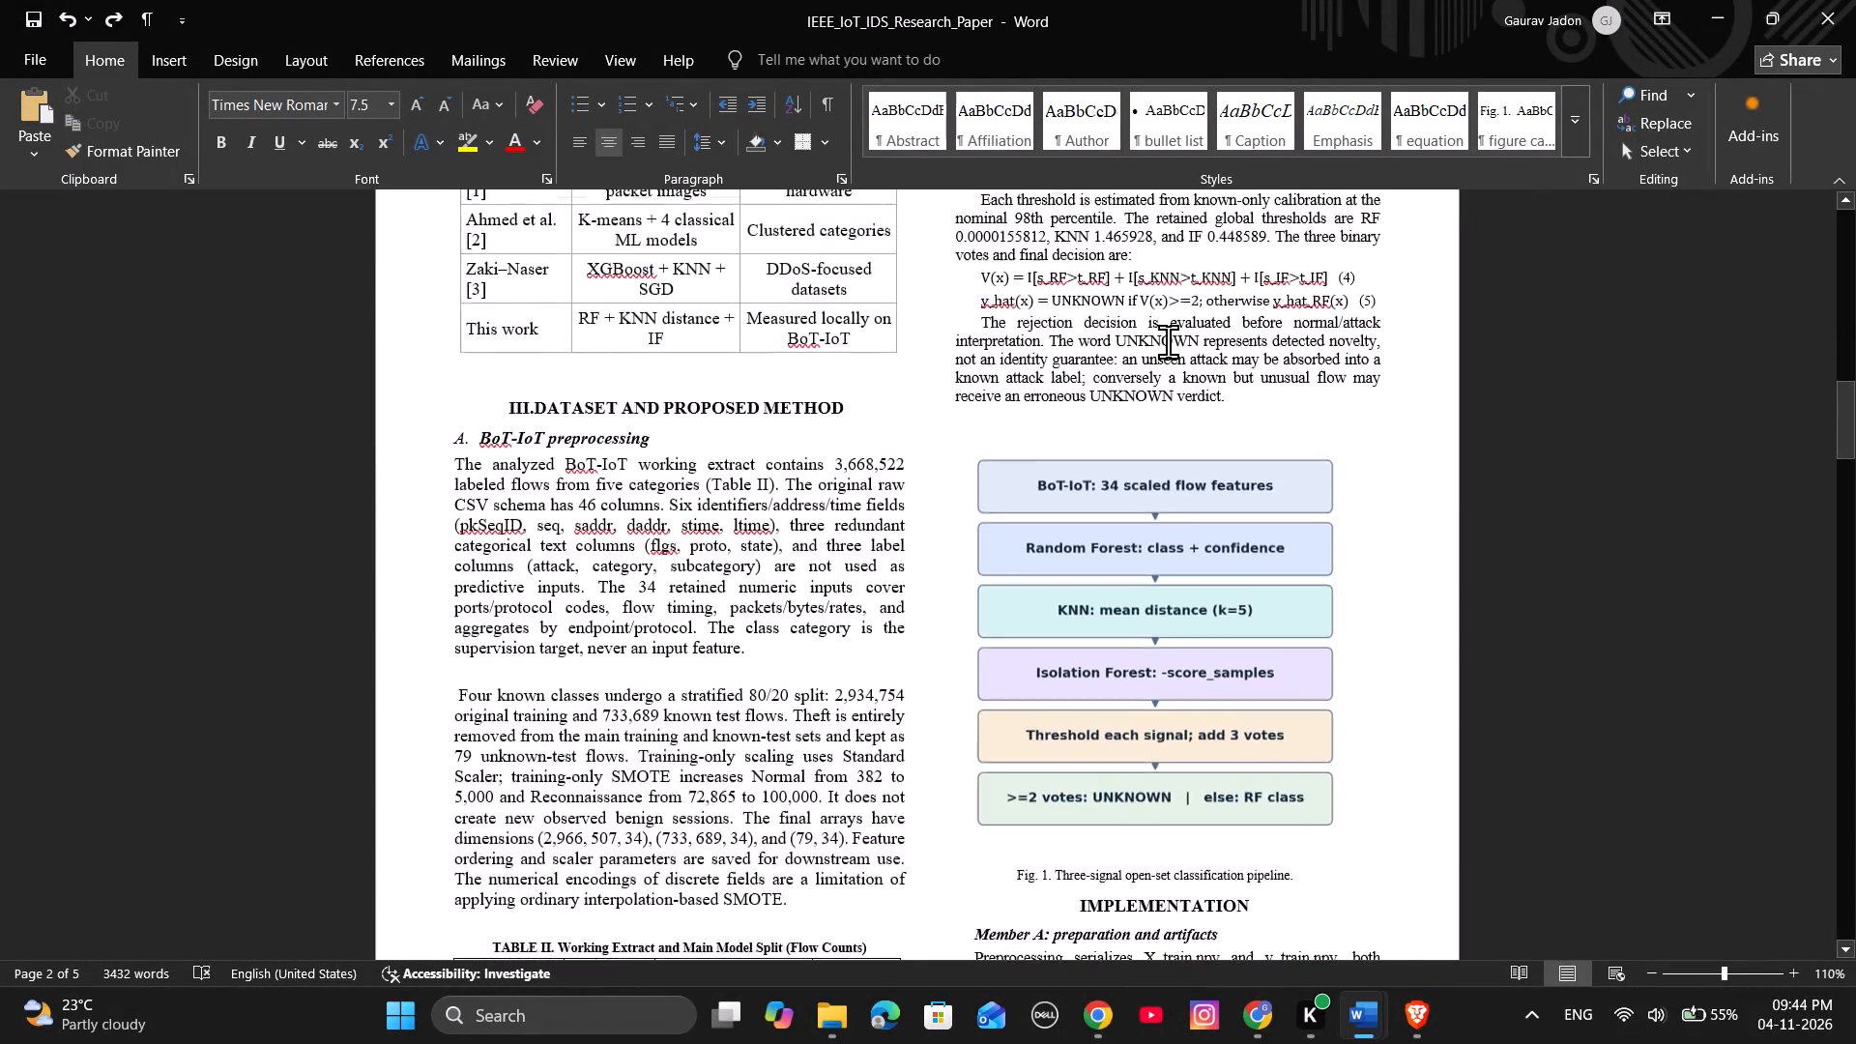
{"action": "scroll", "coordinate": [1168, 341], "scroll_direction": "down", "scroll_amount": 1}
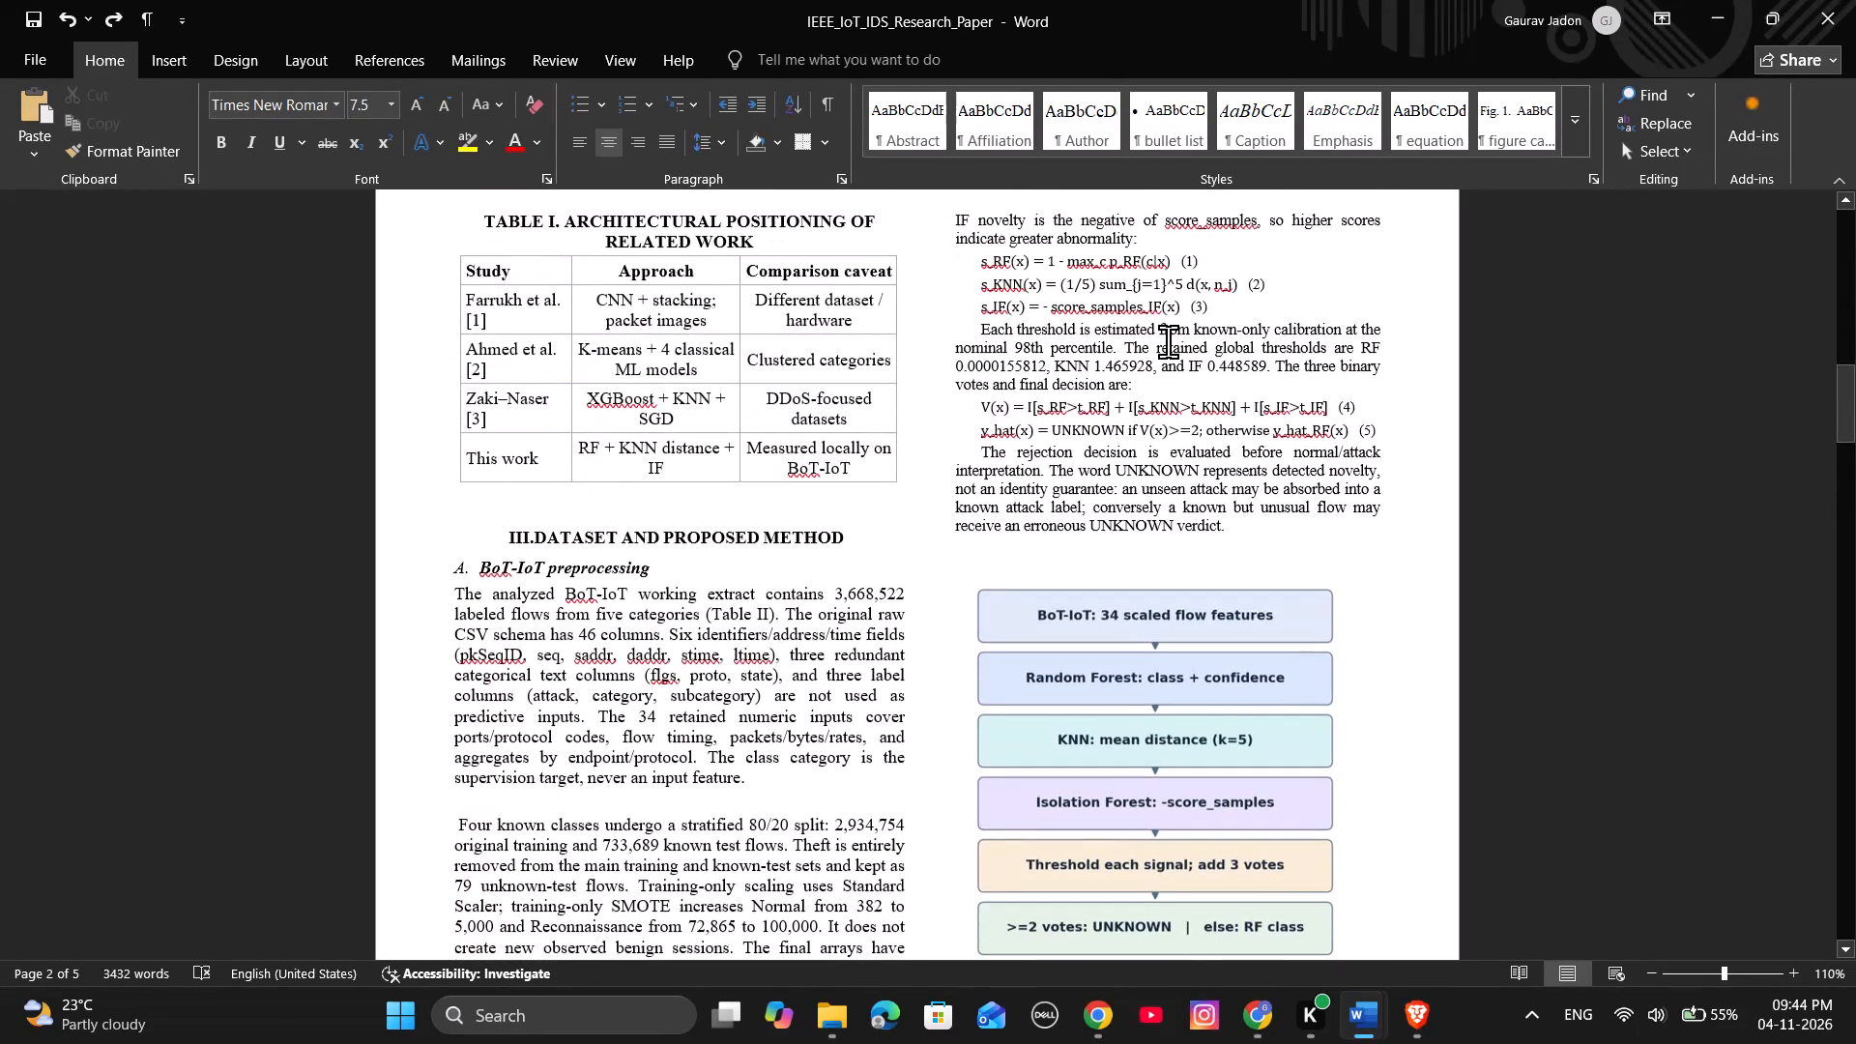
{"action": "scroll", "coordinate": [1168, 341], "scroll_direction": "up", "scroll_amount": 1}
{"action": "scroll", "coordinate": [1168, 341], "scroll_direction": "up", "scroll_amount": 5, "text": "ctrl"}
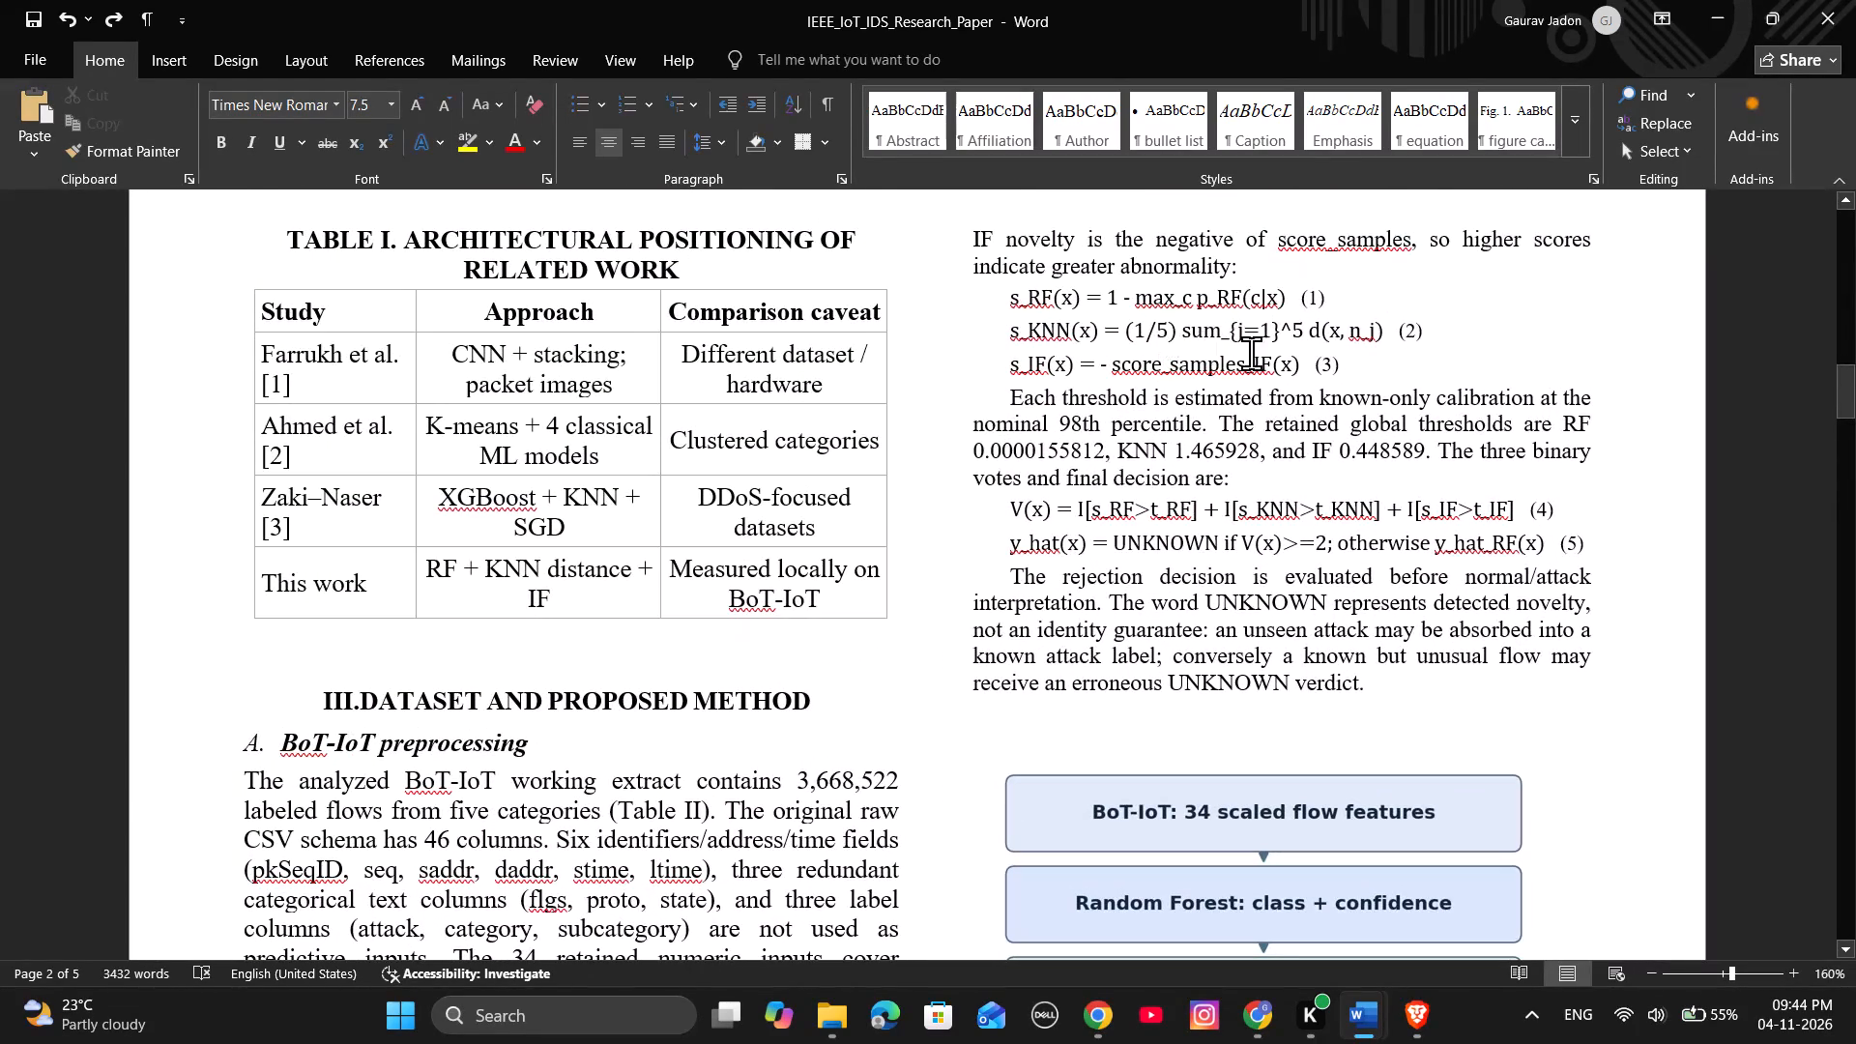
{"action": "left_click", "coordinate": [1379, 367]}
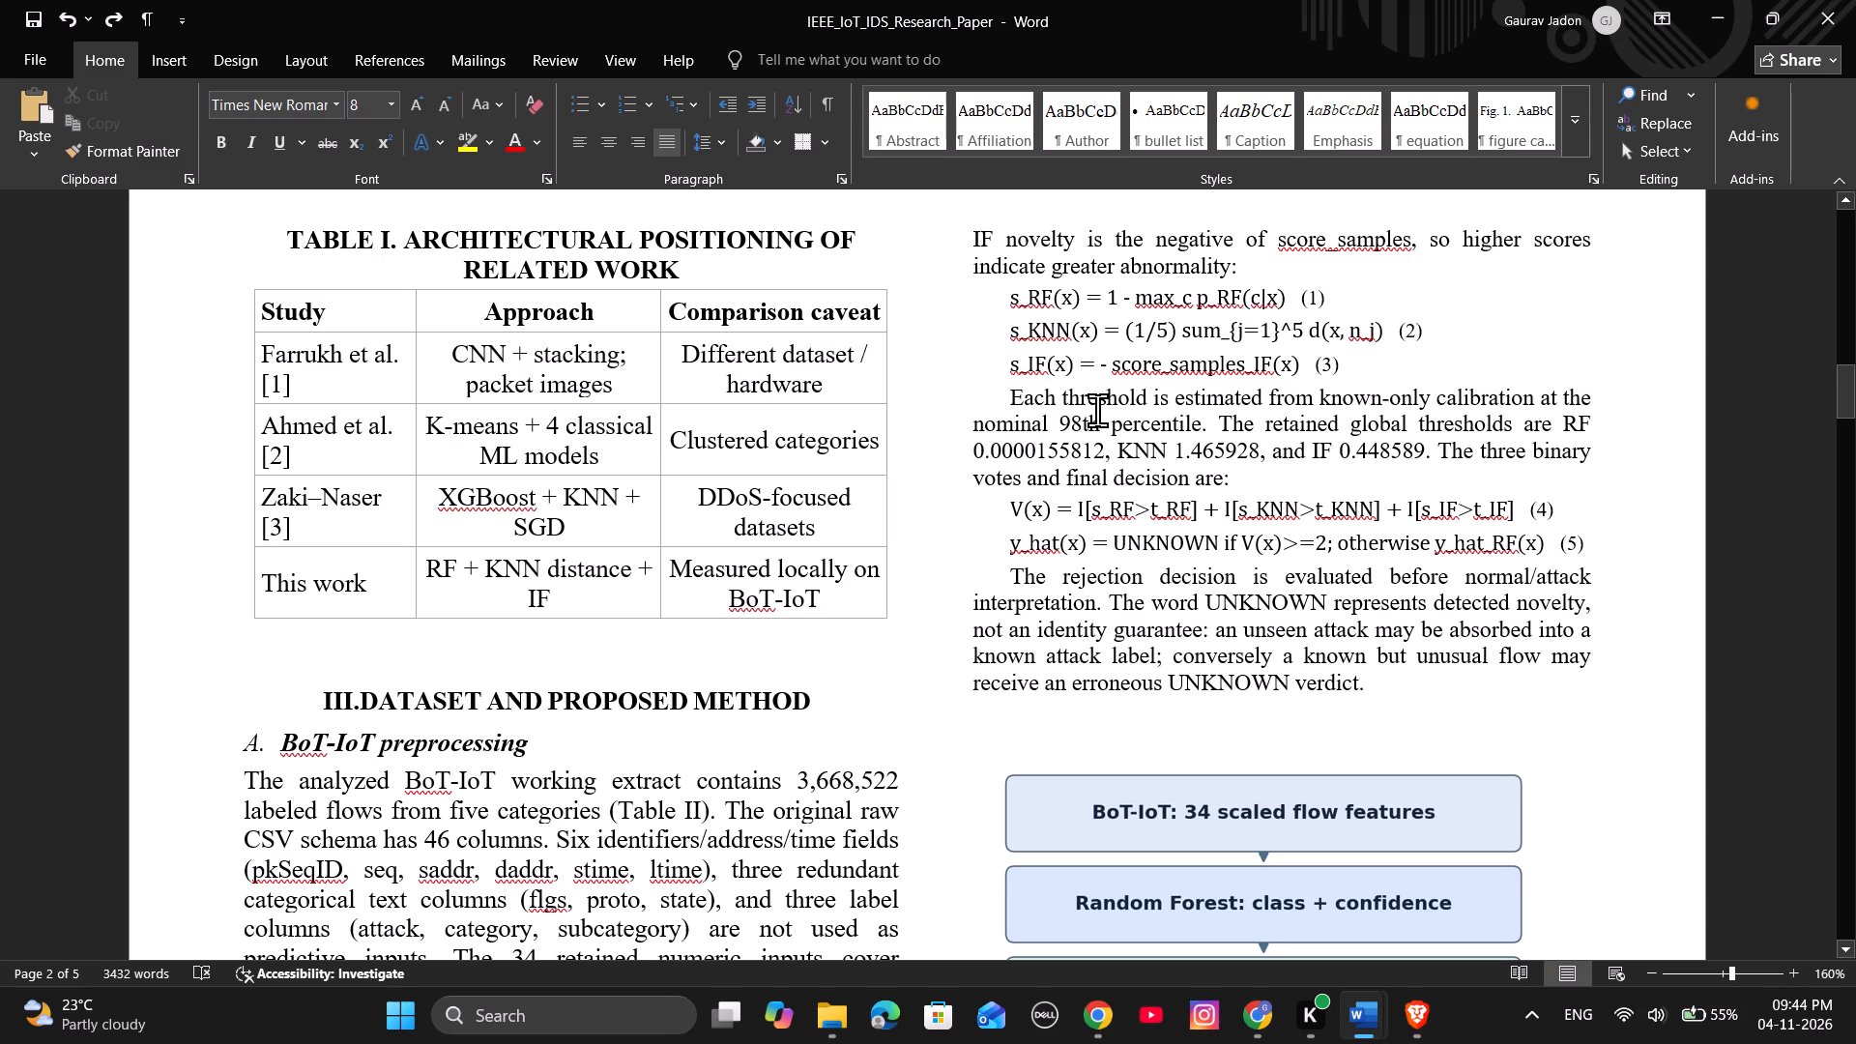
{"action": "left_click", "coordinate": [1290, 475]}
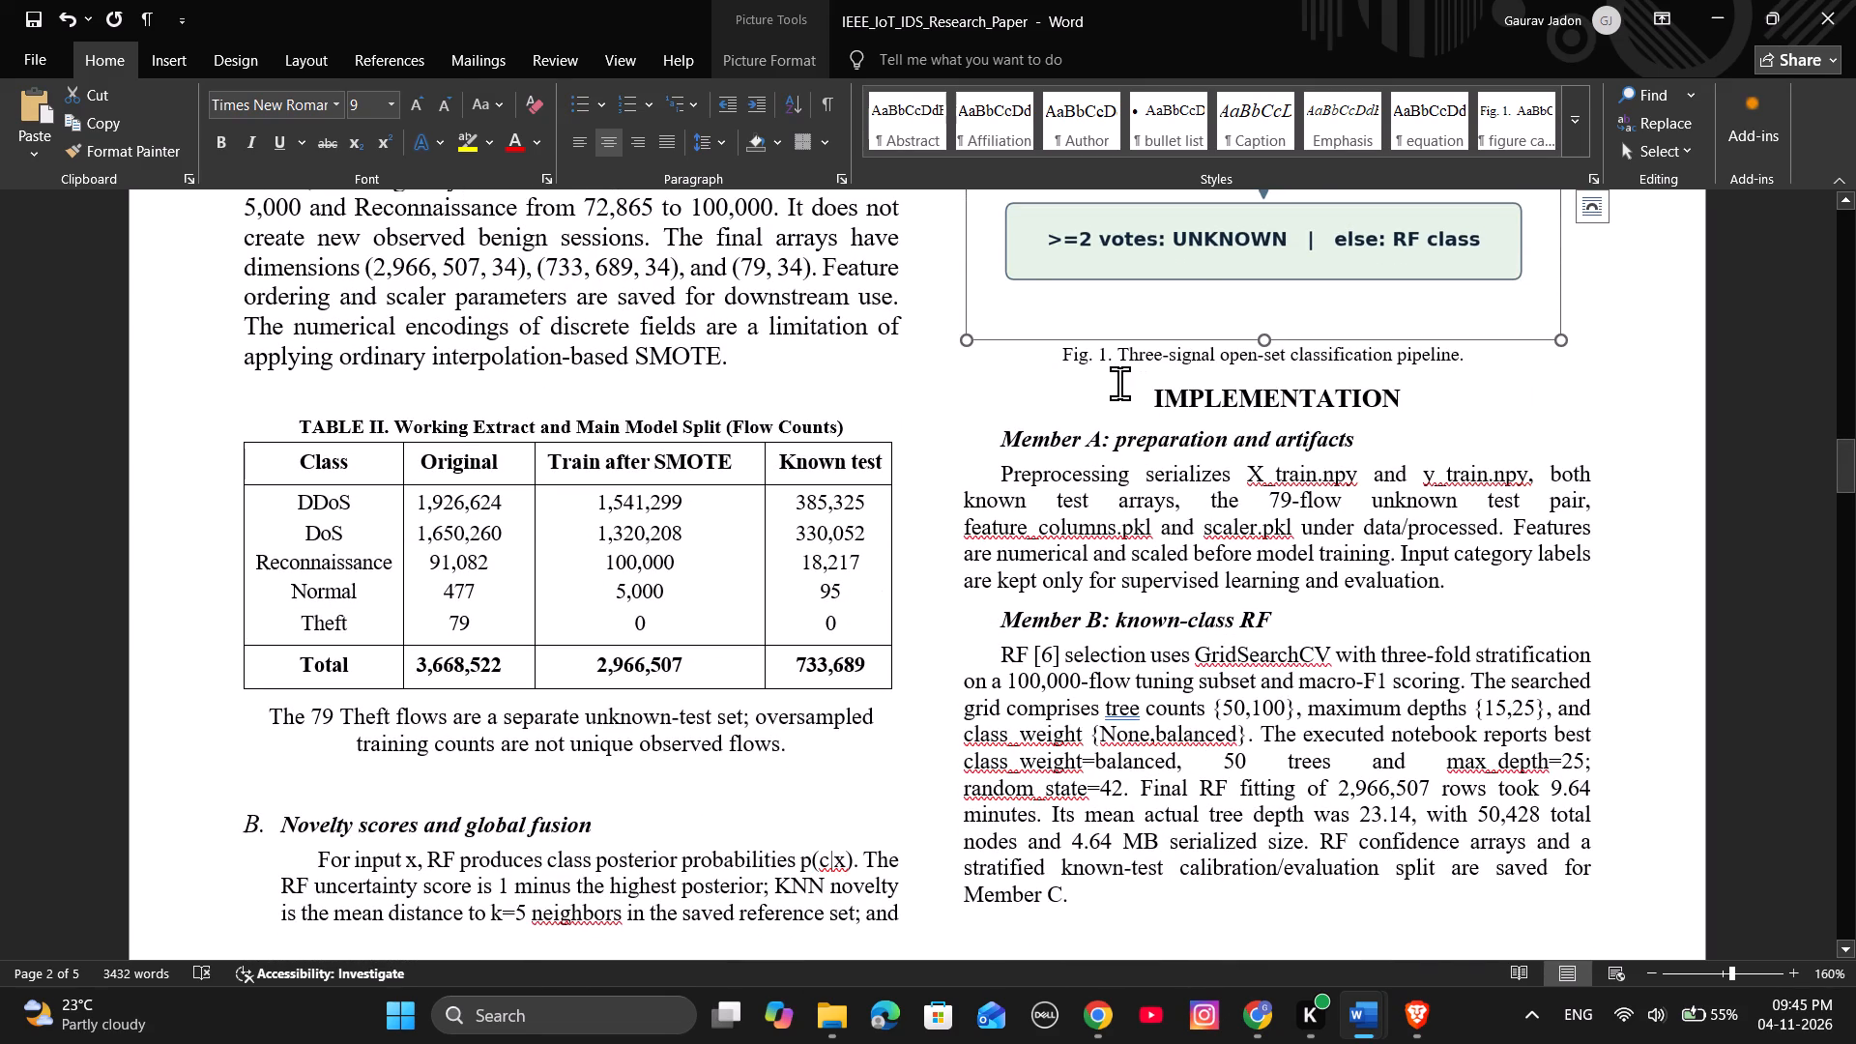
Apply automatic Roman numbering to the IMPLEMENTATION heading so it reads IV.
{"action": "left_click", "coordinate": [1118, 383]}
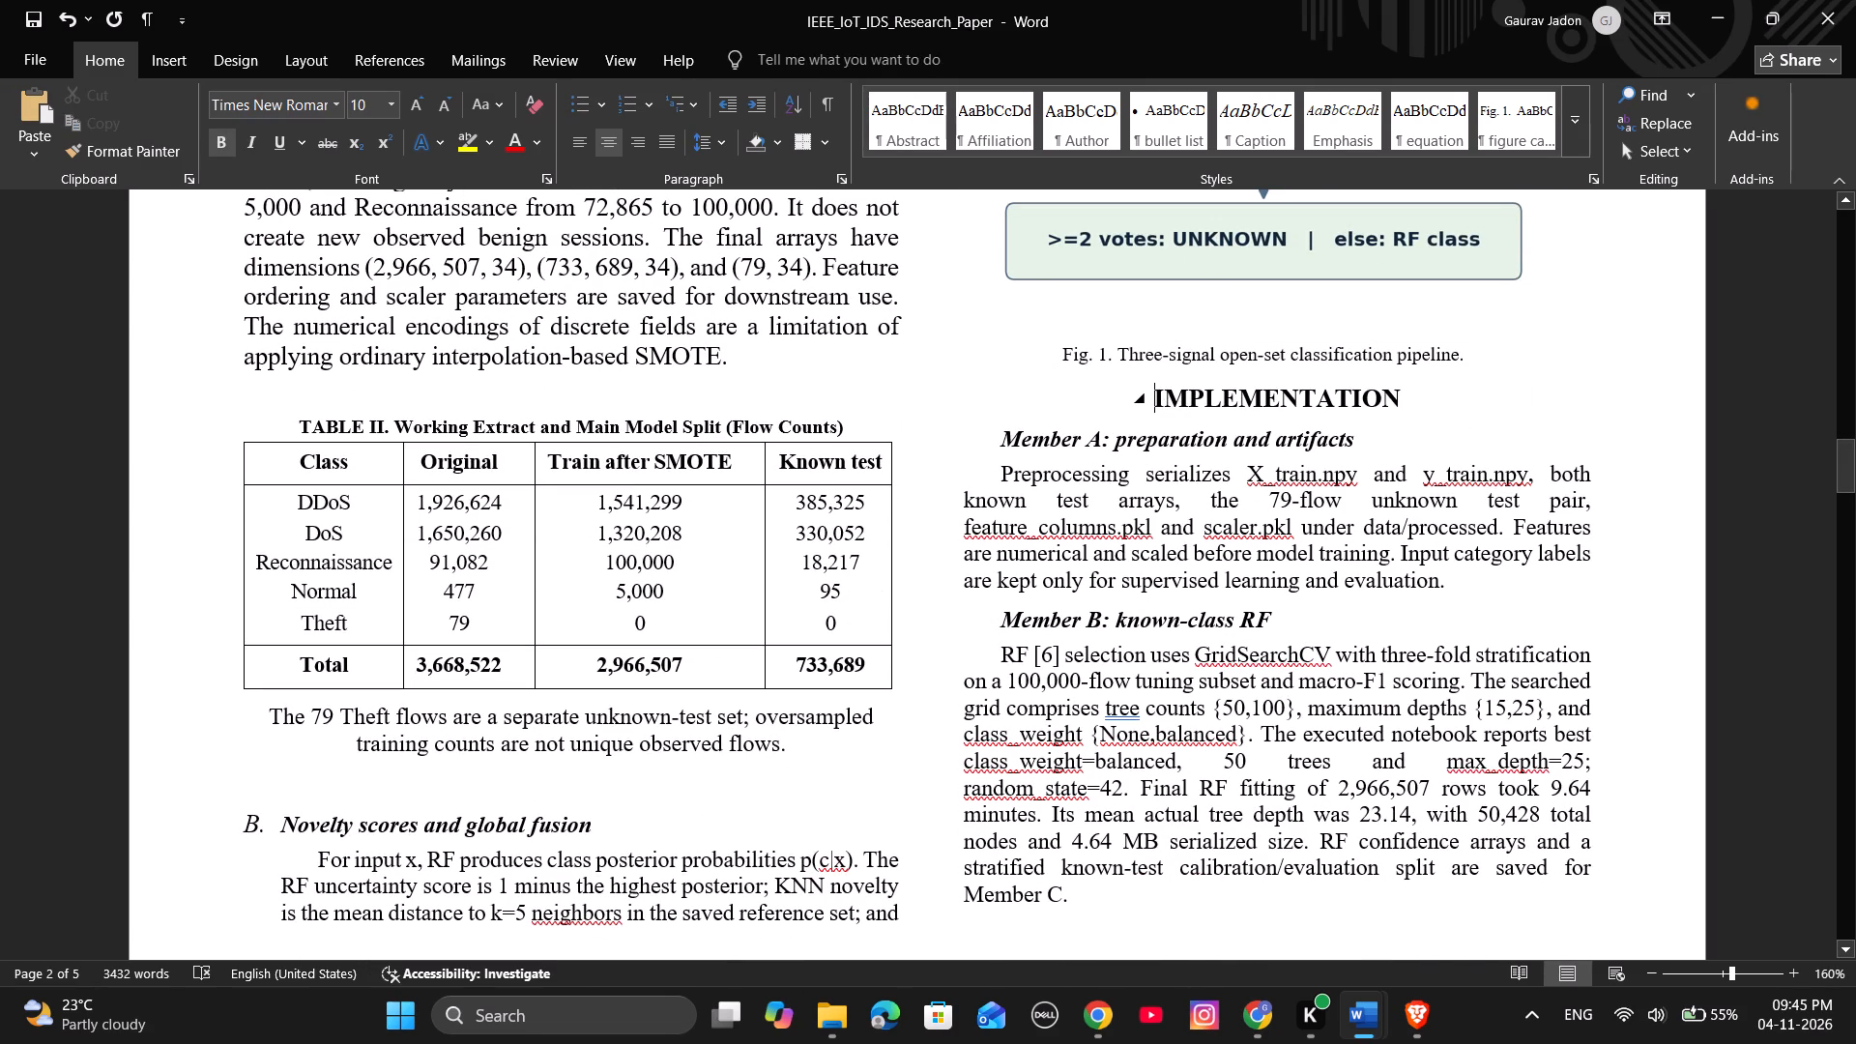
{"action": "left_click_drag", "start_coordinate": [1430, 390], "coordinate": [1116, 411]}
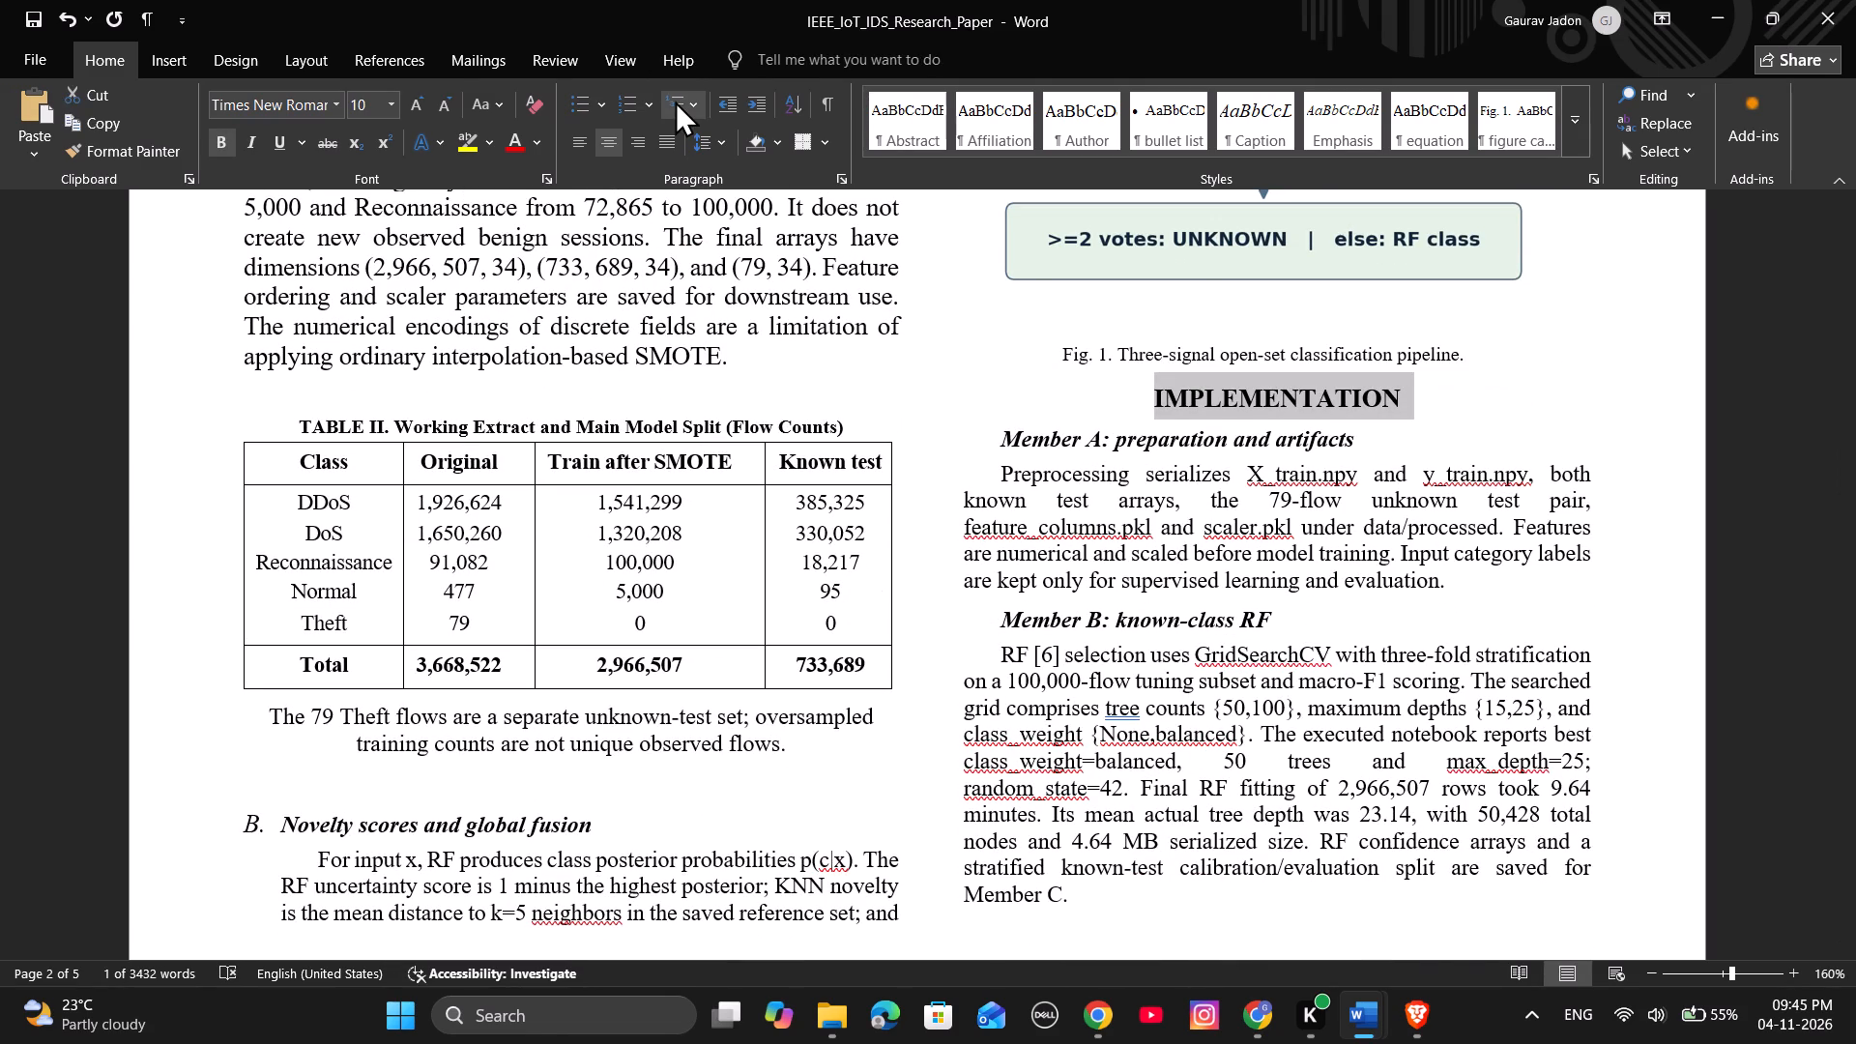
{"action": "left_click", "coordinate": [689, 103]}
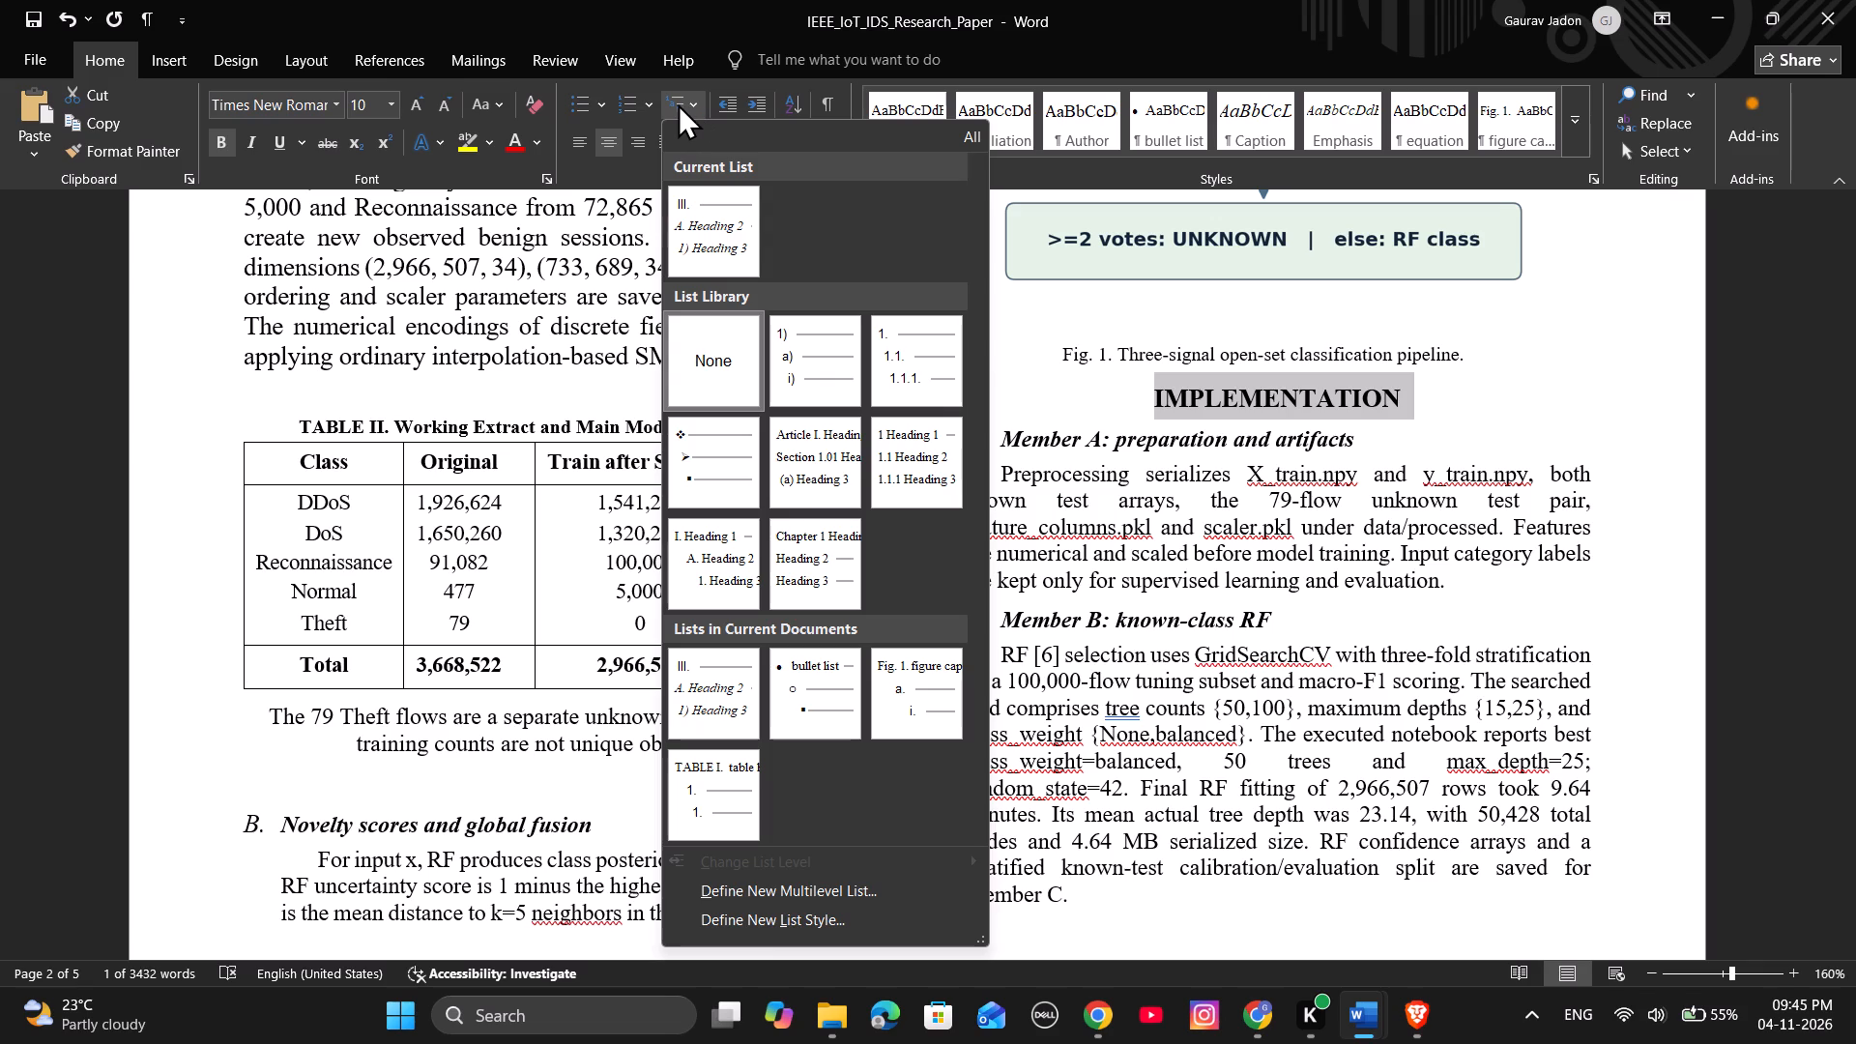
{"action": "left_click", "coordinate": [637, 101]}
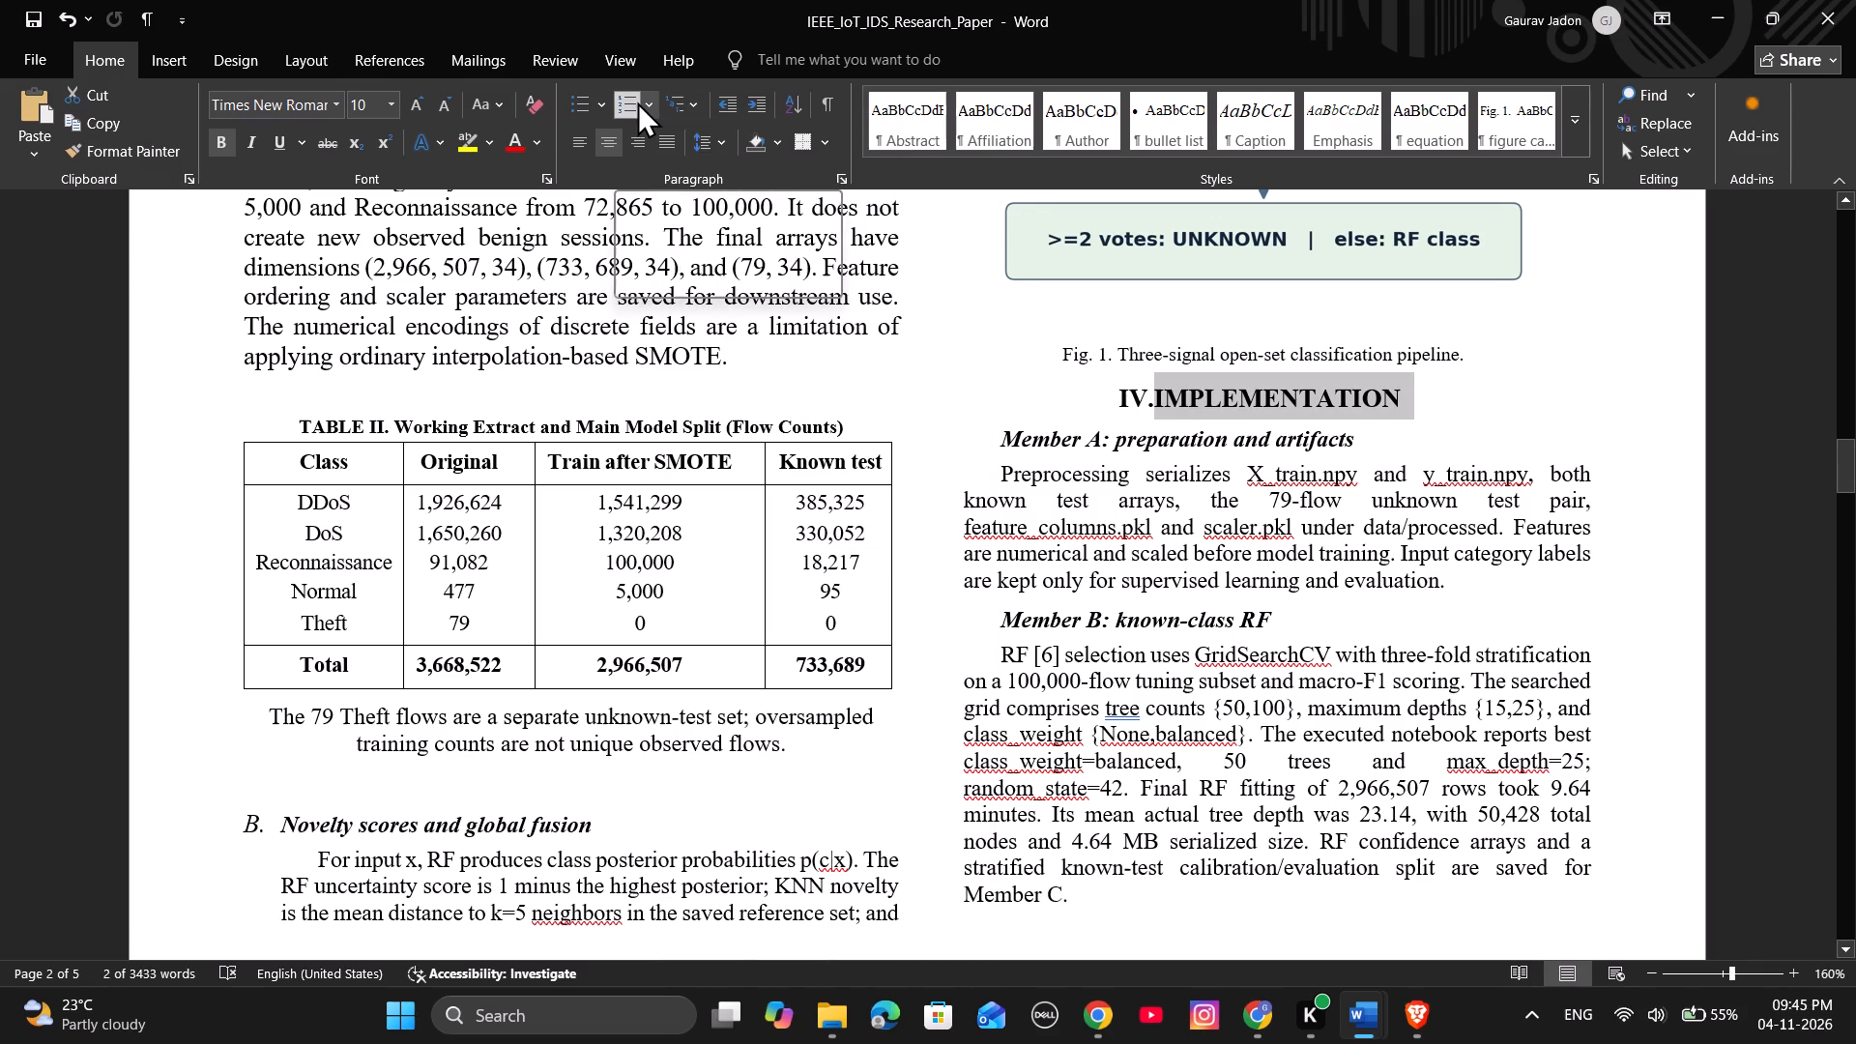
{"action": "left_click", "coordinate": [1070, 521]}
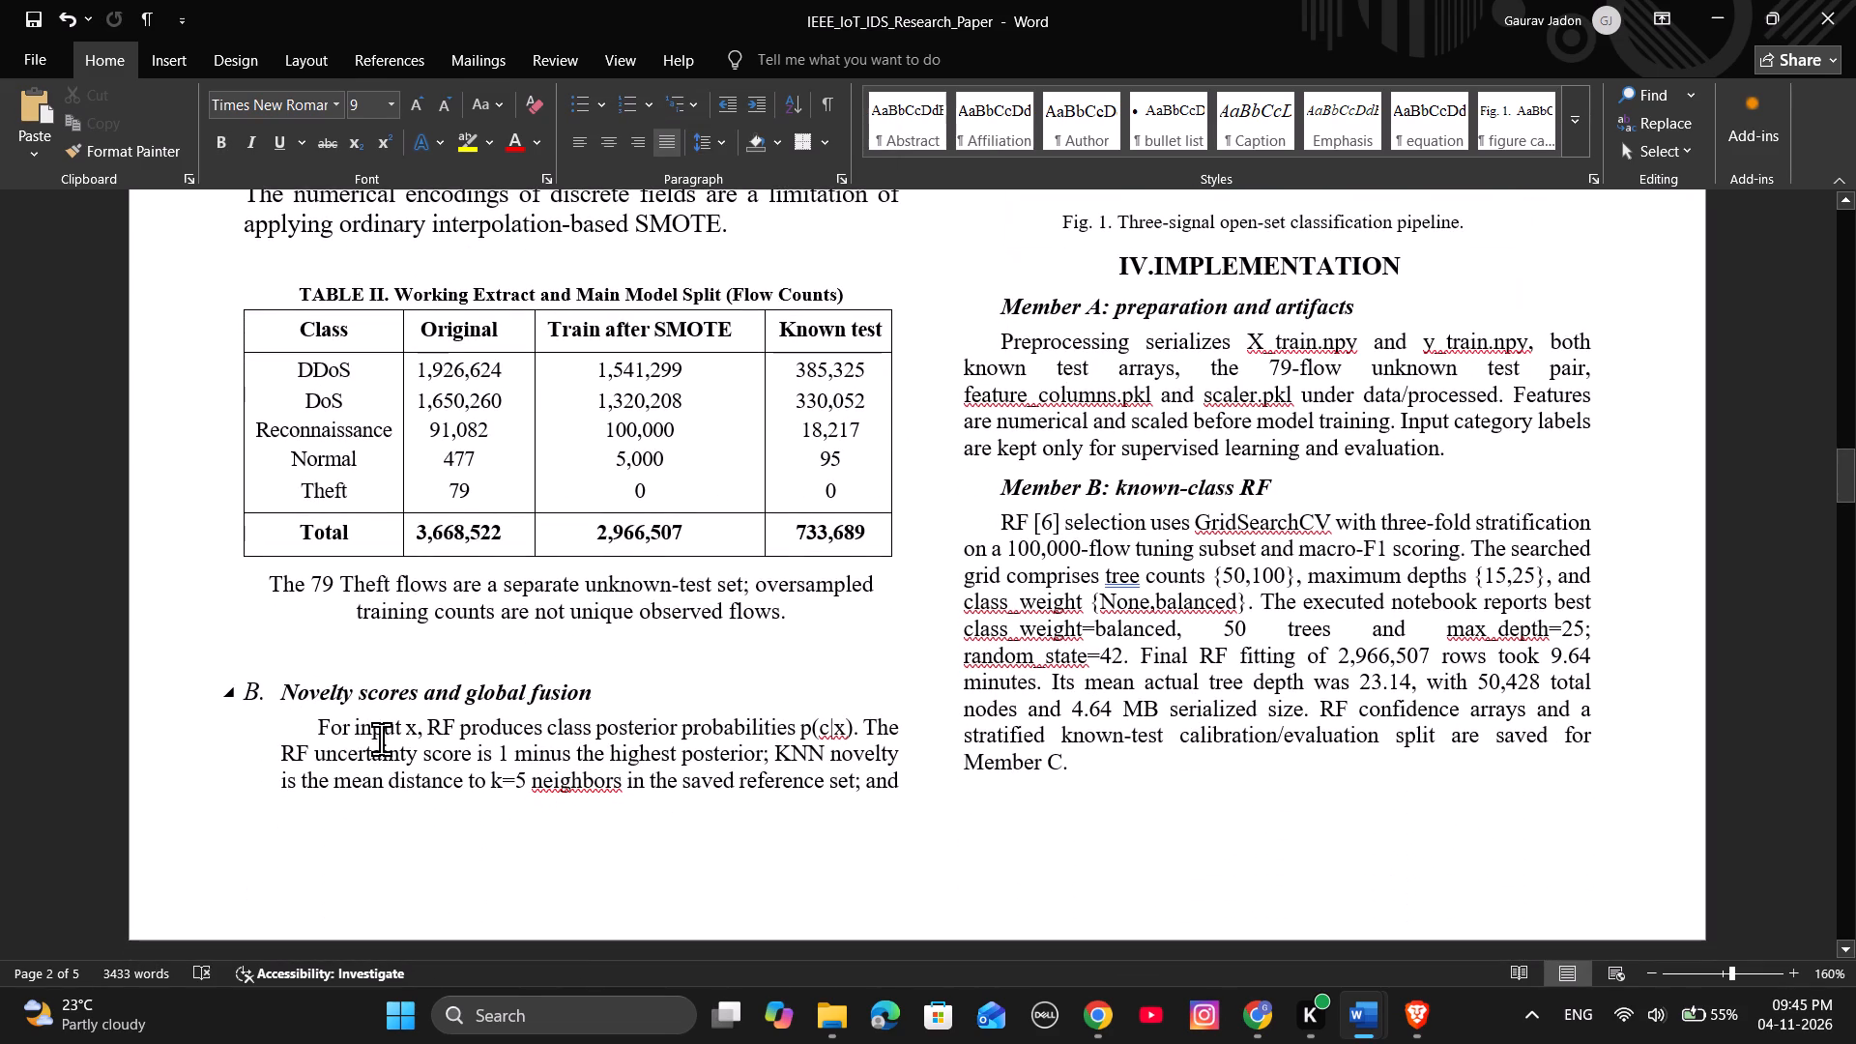
Decrease the indent of the "For input x" paragraph under Novelty scores and global fusion by one level and remove its first-line indent.
{"action": "left_click", "coordinate": [324, 734]}
{"action": "scroll", "coordinate": [324, 734], "scroll_direction": "up", "scroll_amount": 1}
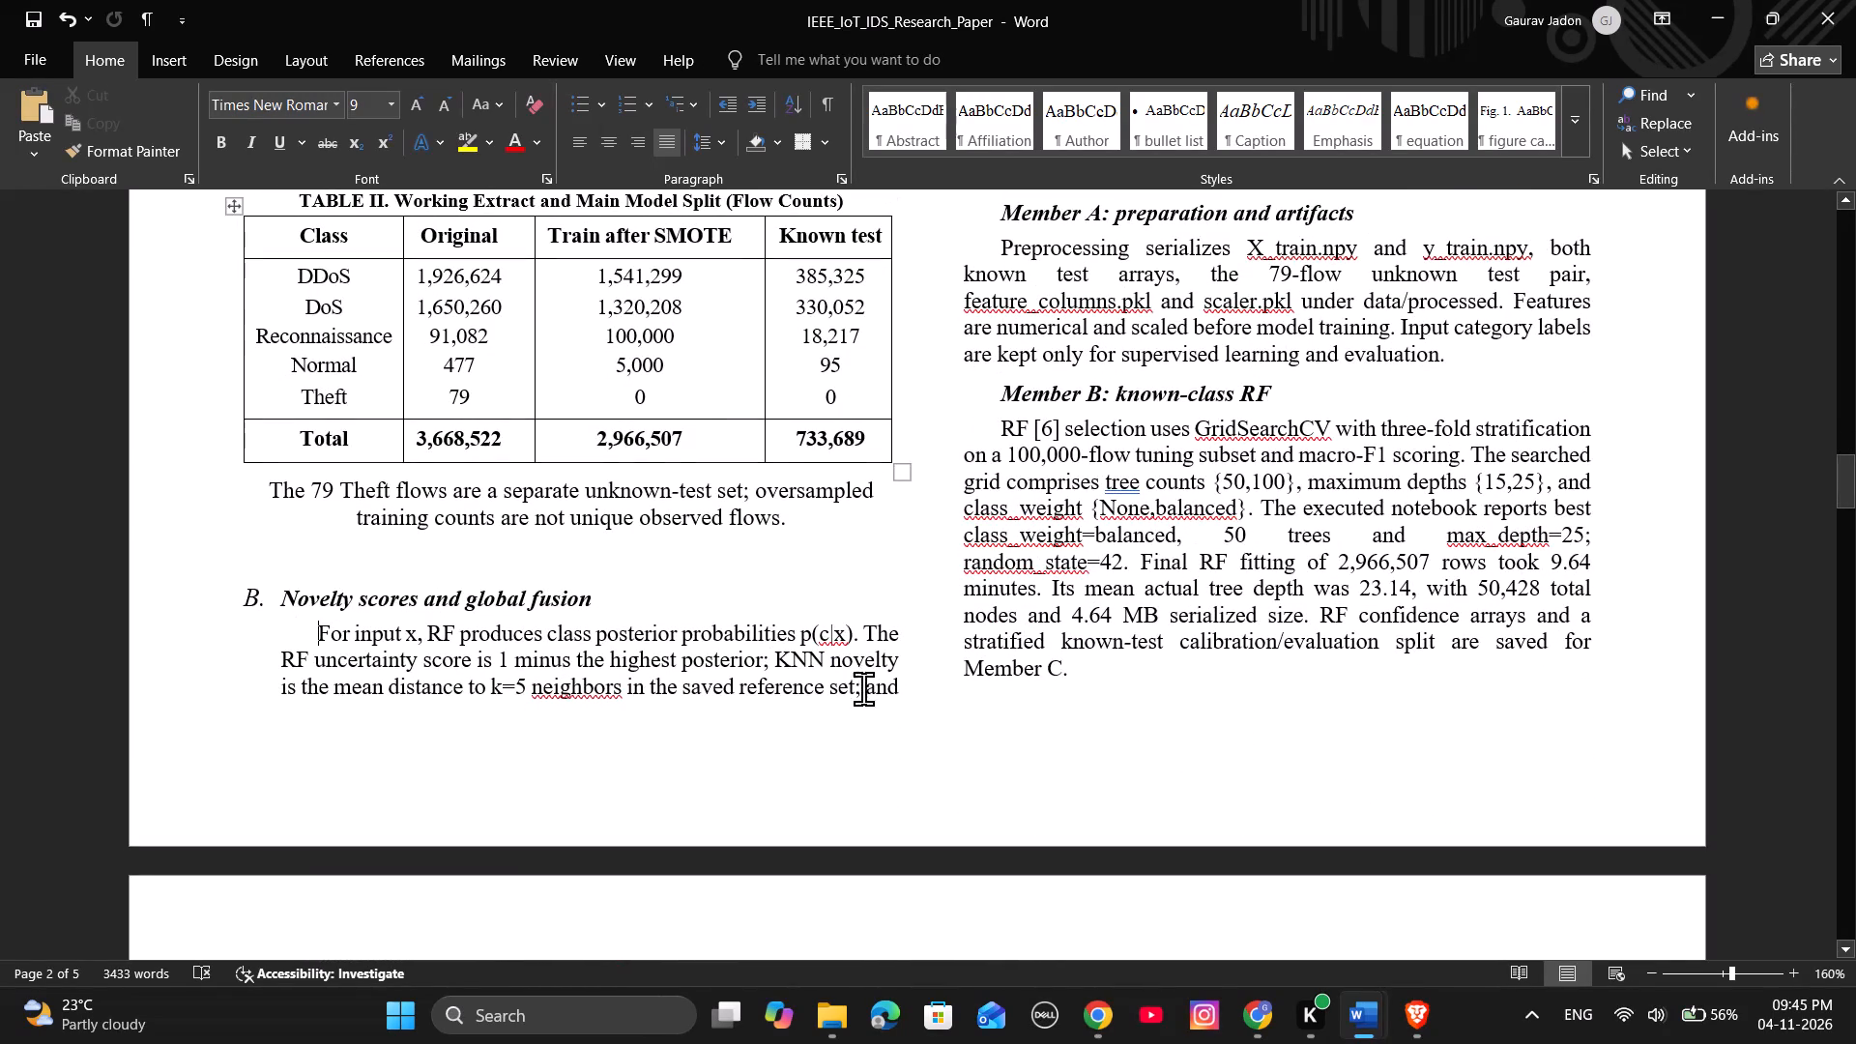
{"action": "left_click_drag", "start_coordinate": [912, 693], "coordinate": [289, 632]}
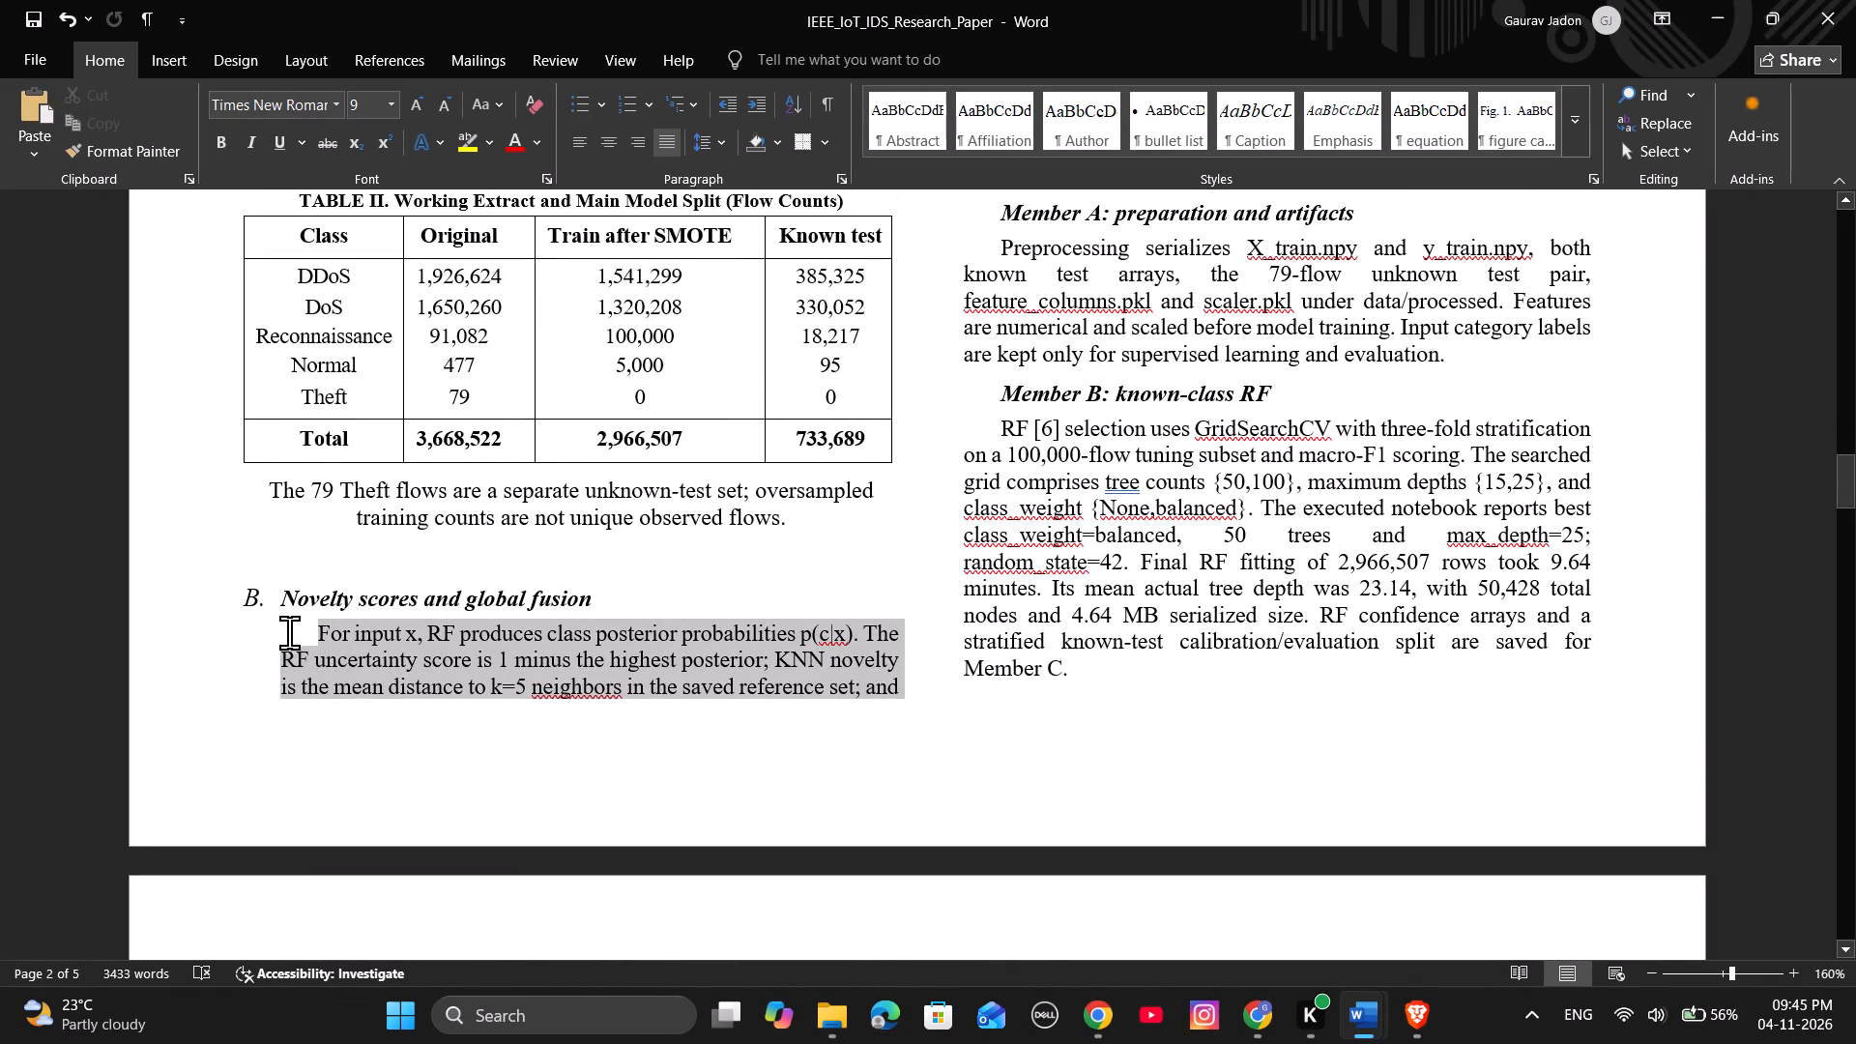
{"action": "left_click_drag", "start_coordinate": [289, 632], "coordinate": [290, 631]}
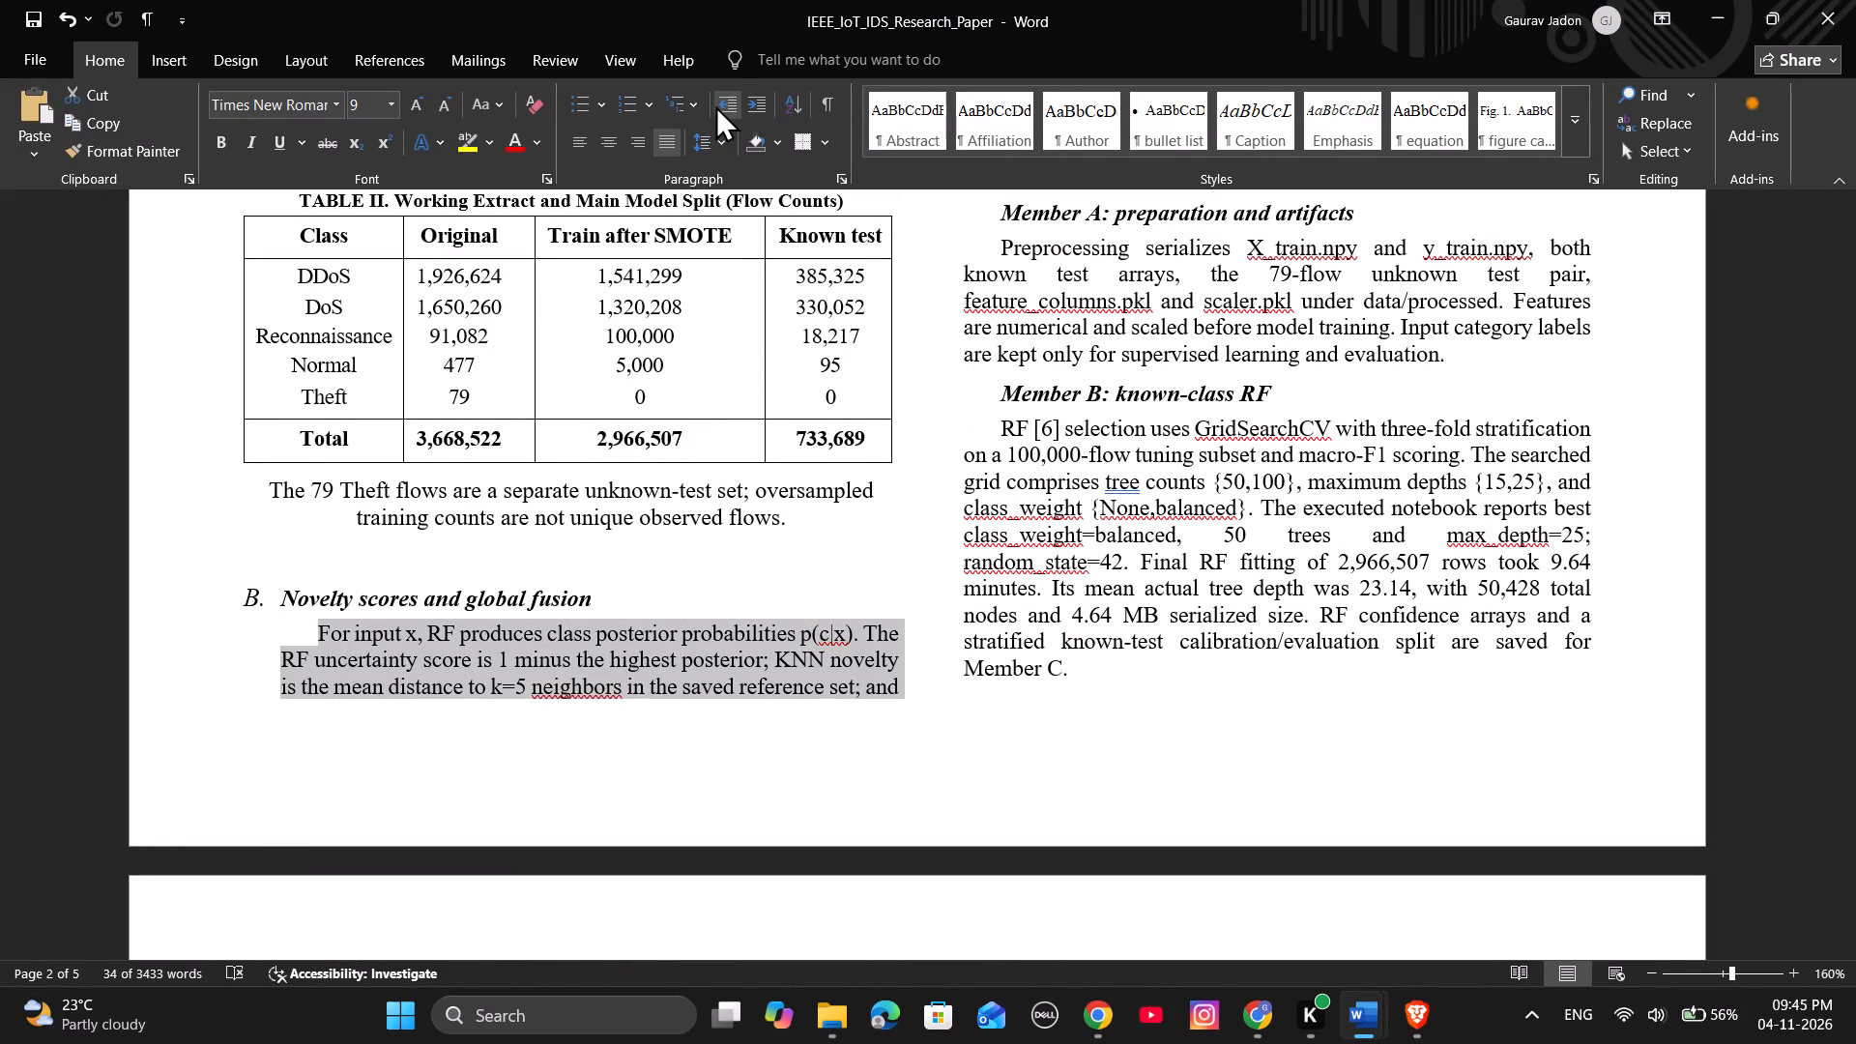
{"action": "left_click", "coordinate": [715, 105]}
{"action": "left_click", "coordinate": [448, 680]}
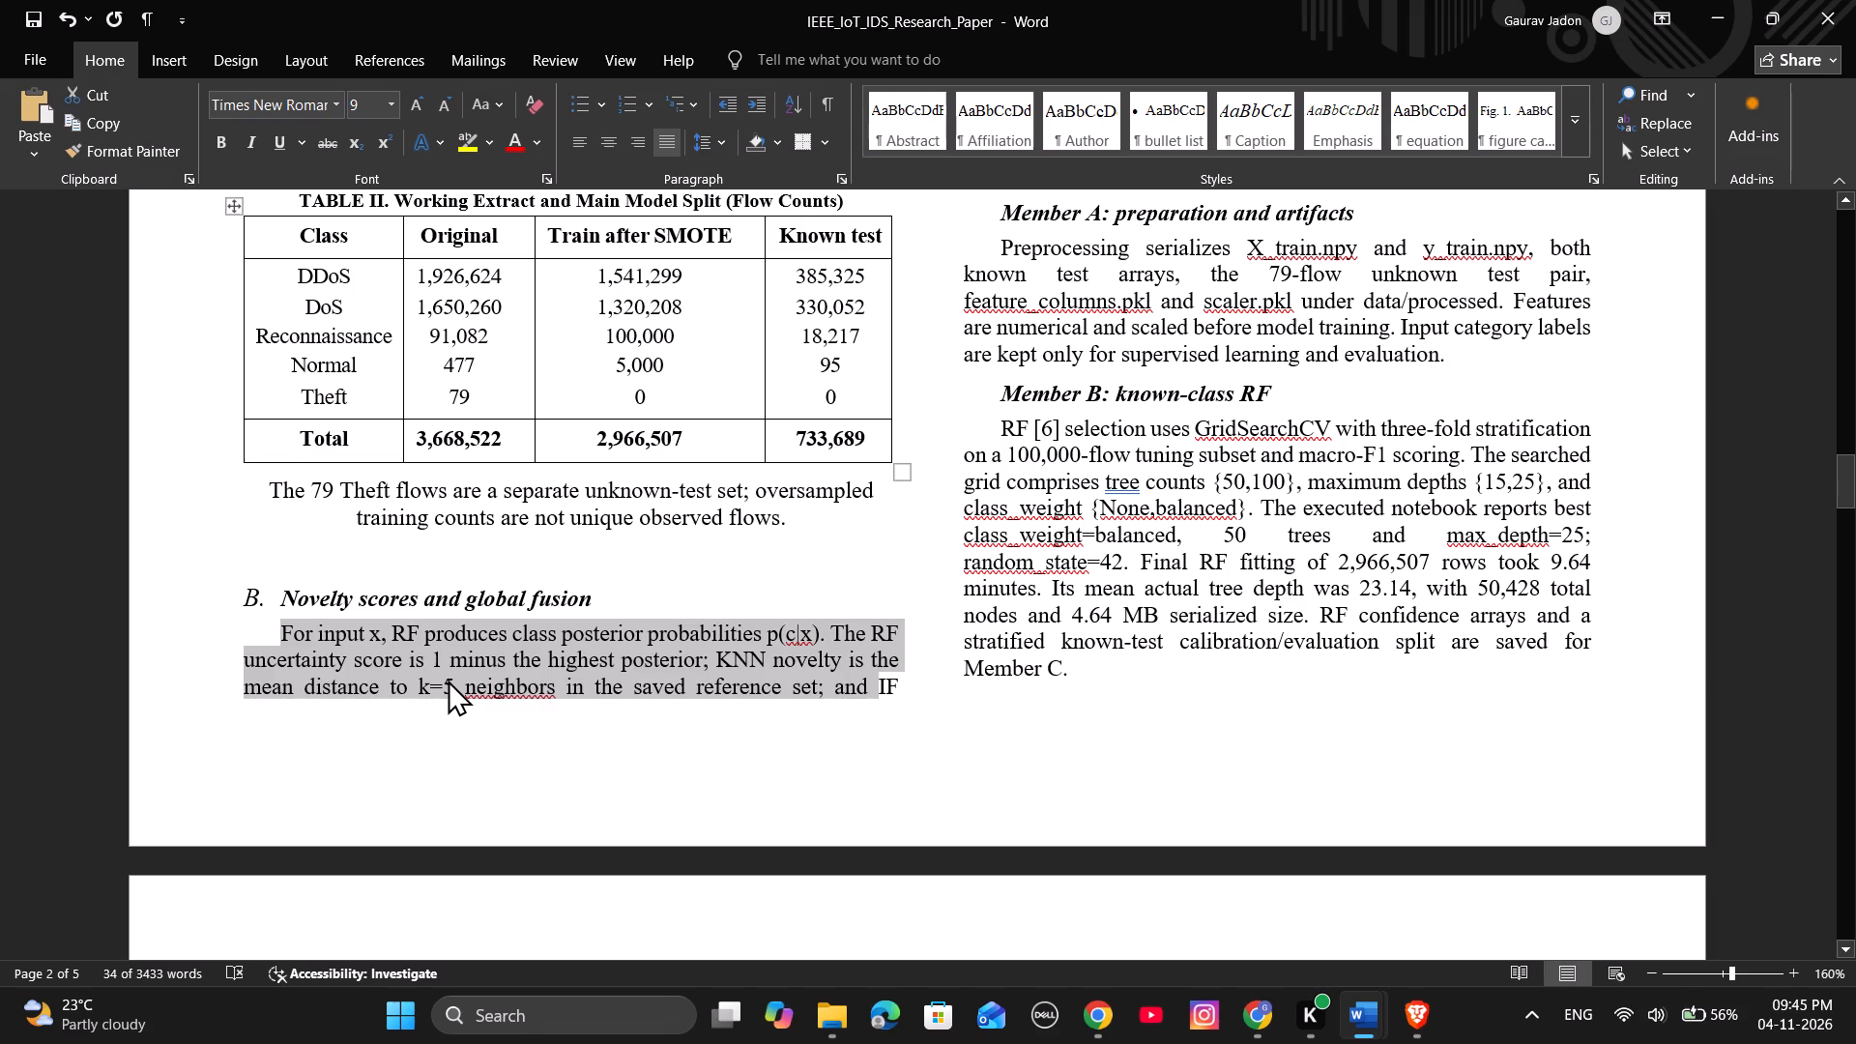
{"action": "left_click", "coordinate": [288, 639]}
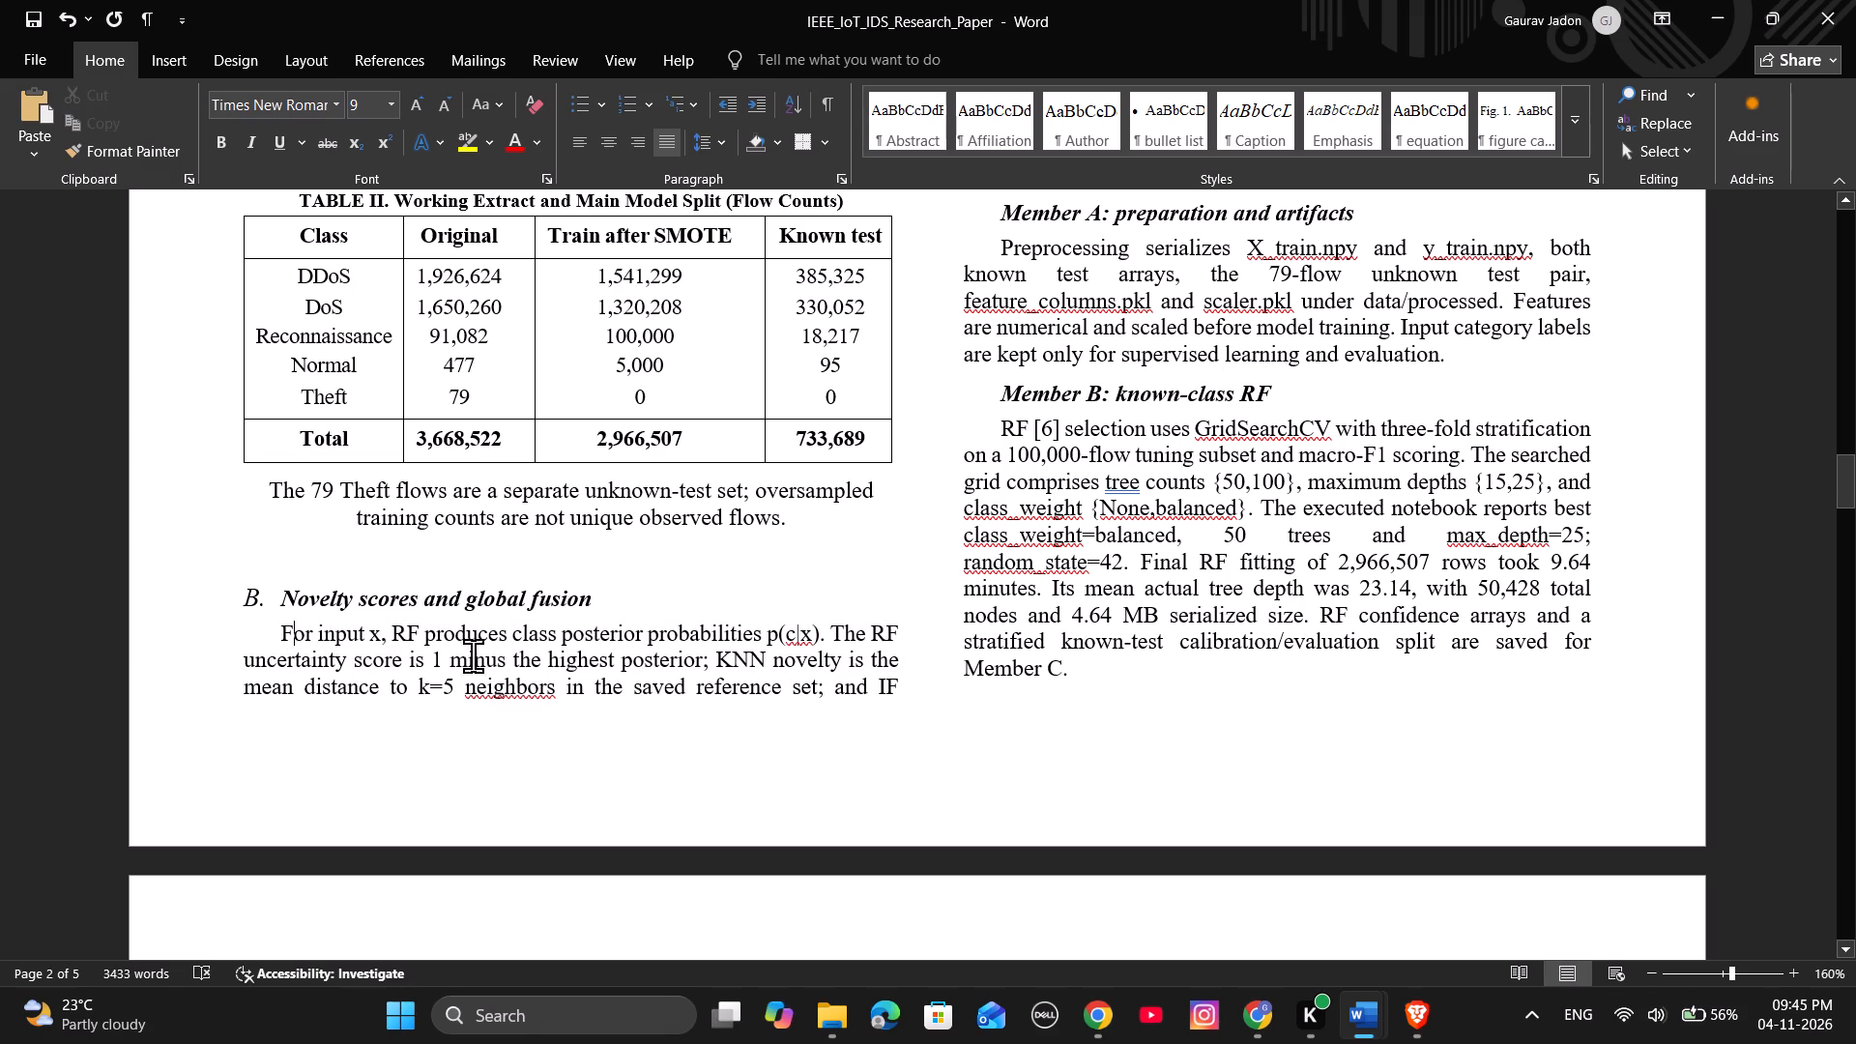
{"action": "key", "text": "Left"}
{"action": "key", "text": "BackSpace"}
{"action": "scroll", "coordinate": [482, 660], "scroll_direction": "up", "scroll_amount": 1}
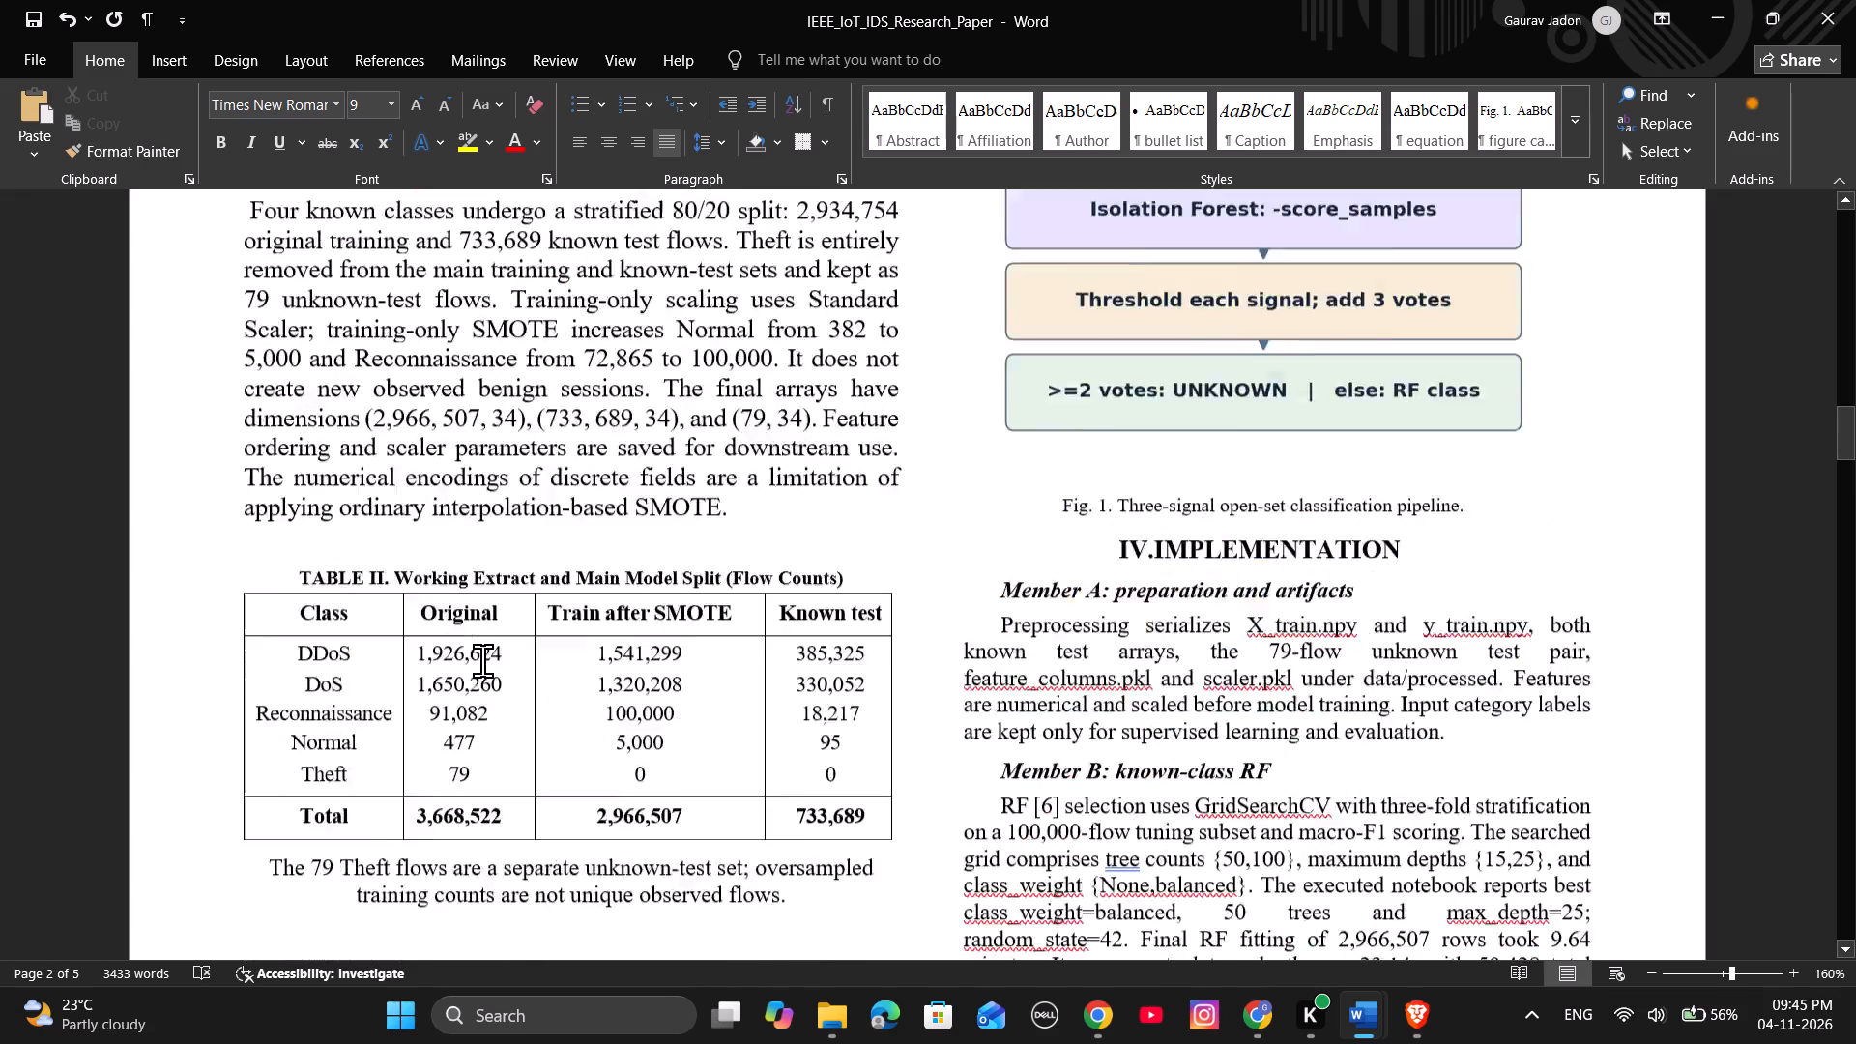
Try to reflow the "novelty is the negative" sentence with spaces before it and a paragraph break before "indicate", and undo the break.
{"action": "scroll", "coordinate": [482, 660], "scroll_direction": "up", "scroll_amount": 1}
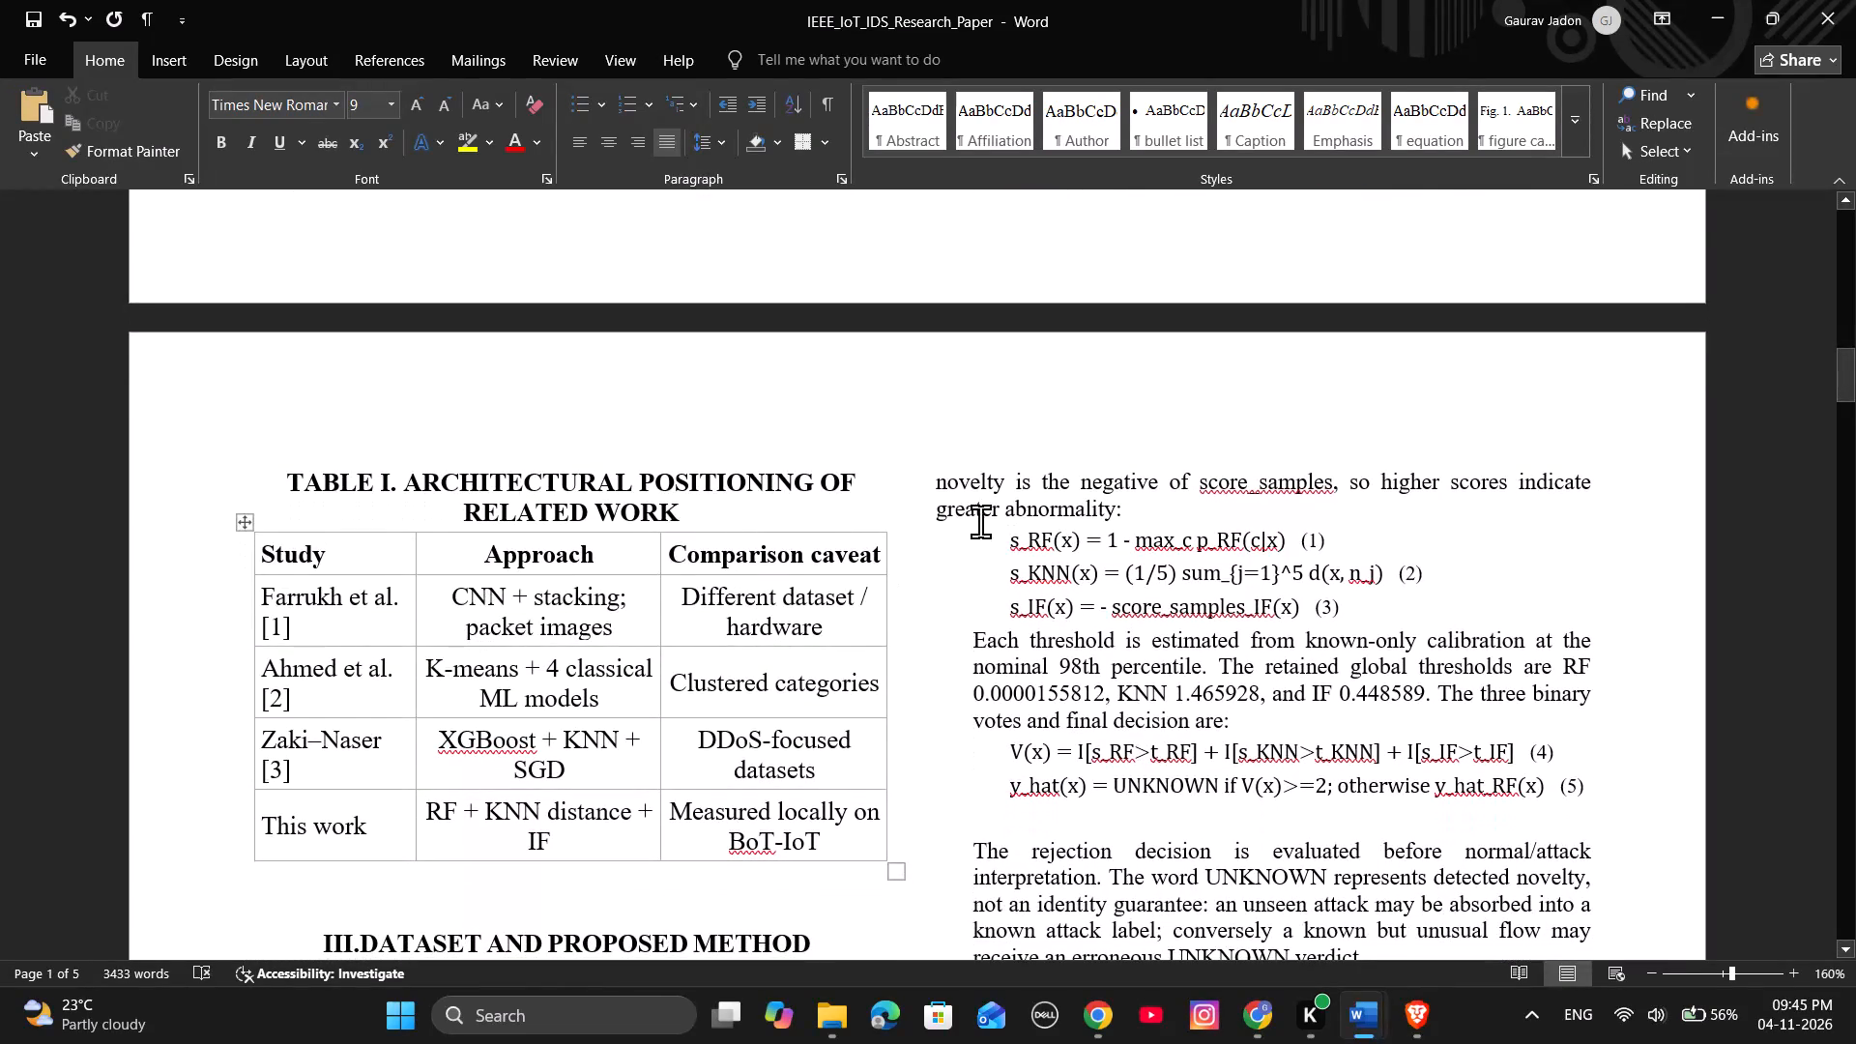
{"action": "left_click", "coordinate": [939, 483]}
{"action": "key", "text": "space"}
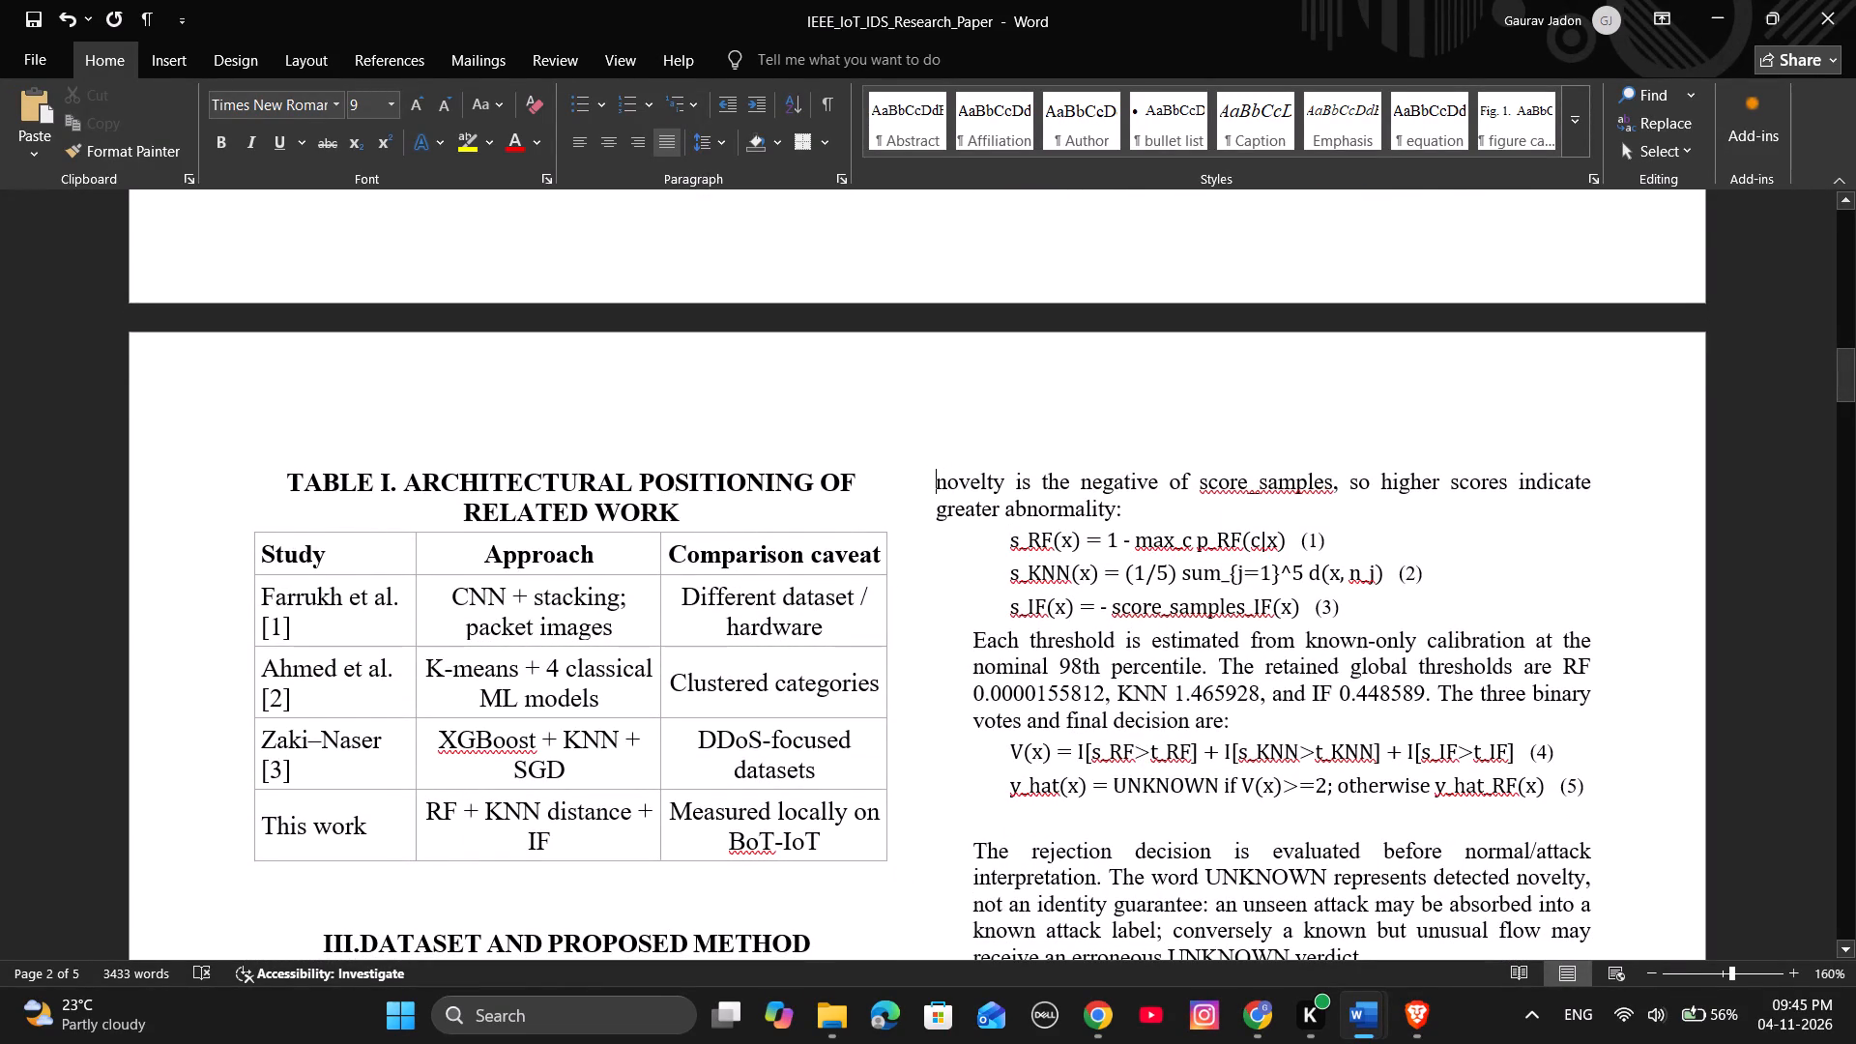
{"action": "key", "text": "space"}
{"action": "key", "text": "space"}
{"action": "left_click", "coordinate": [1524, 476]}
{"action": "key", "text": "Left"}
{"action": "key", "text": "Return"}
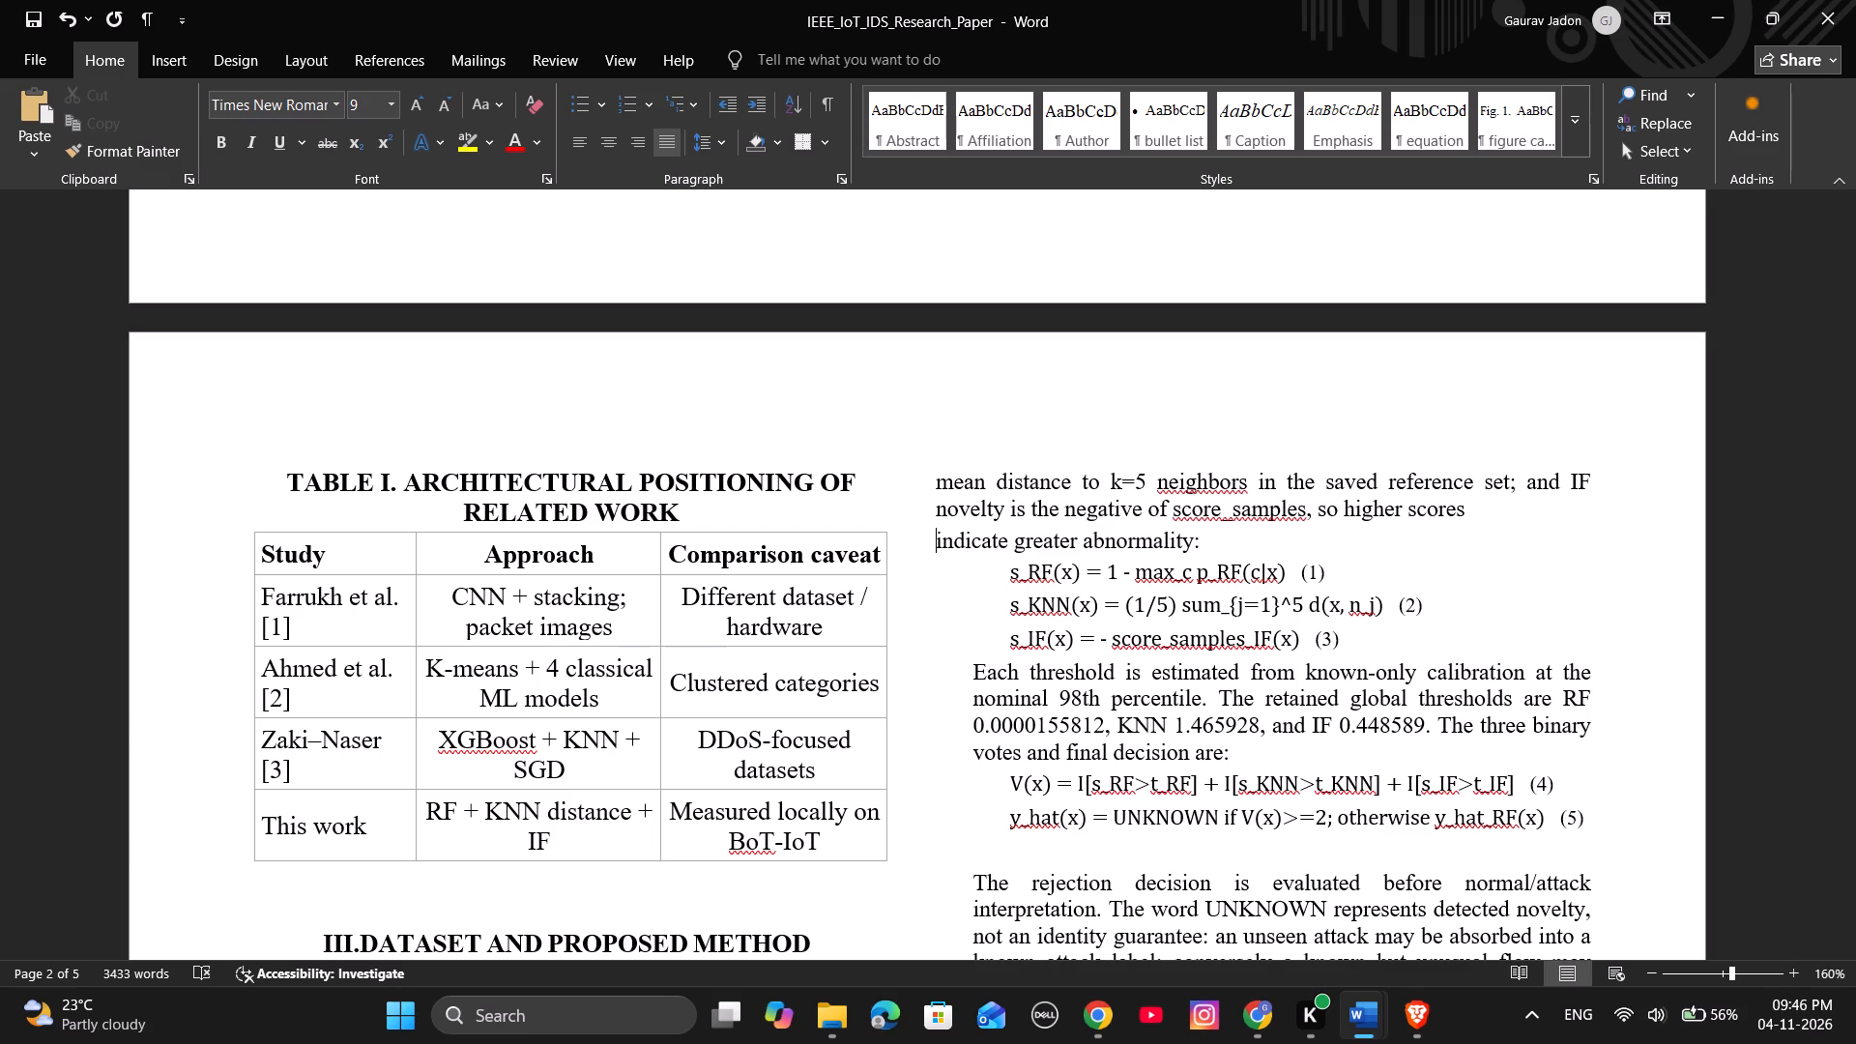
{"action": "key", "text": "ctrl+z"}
Review the layout of the paper's pages in a multi-page overview, from the title page through the experimental sections.
{"action": "scroll", "coordinate": [1646, 488], "scroll_direction": "down", "scroll_amount": 1}
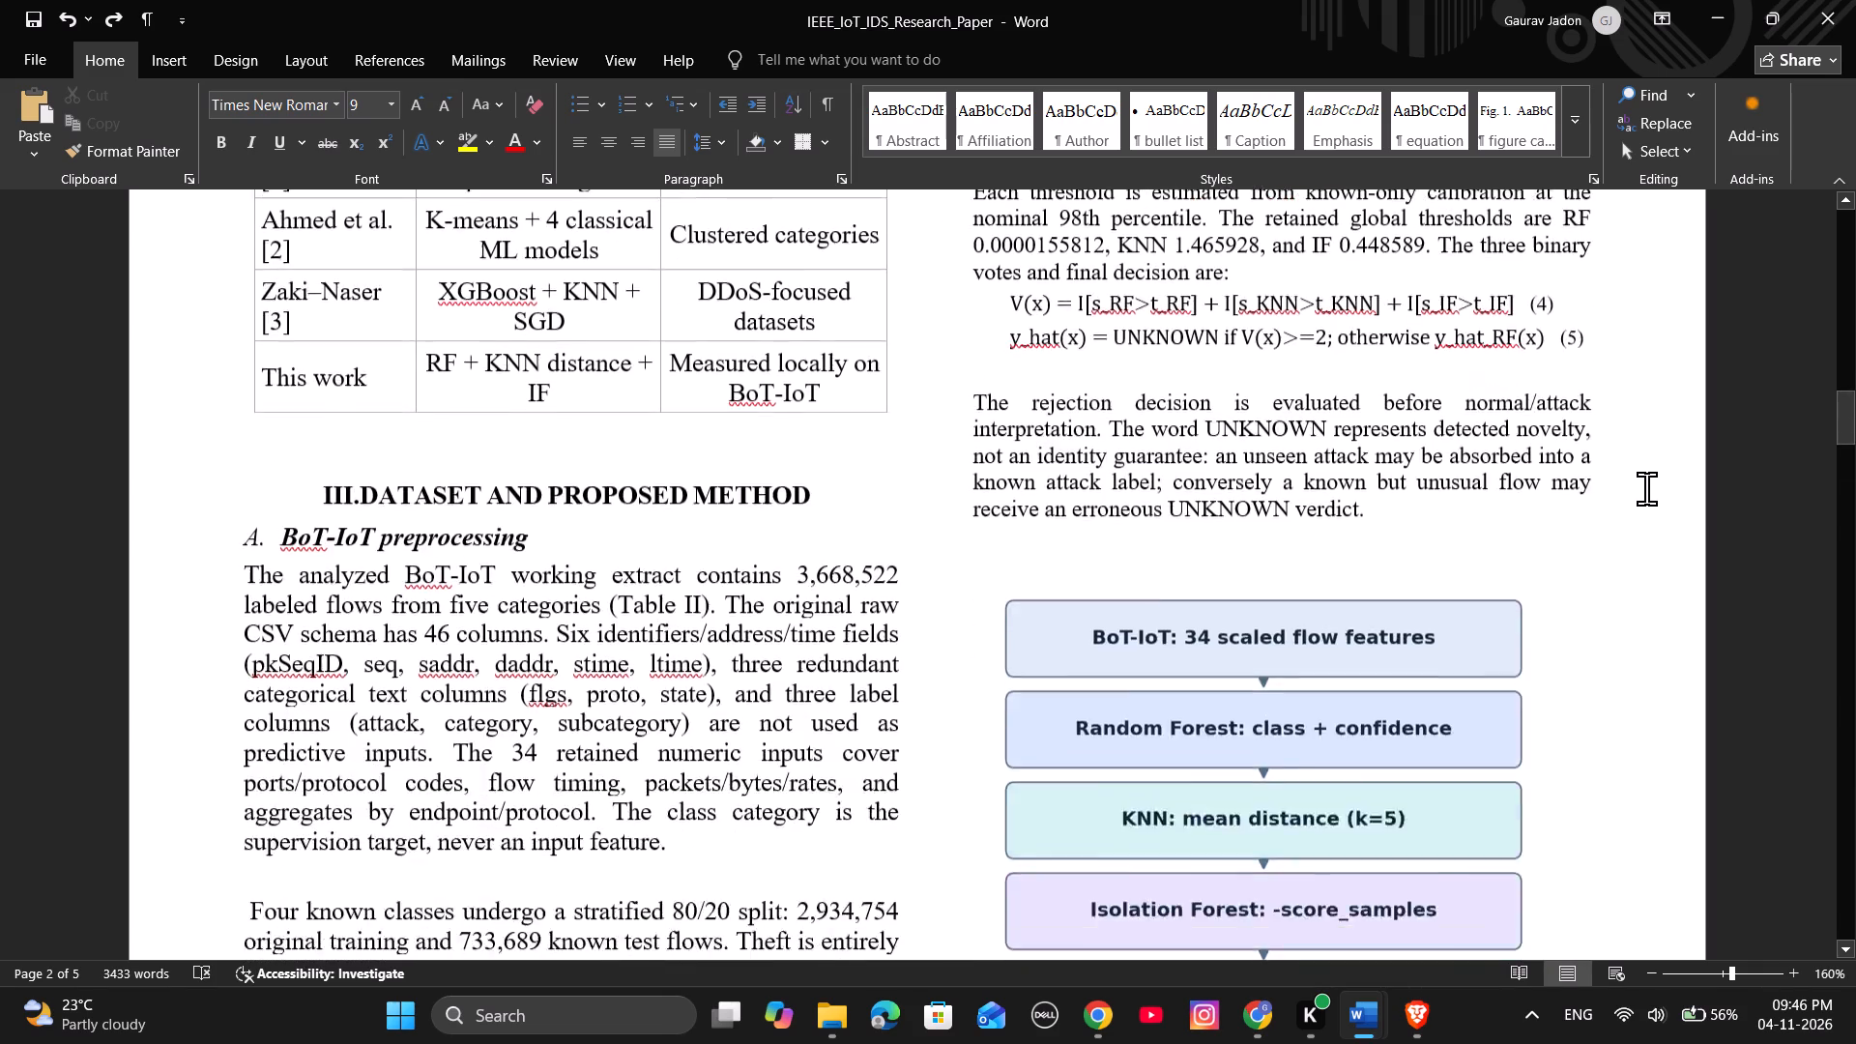
{"action": "scroll", "coordinate": [1646, 488], "scroll_direction": "down", "scroll_amount": 2}
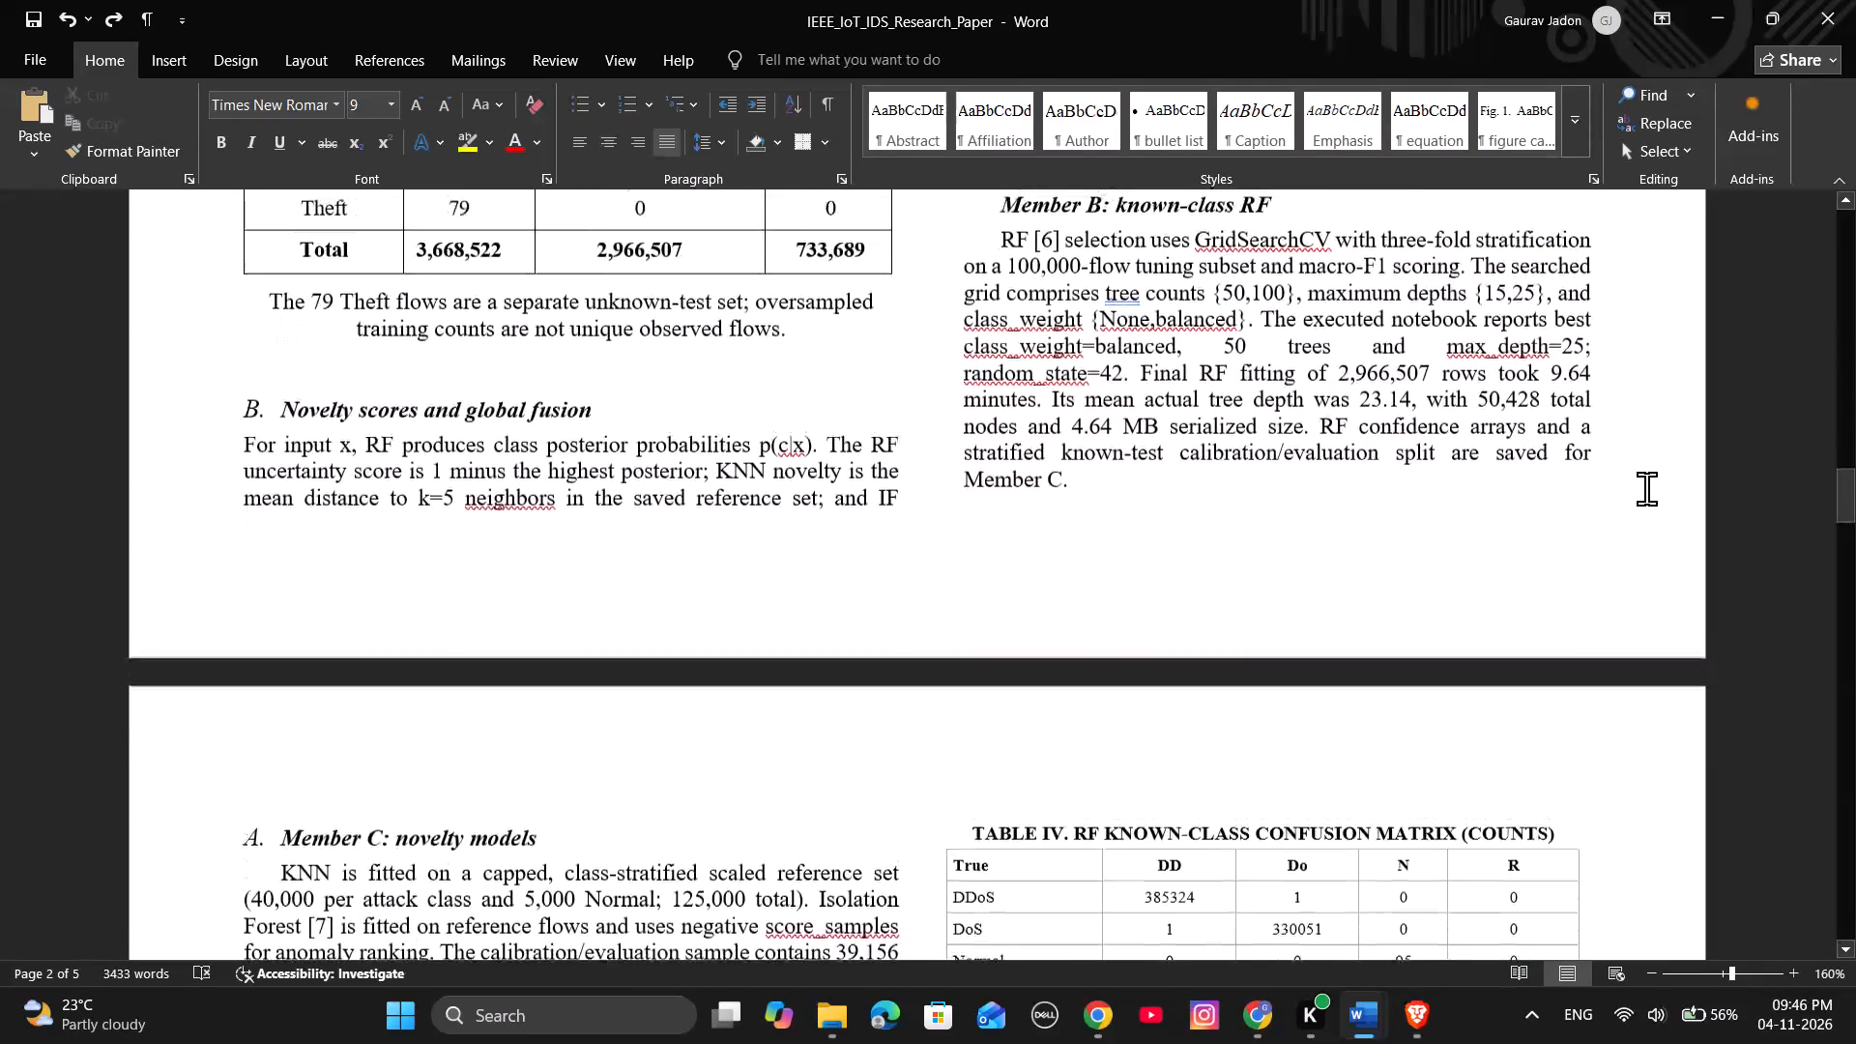
{"action": "scroll", "coordinate": [1646, 488], "scroll_direction": "down", "scroll_amount": 2}
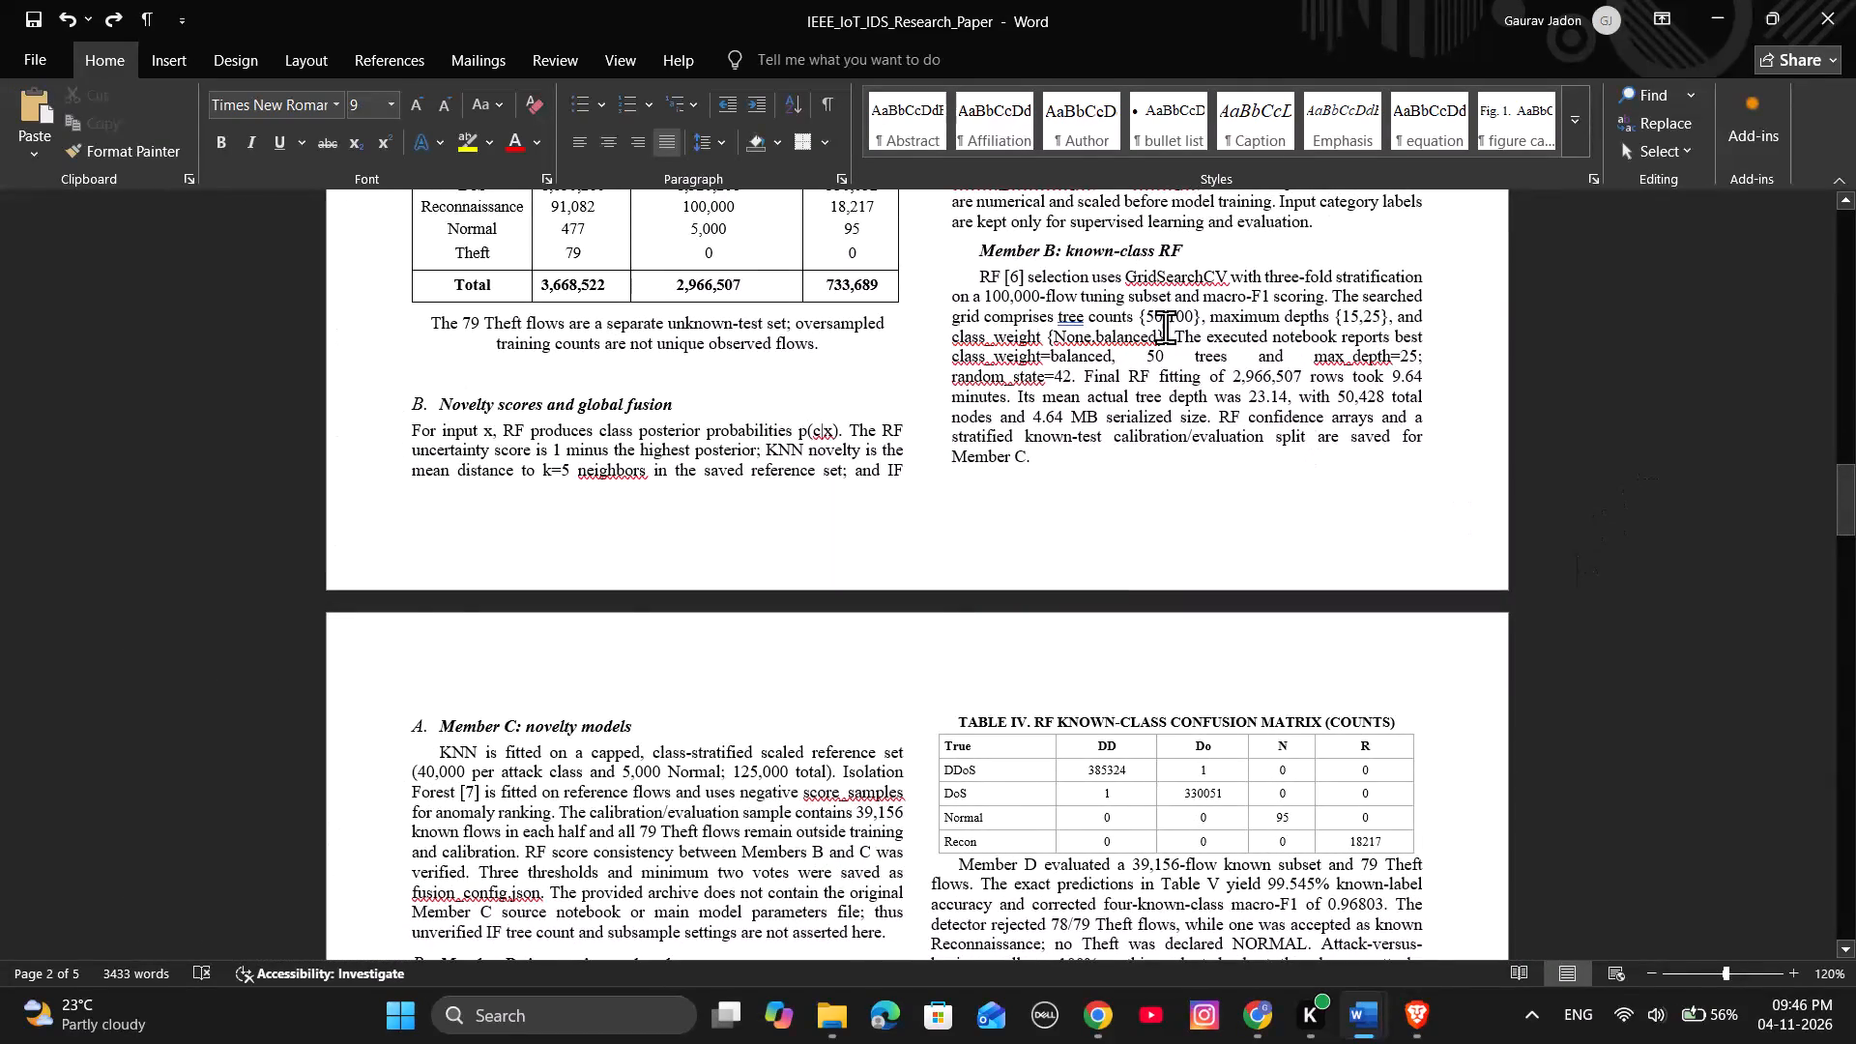
{"action": "scroll", "coordinate": [1165, 327], "scroll_direction": "down", "scroll_amount": 4, "text": "ctrl"}
{"action": "scroll", "coordinate": [1165, 327], "scroll_direction": "up", "scroll_amount": 1}
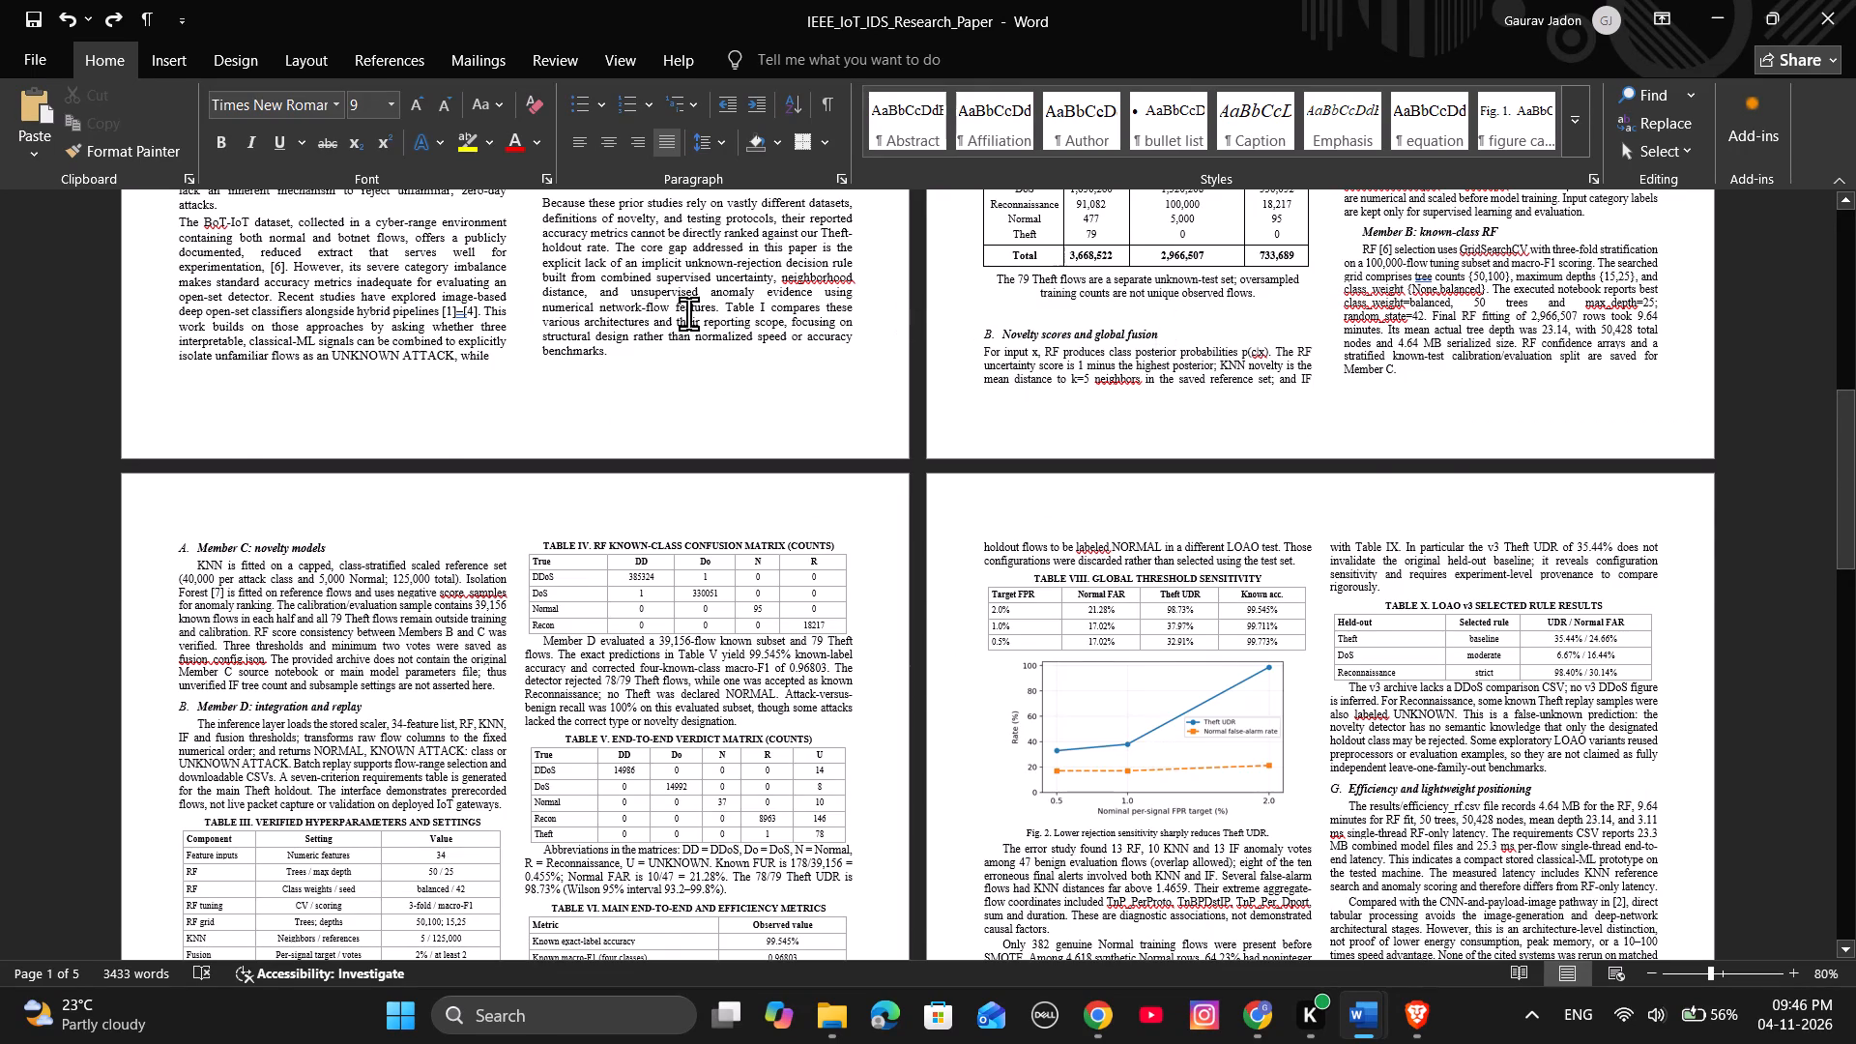
{"action": "scroll", "coordinate": [688, 313], "scroll_direction": "up", "scroll_amount": 2}
{"action": "scroll", "coordinate": [688, 313], "scroll_direction": "down", "scroll_amount": 1}
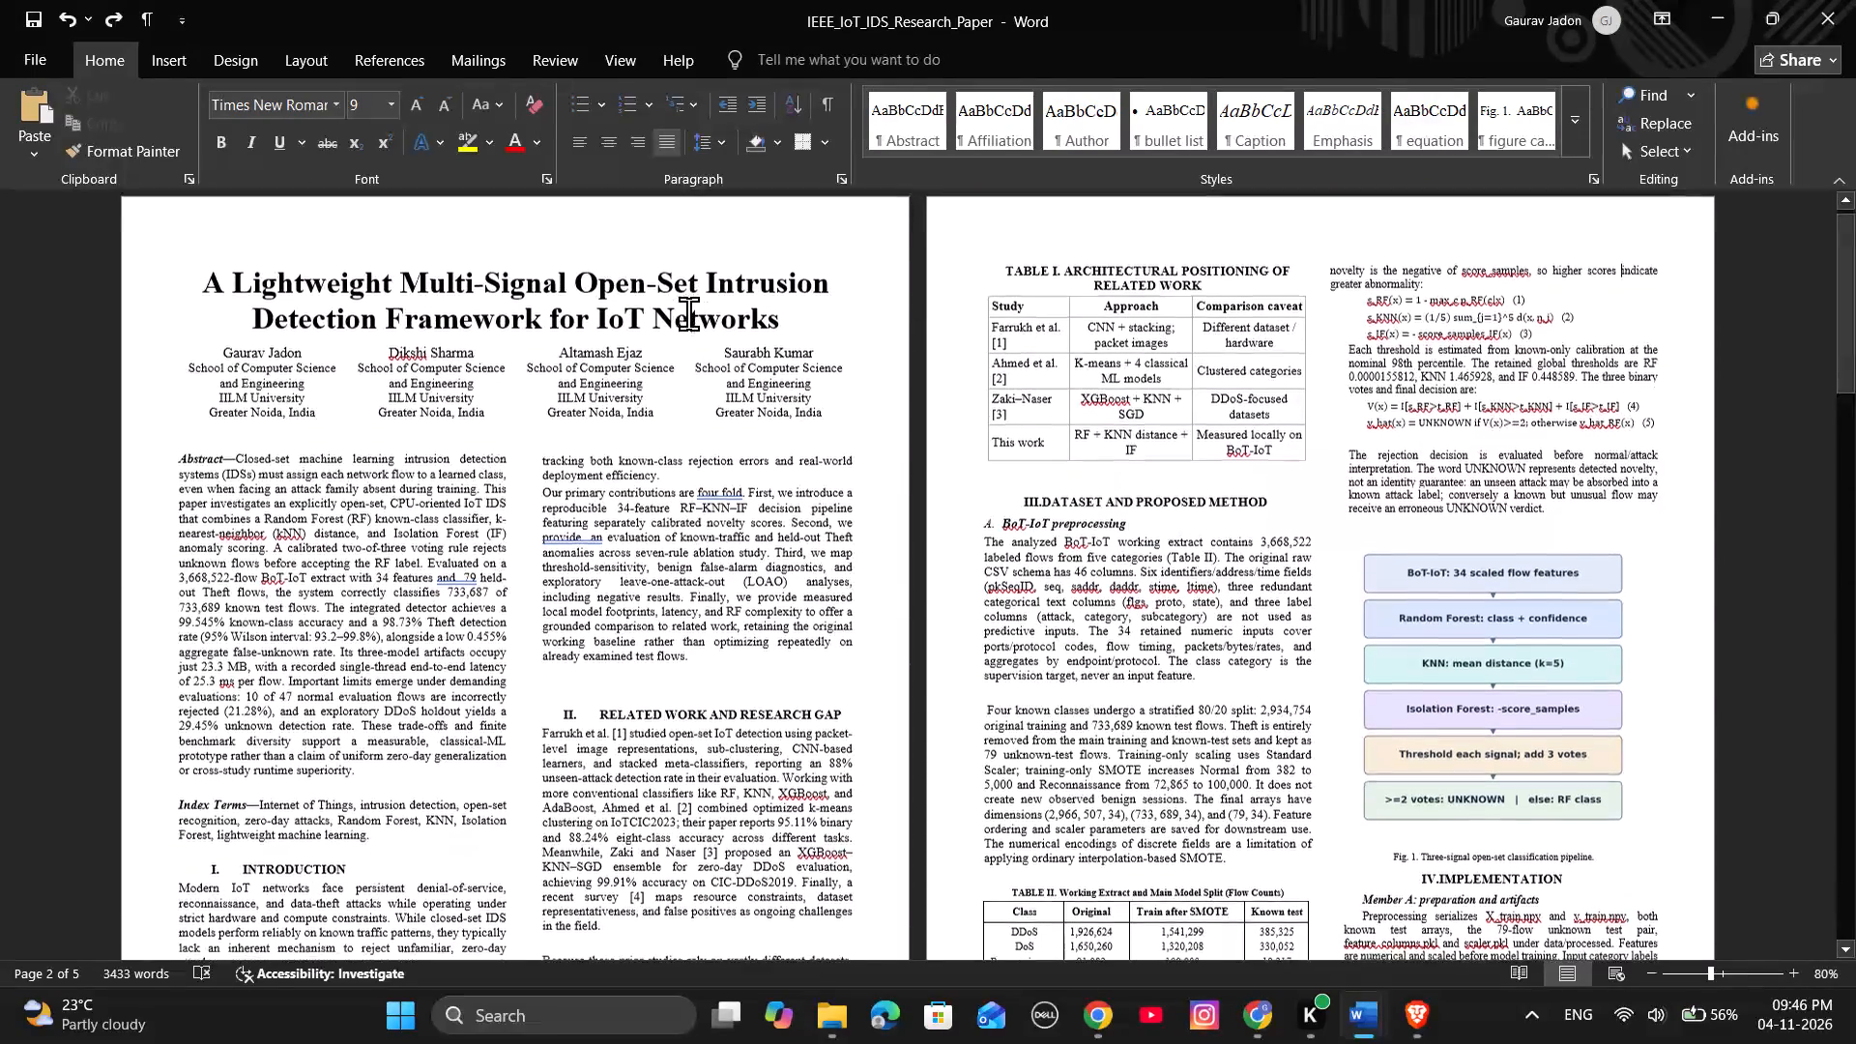
{"action": "scroll", "coordinate": [1286, 504], "scroll_direction": "down", "scroll_amount": 1}
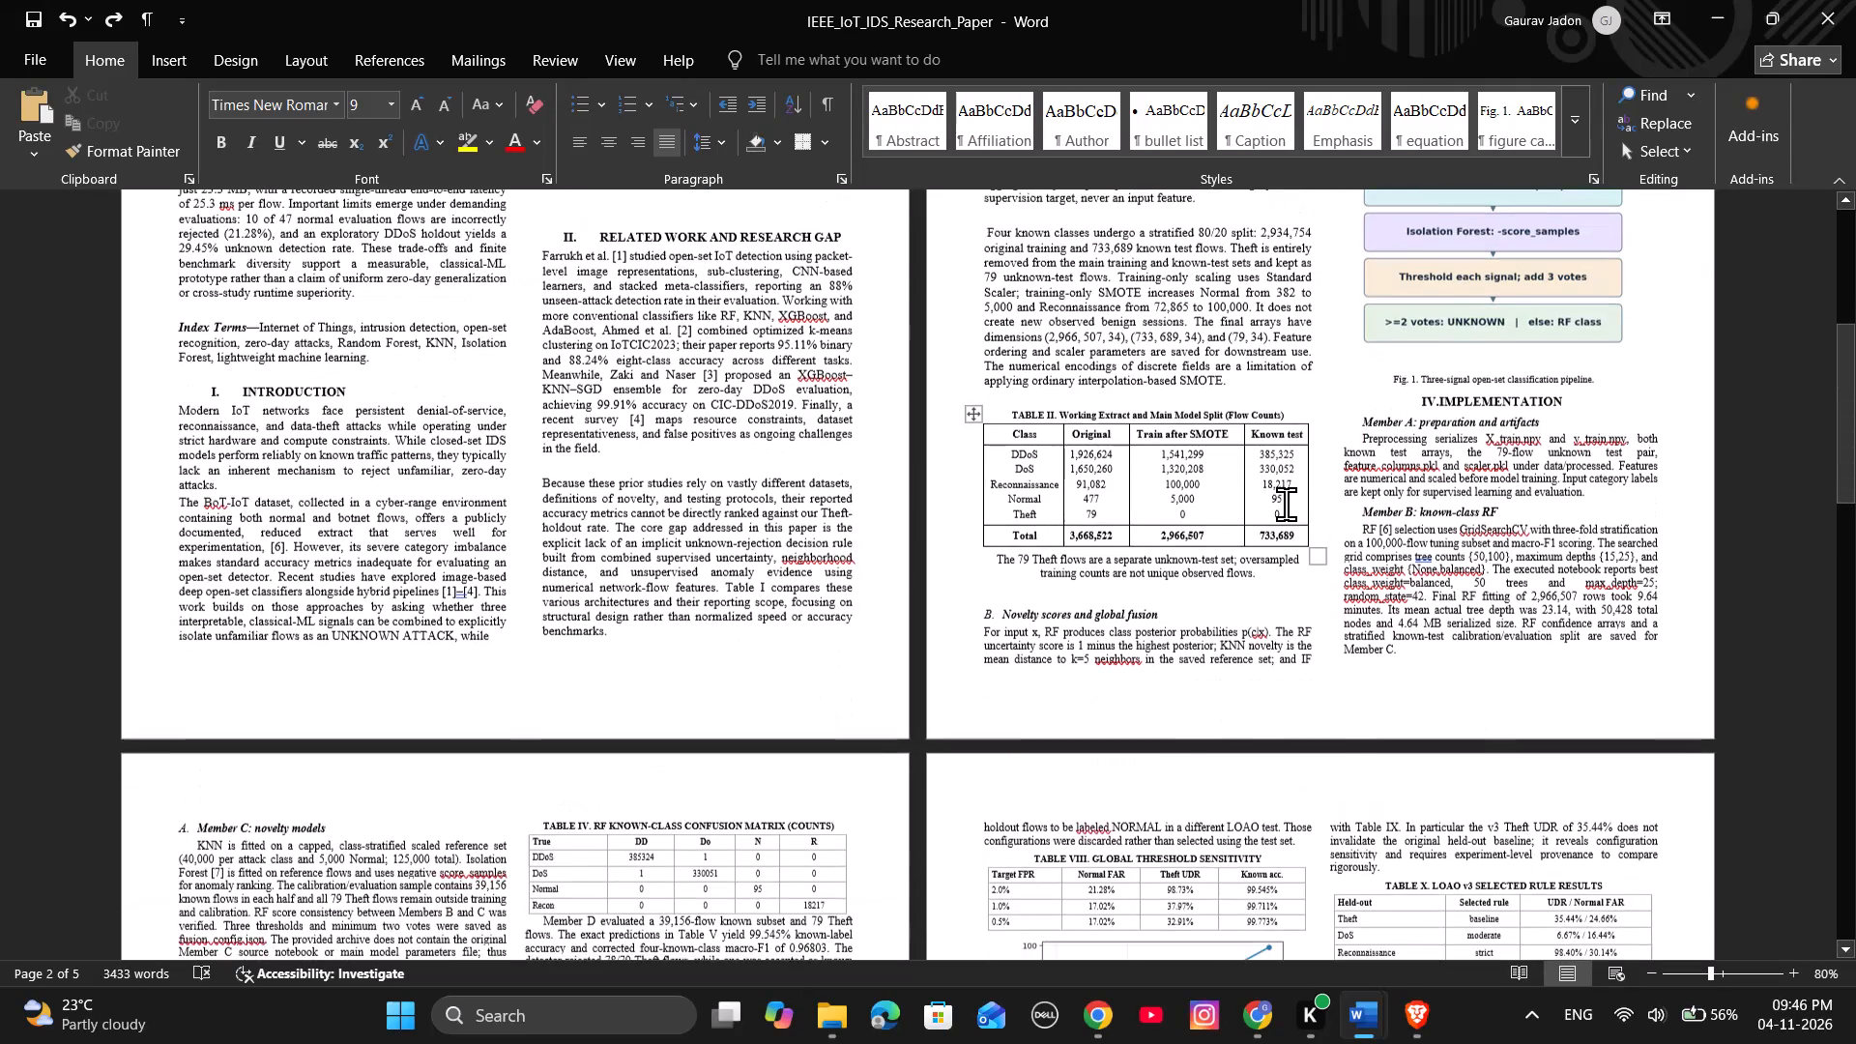
{"action": "scroll", "coordinate": [1286, 504], "scroll_direction": "up", "scroll_amount": 1}
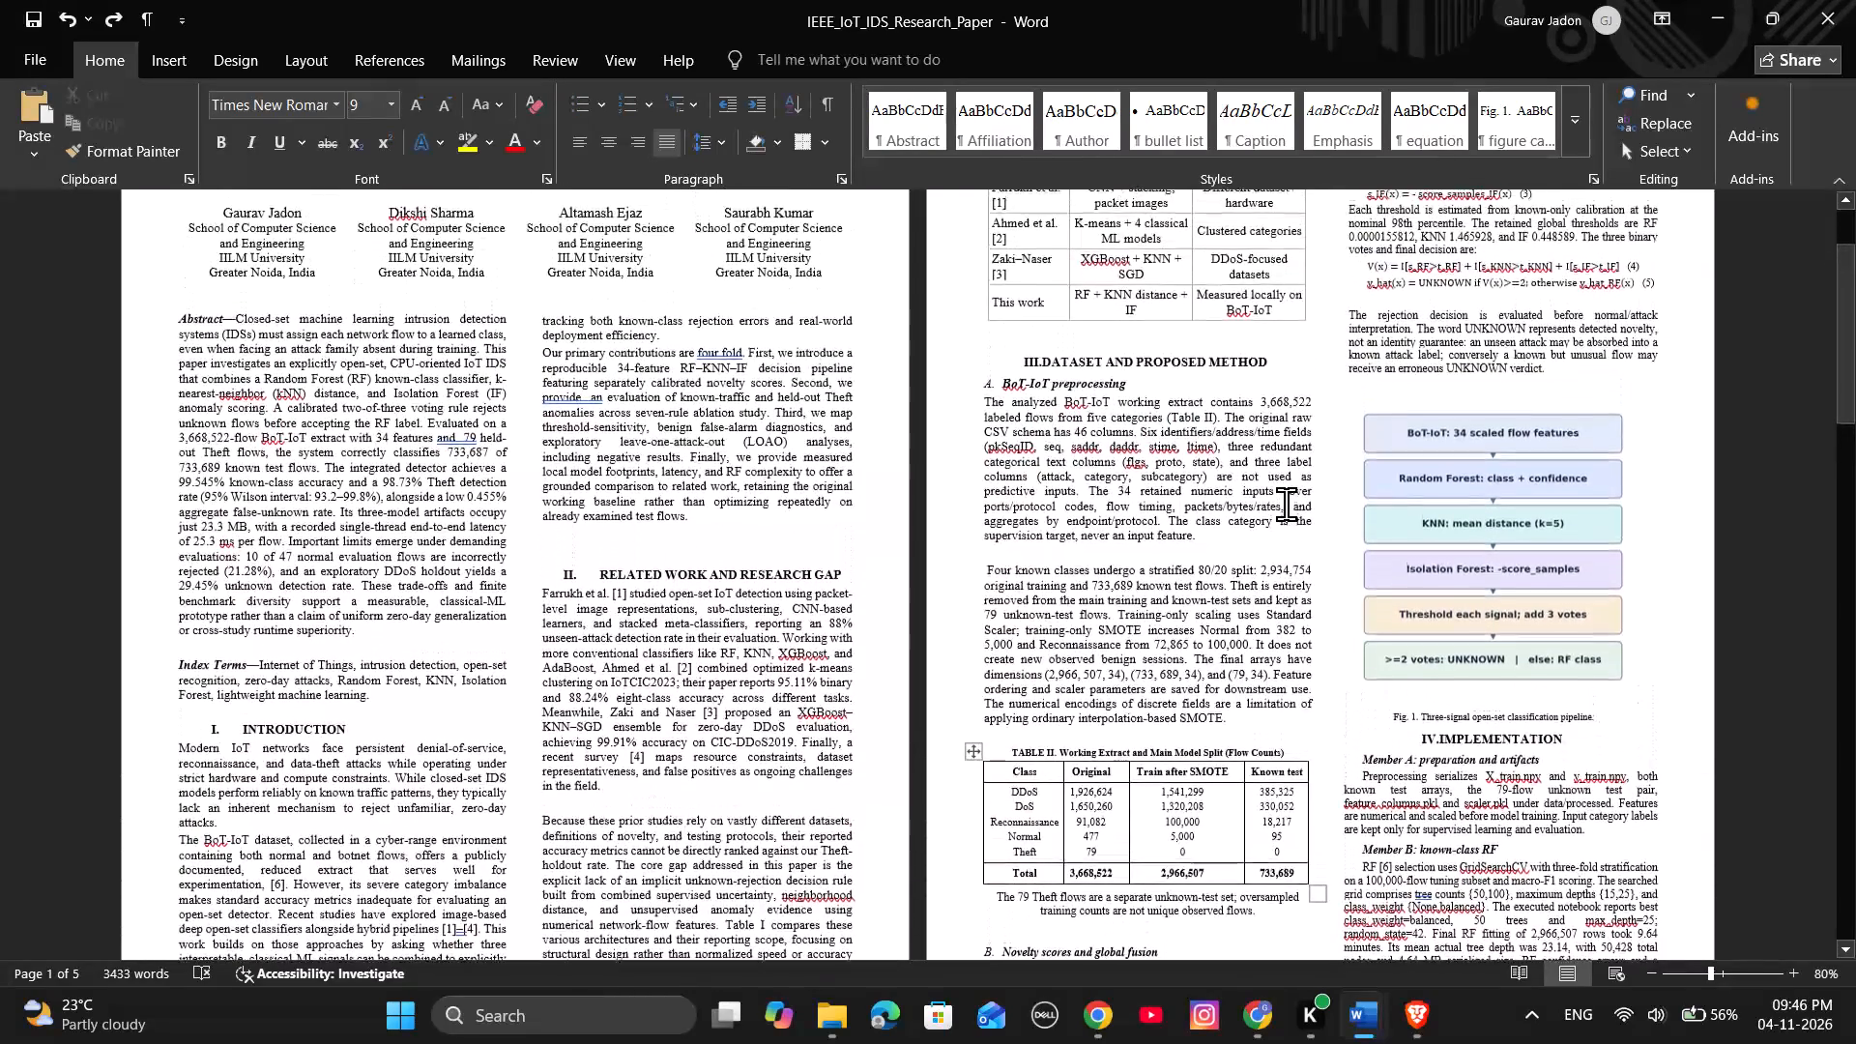
{"action": "scroll", "coordinate": [1286, 504], "scroll_direction": "up", "scroll_amount": 1}
{"action": "scroll", "coordinate": [1286, 504], "scroll_direction": "down", "scroll_amount": 2, "text": "ctrl"}
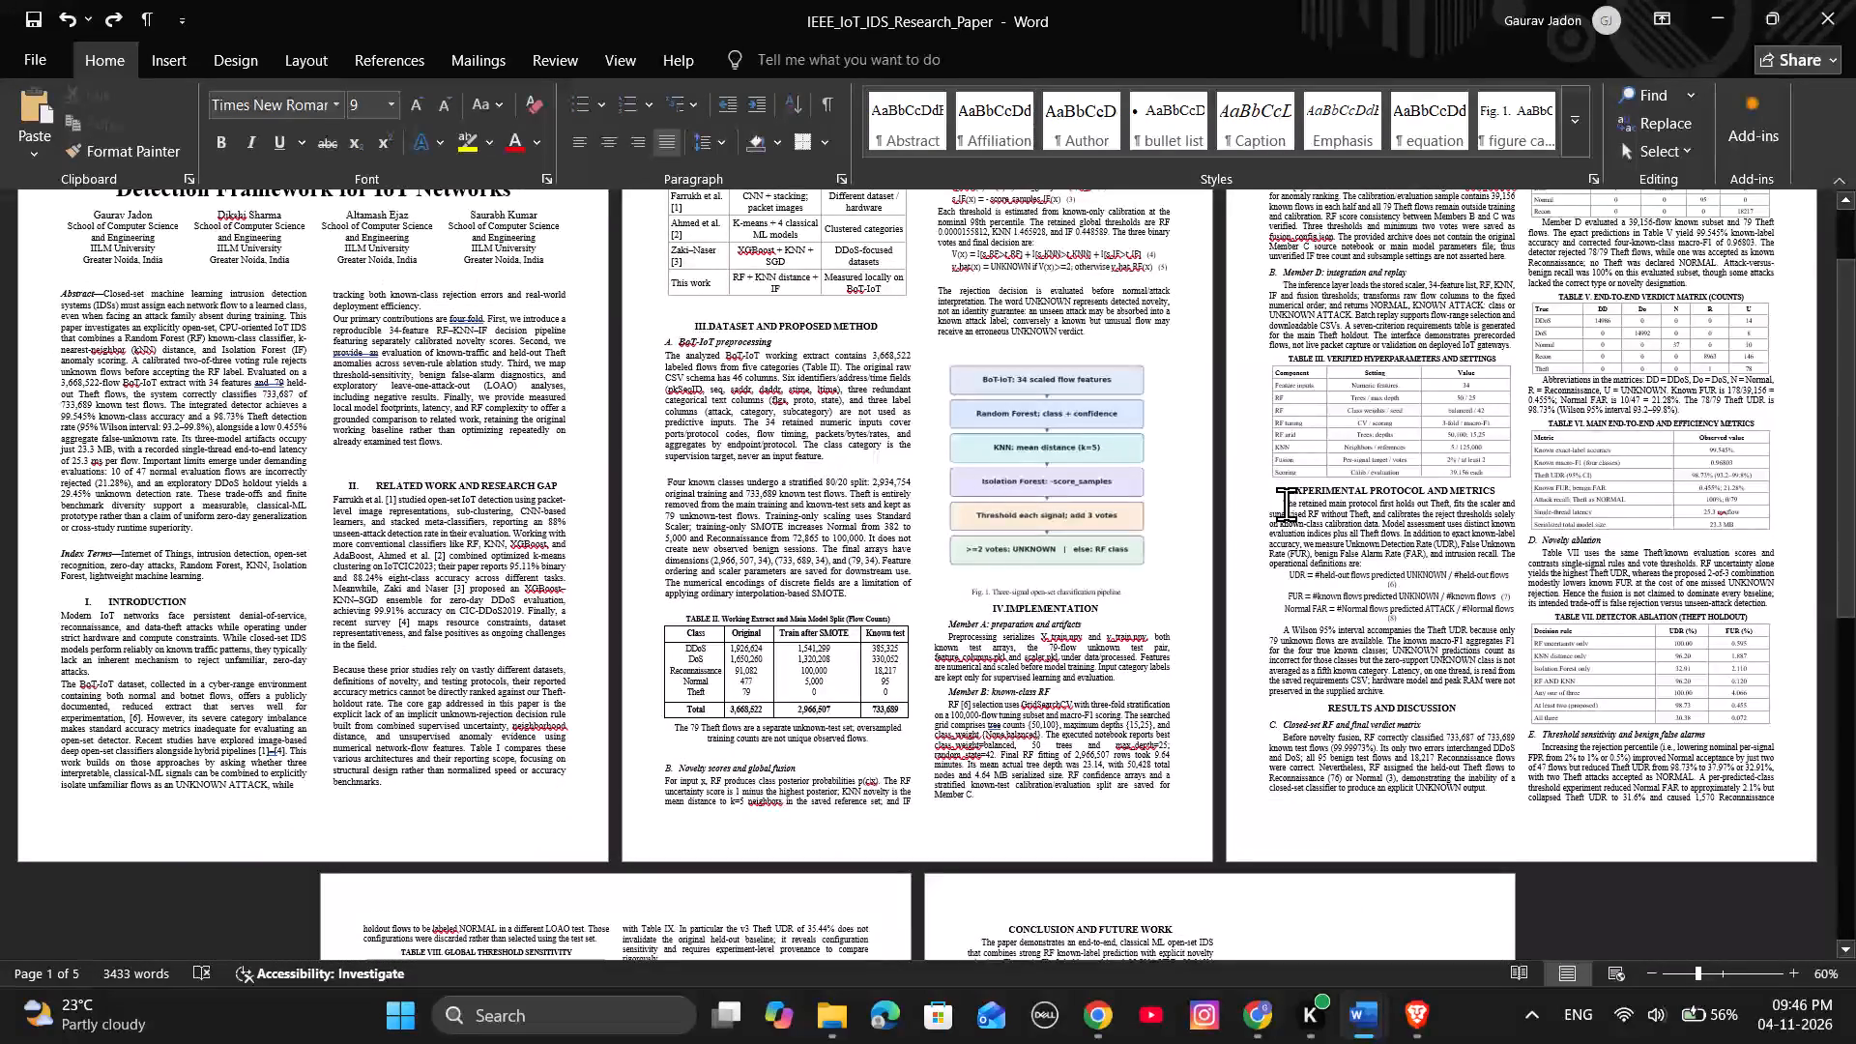
{"action": "scroll", "coordinate": [1035, 465], "scroll_direction": "up", "scroll_amount": 2}
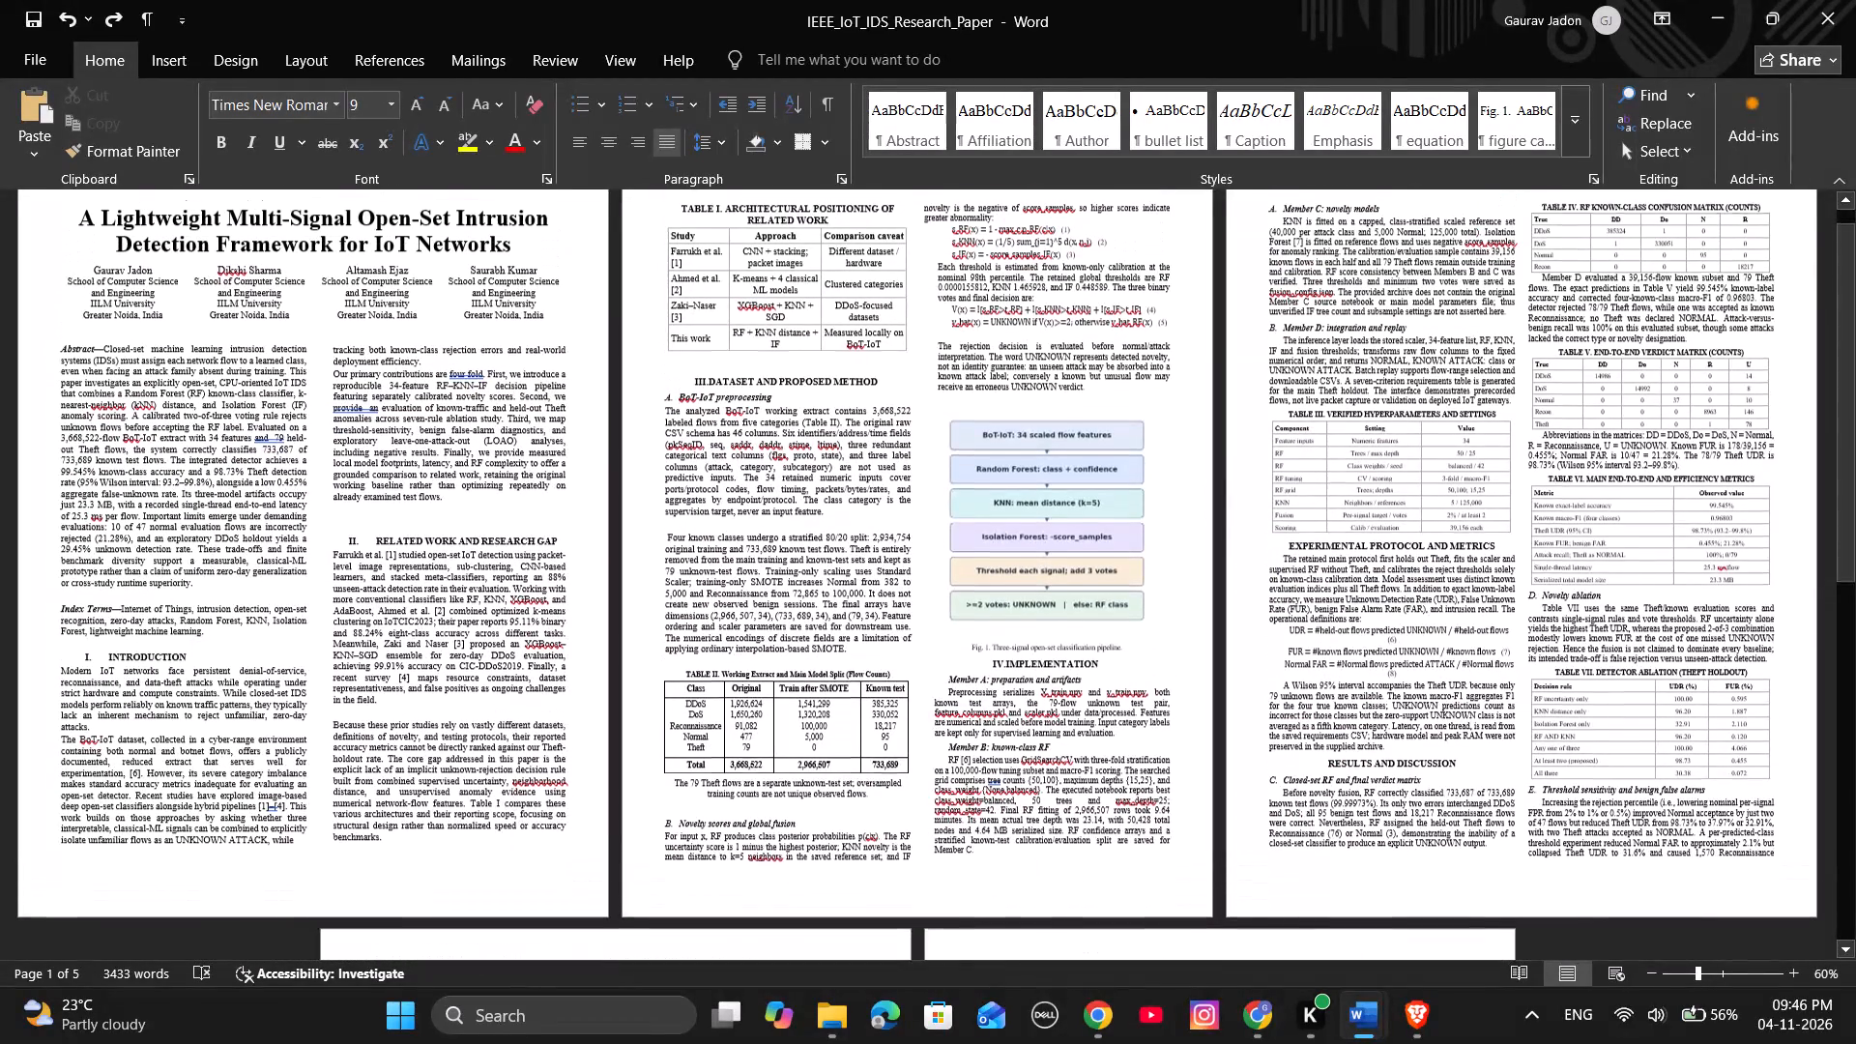
{"action": "scroll", "coordinate": [1035, 465], "scroll_direction": "up", "scroll_amount": 2}
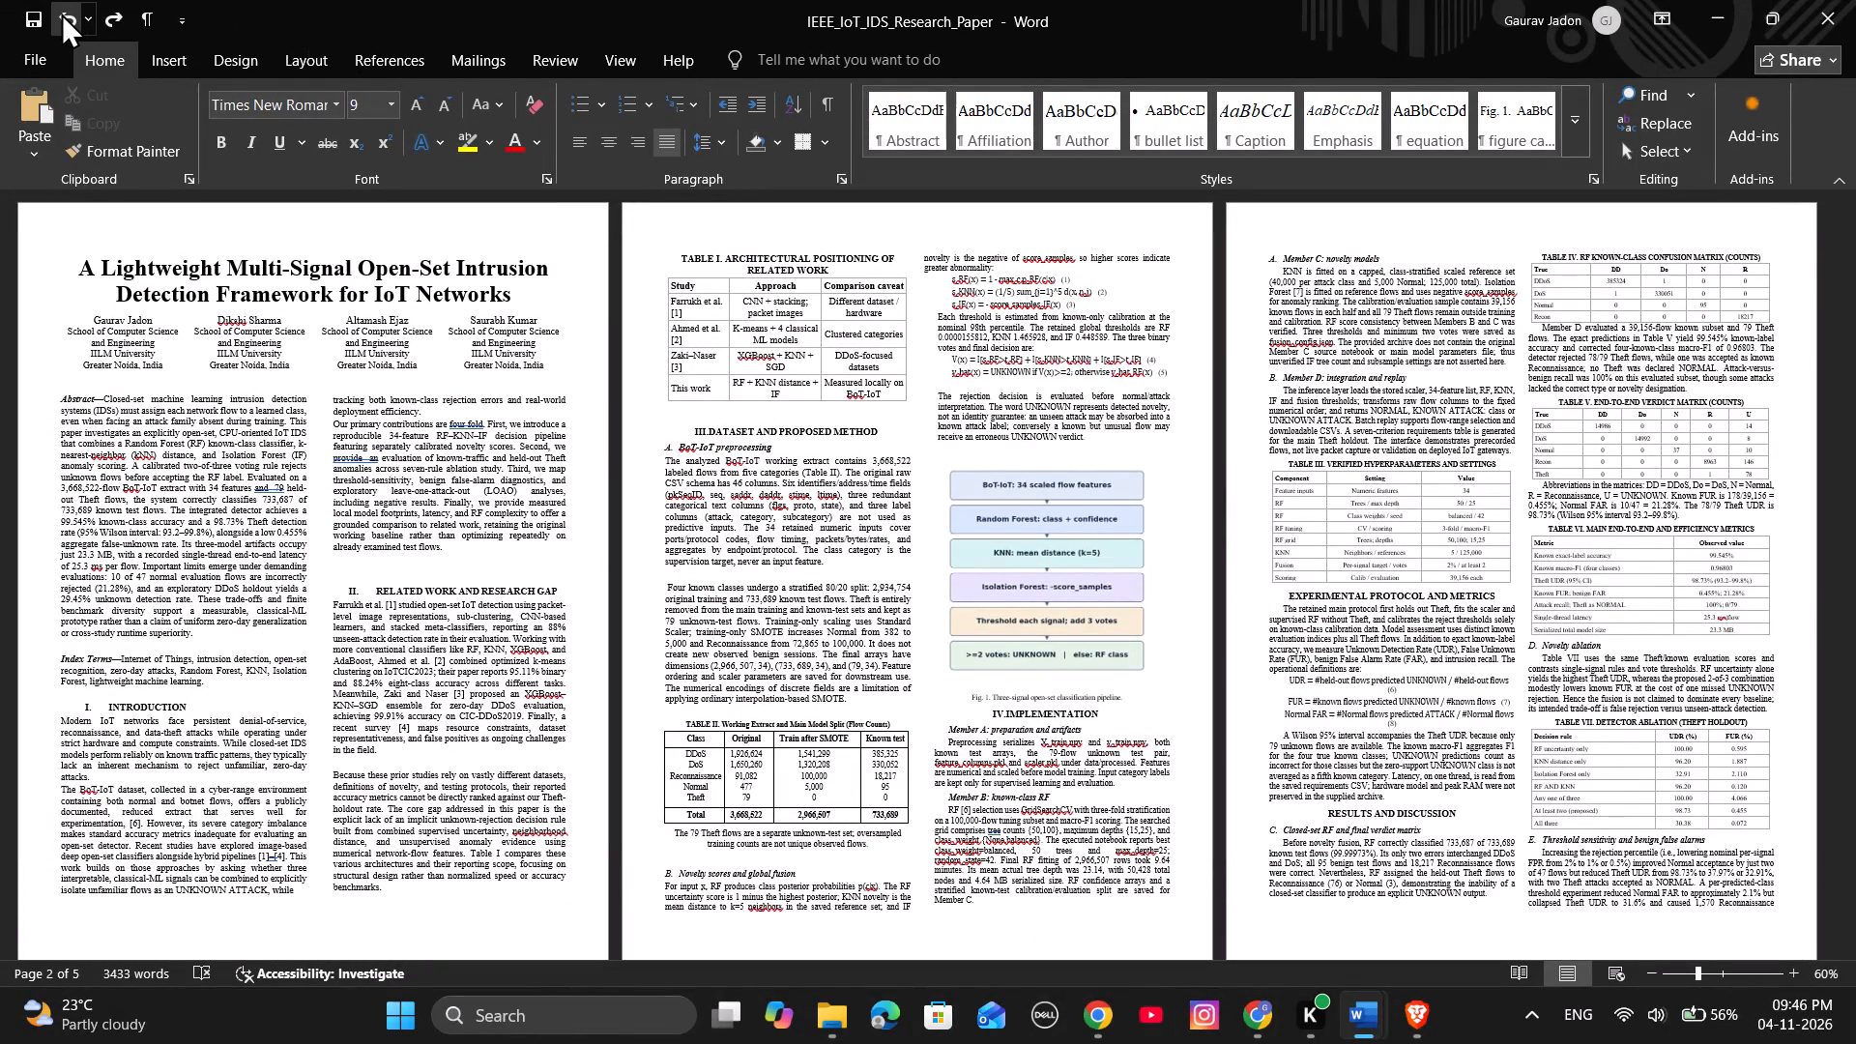
Undo the recent formatting edits back to before the indents in the Novelty scores and global fusion text were removed.
{"action": "left_click", "coordinate": [61, 13]}
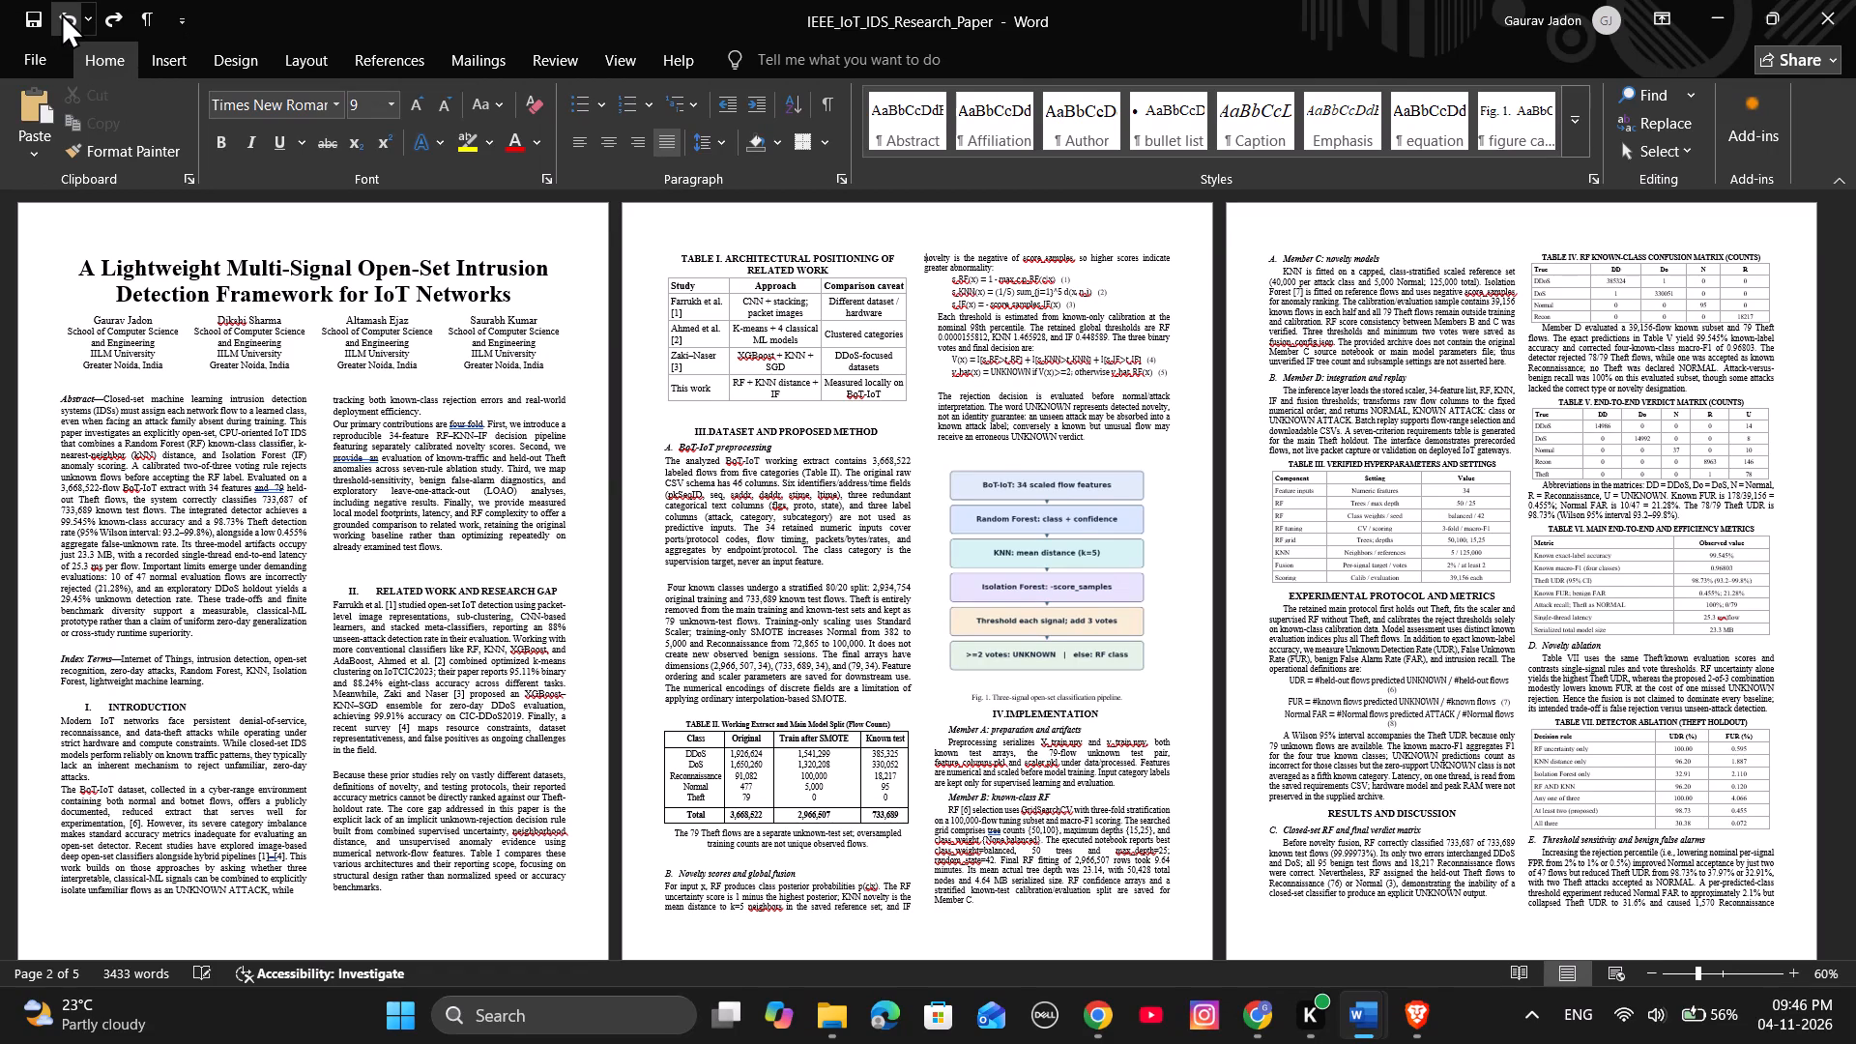
{"action": "left_click", "coordinate": [61, 13]}
{"action": "left_click", "coordinate": [61, 13]}
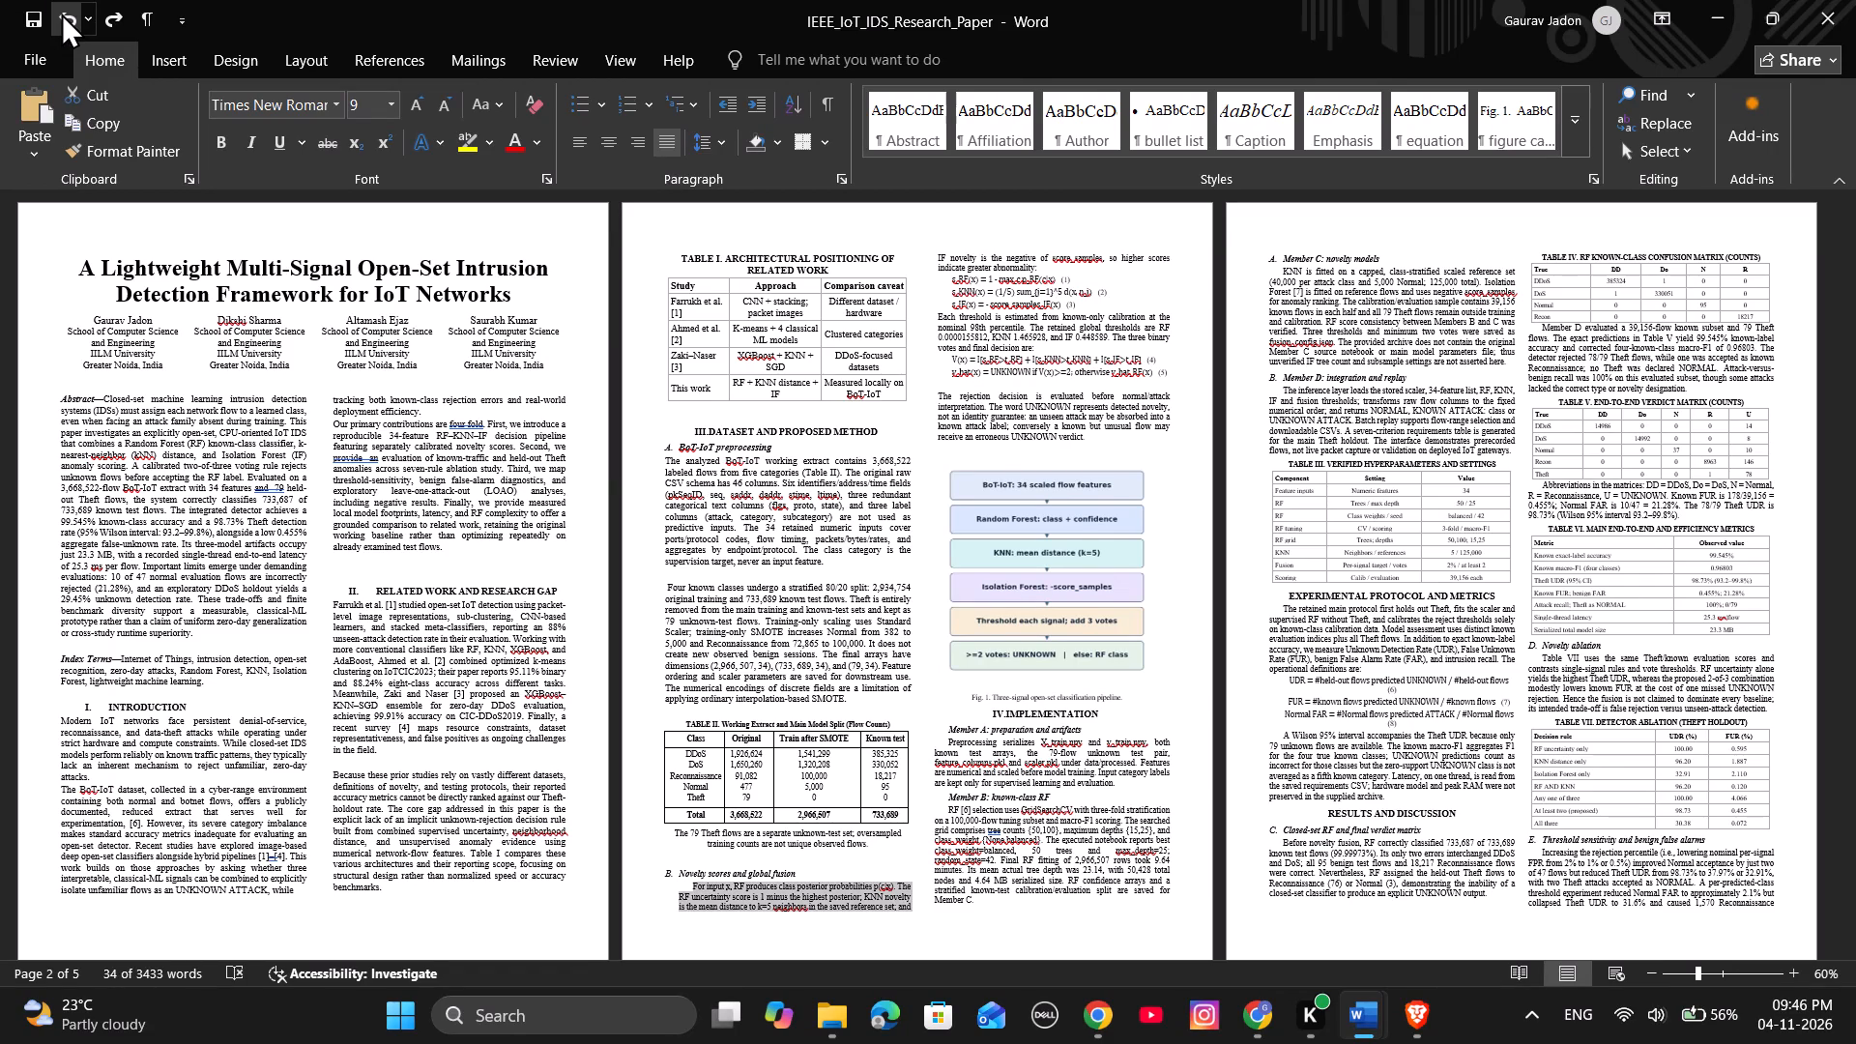
{"action": "left_click", "coordinate": [61, 13]}
{"action": "left_click", "coordinate": [61, 13]}
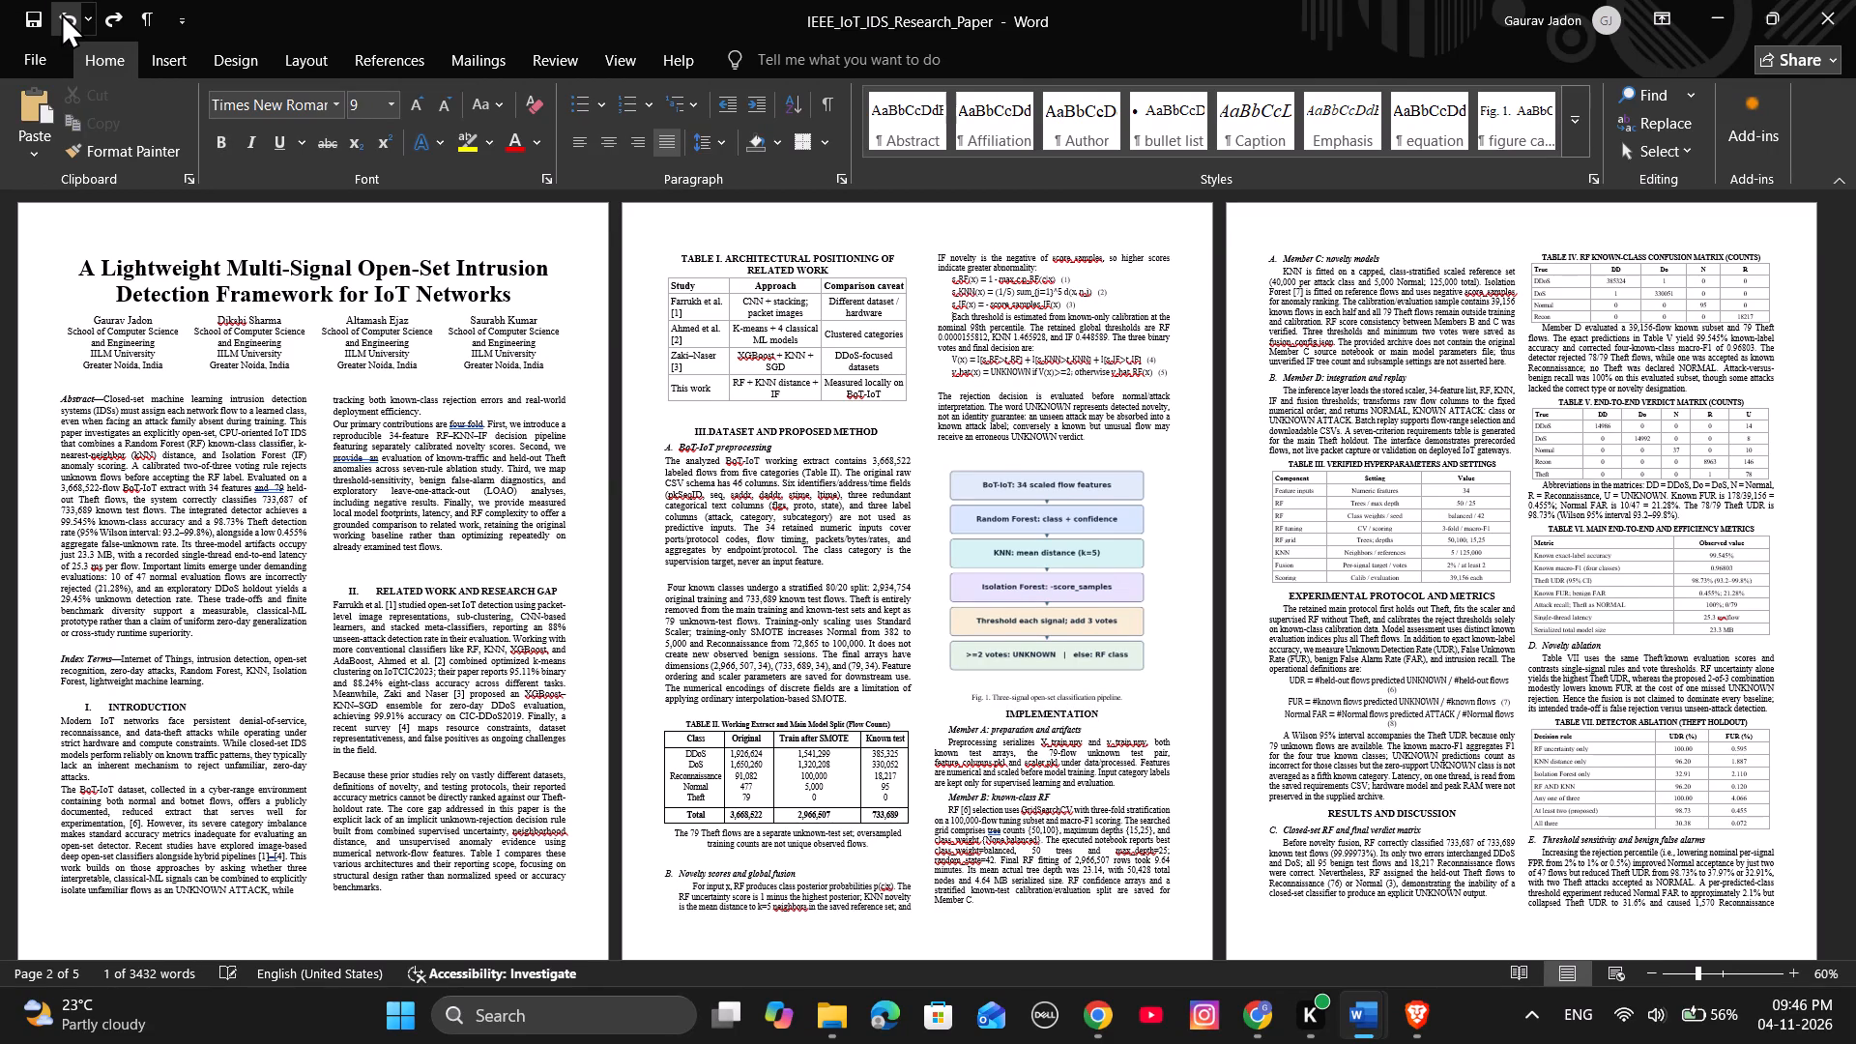
{"action": "left_click", "coordinate": [61, 13]}
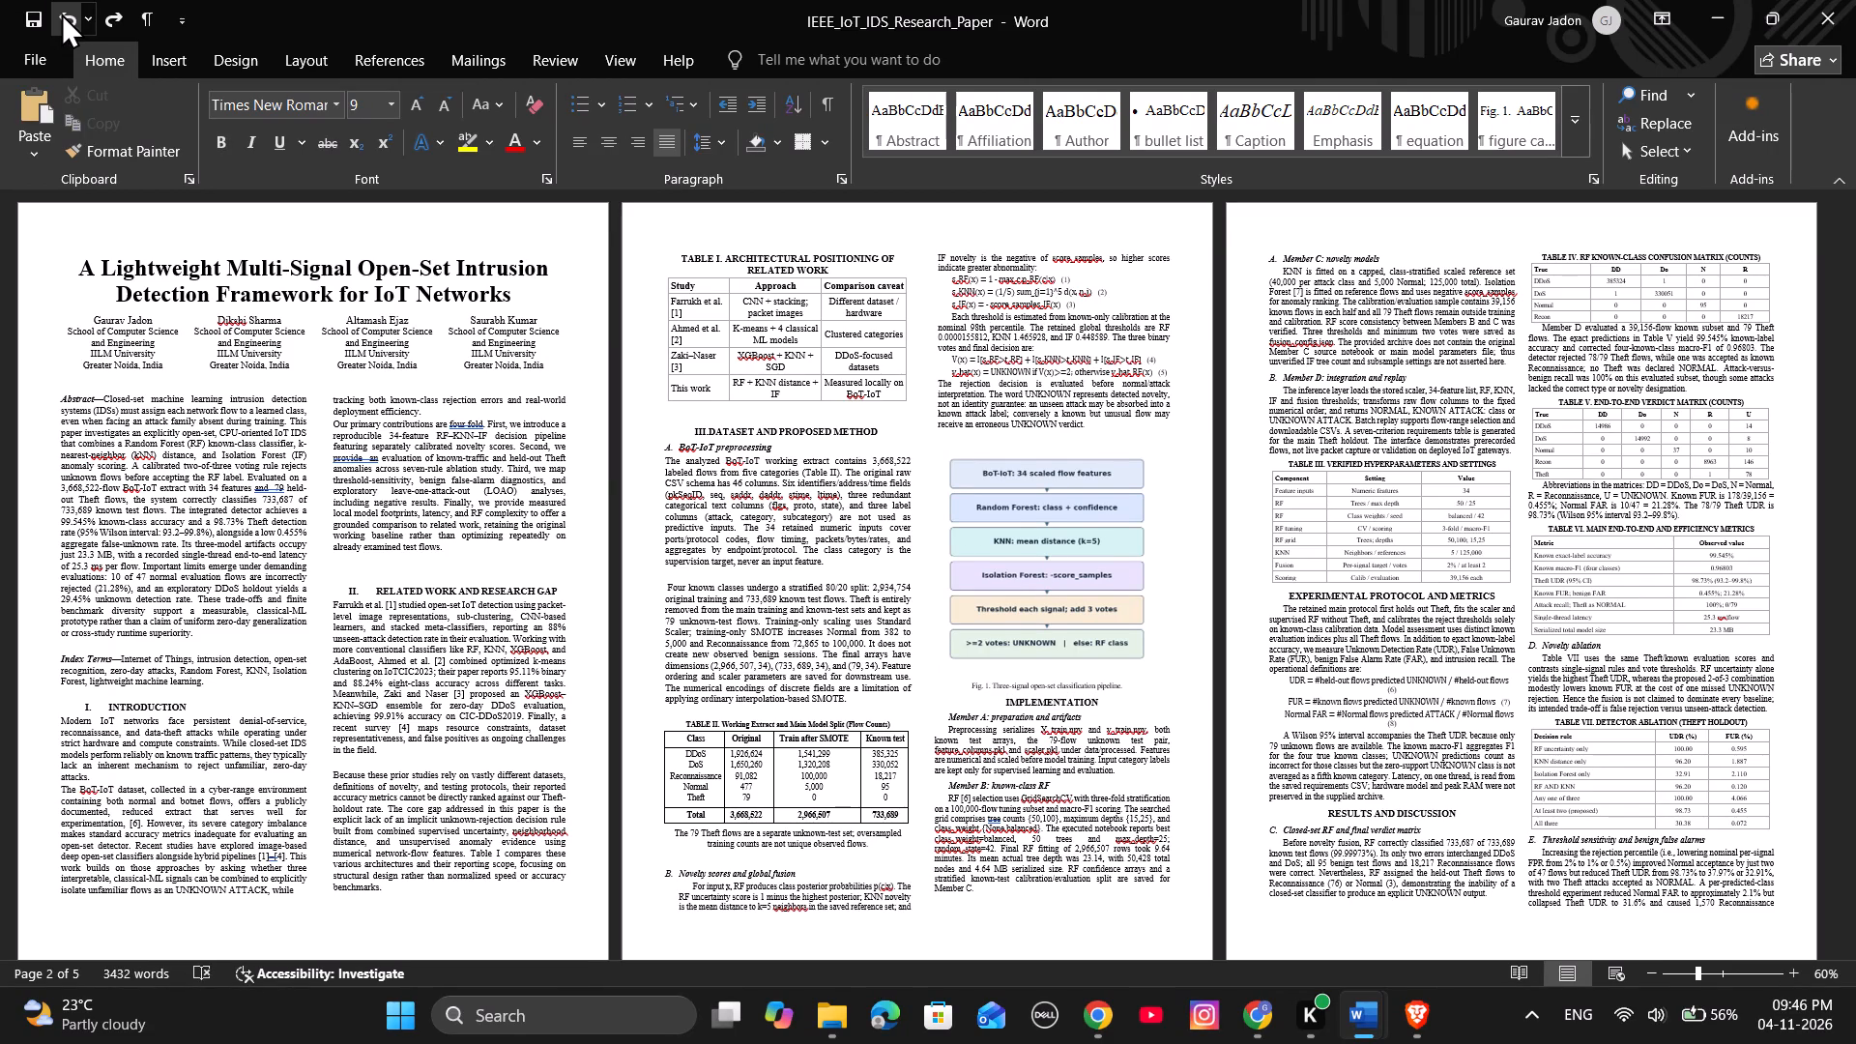
{"action": "left_click", "coordinate": [61, 13]}
{"action": "left_click", "coordinate": [61, 13]}
{"action": "left_click", "coordinate": [61, 13]}
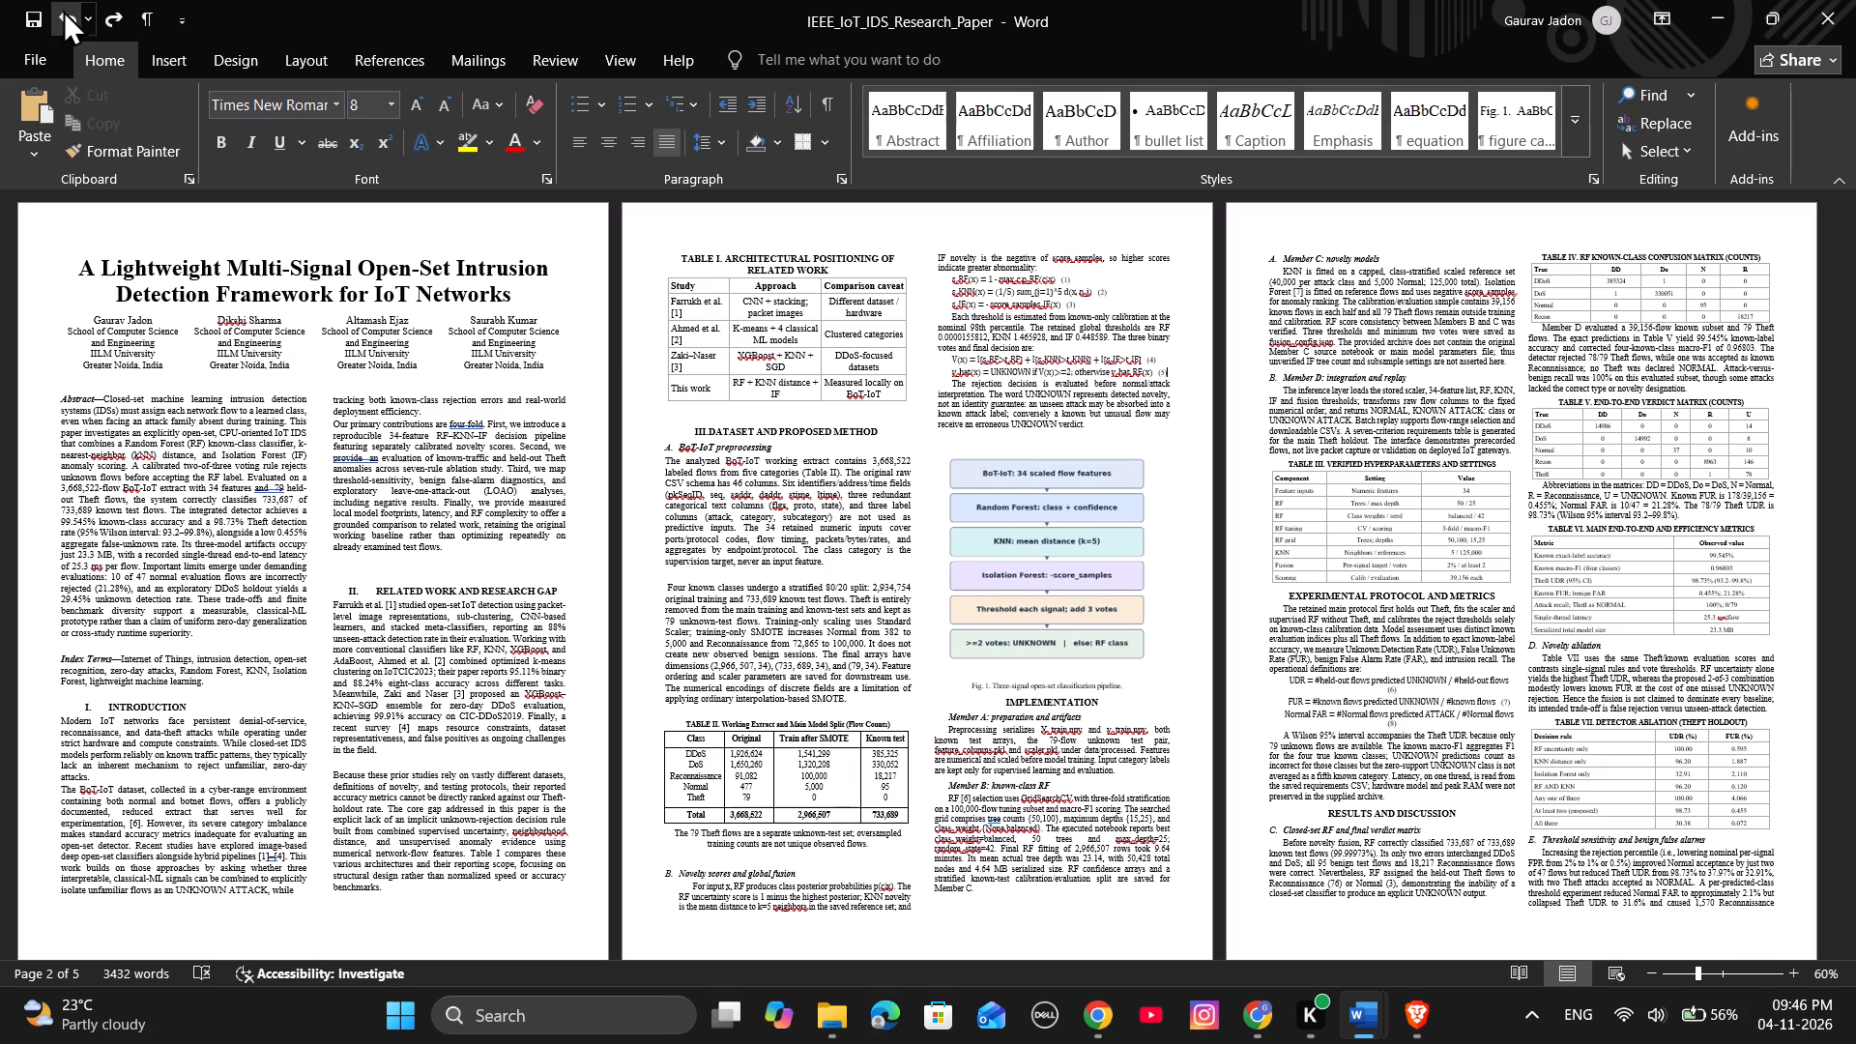
{"action": "left_click", "coordinate": [63, 10]}
{"action": "left_click", "coordinate": [63, 10]}
{"action": "left_click", "coordinate": [63, 10]}
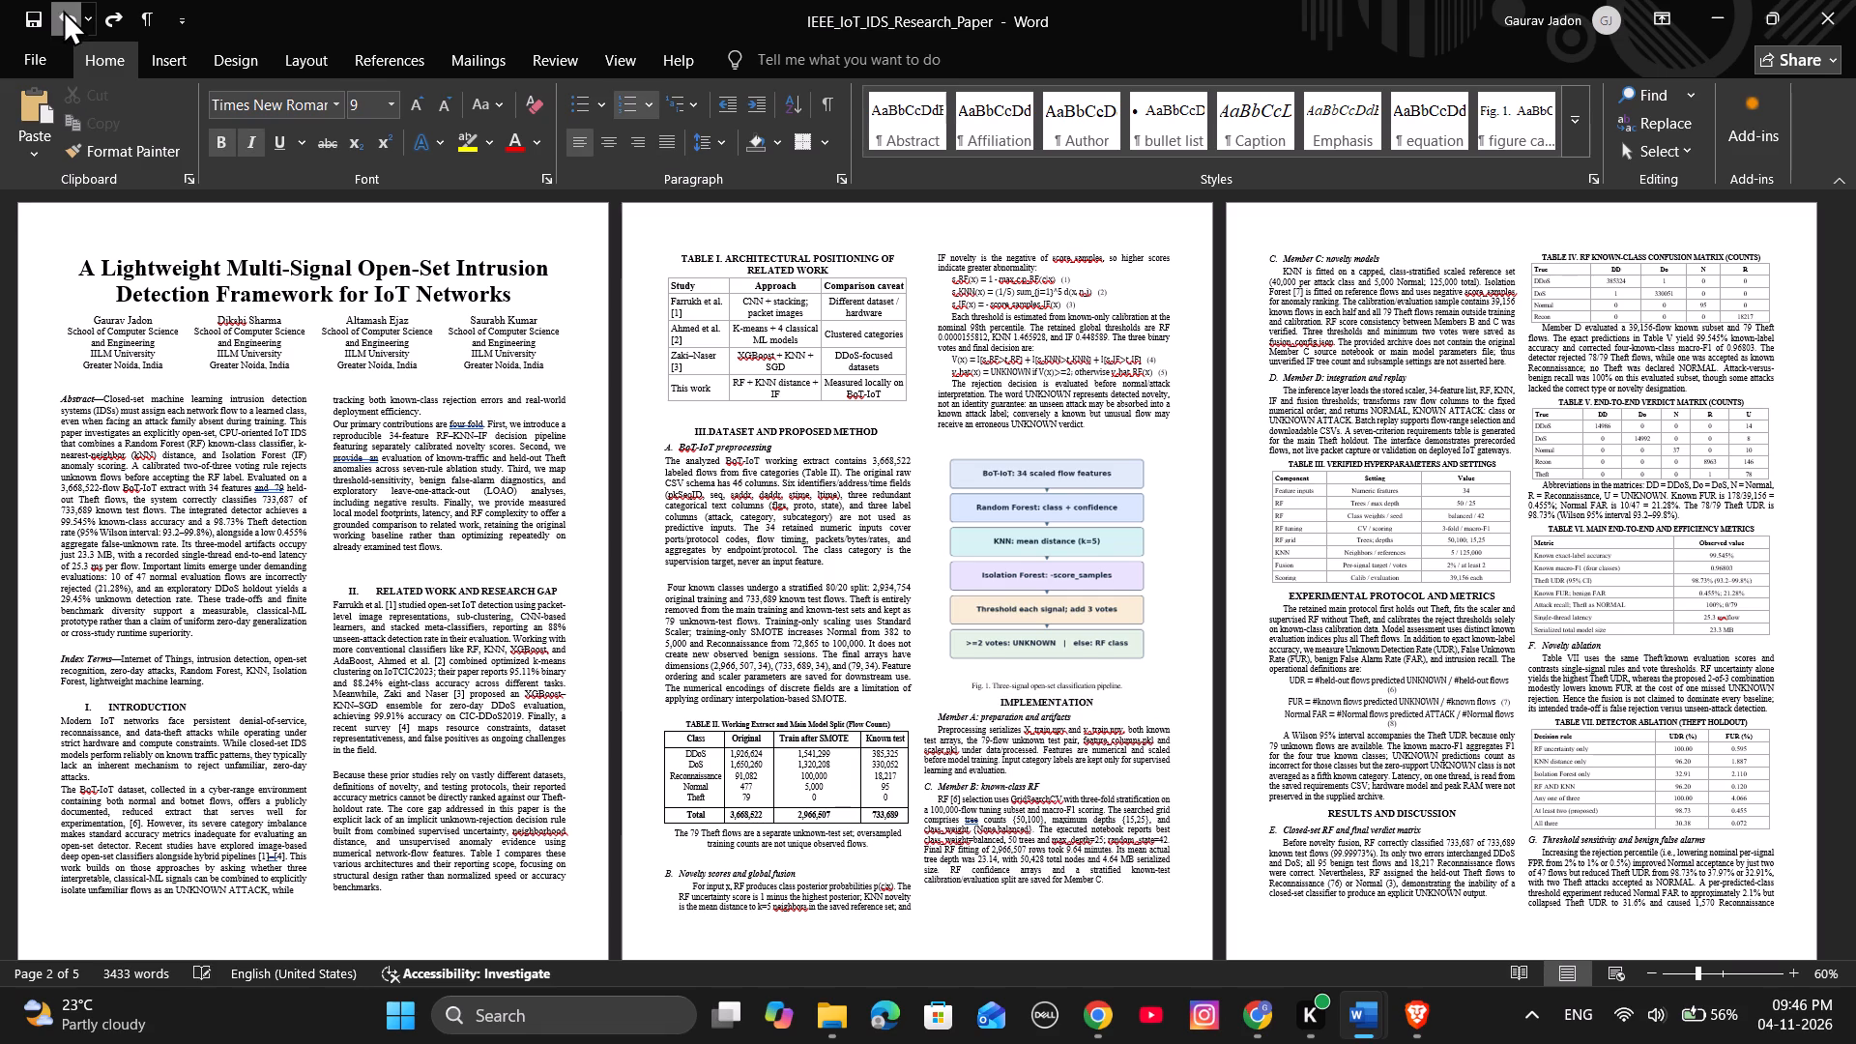
{"action": "triple_click", "coordinate": [63, 10]}
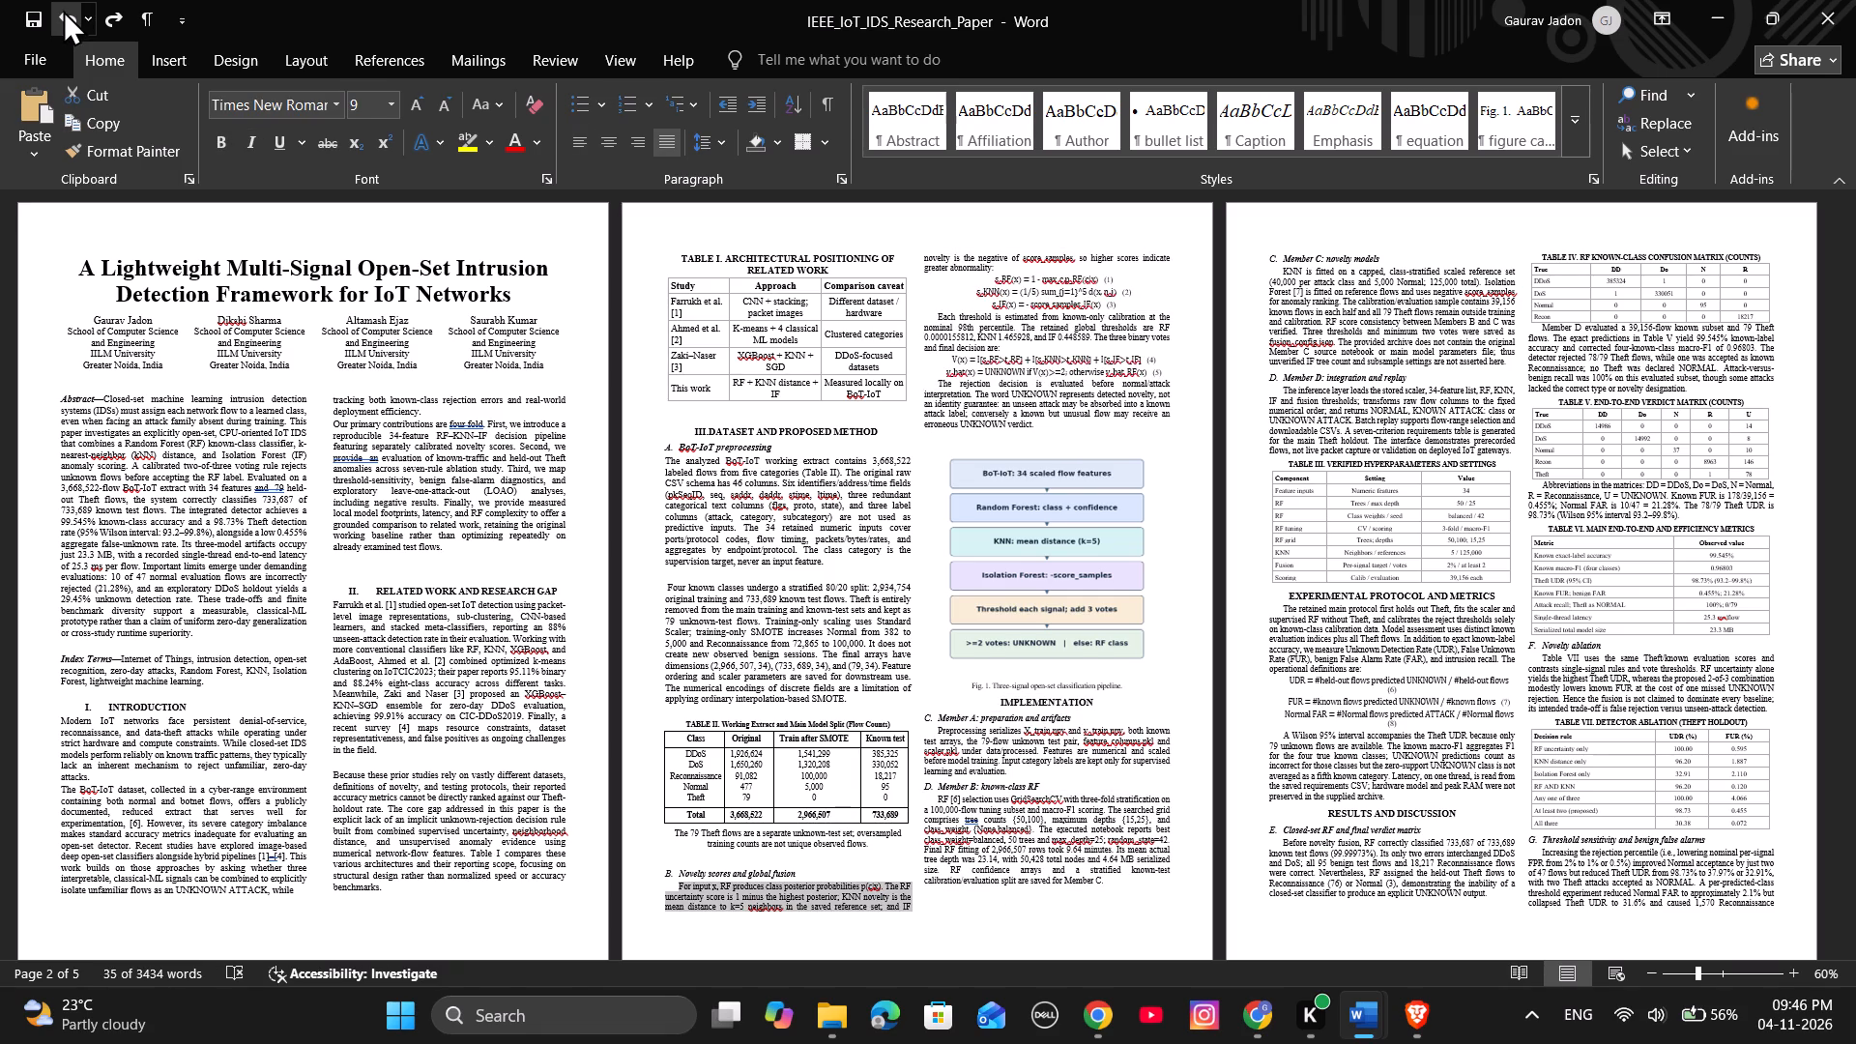
Redo the undone edits up to the Roman IV numbering of the IMPLEMENTATION heading, leaving the "For input x" indent changes undone.
{"action": "left_click", "coordinate": [119, 14]}
{"action": "left_click", "coordinate": [119, 14]}
{"action": "left_click", "coordinate": [119, 14]}
{"action": "left_click", "coordinate": [119, 14]}
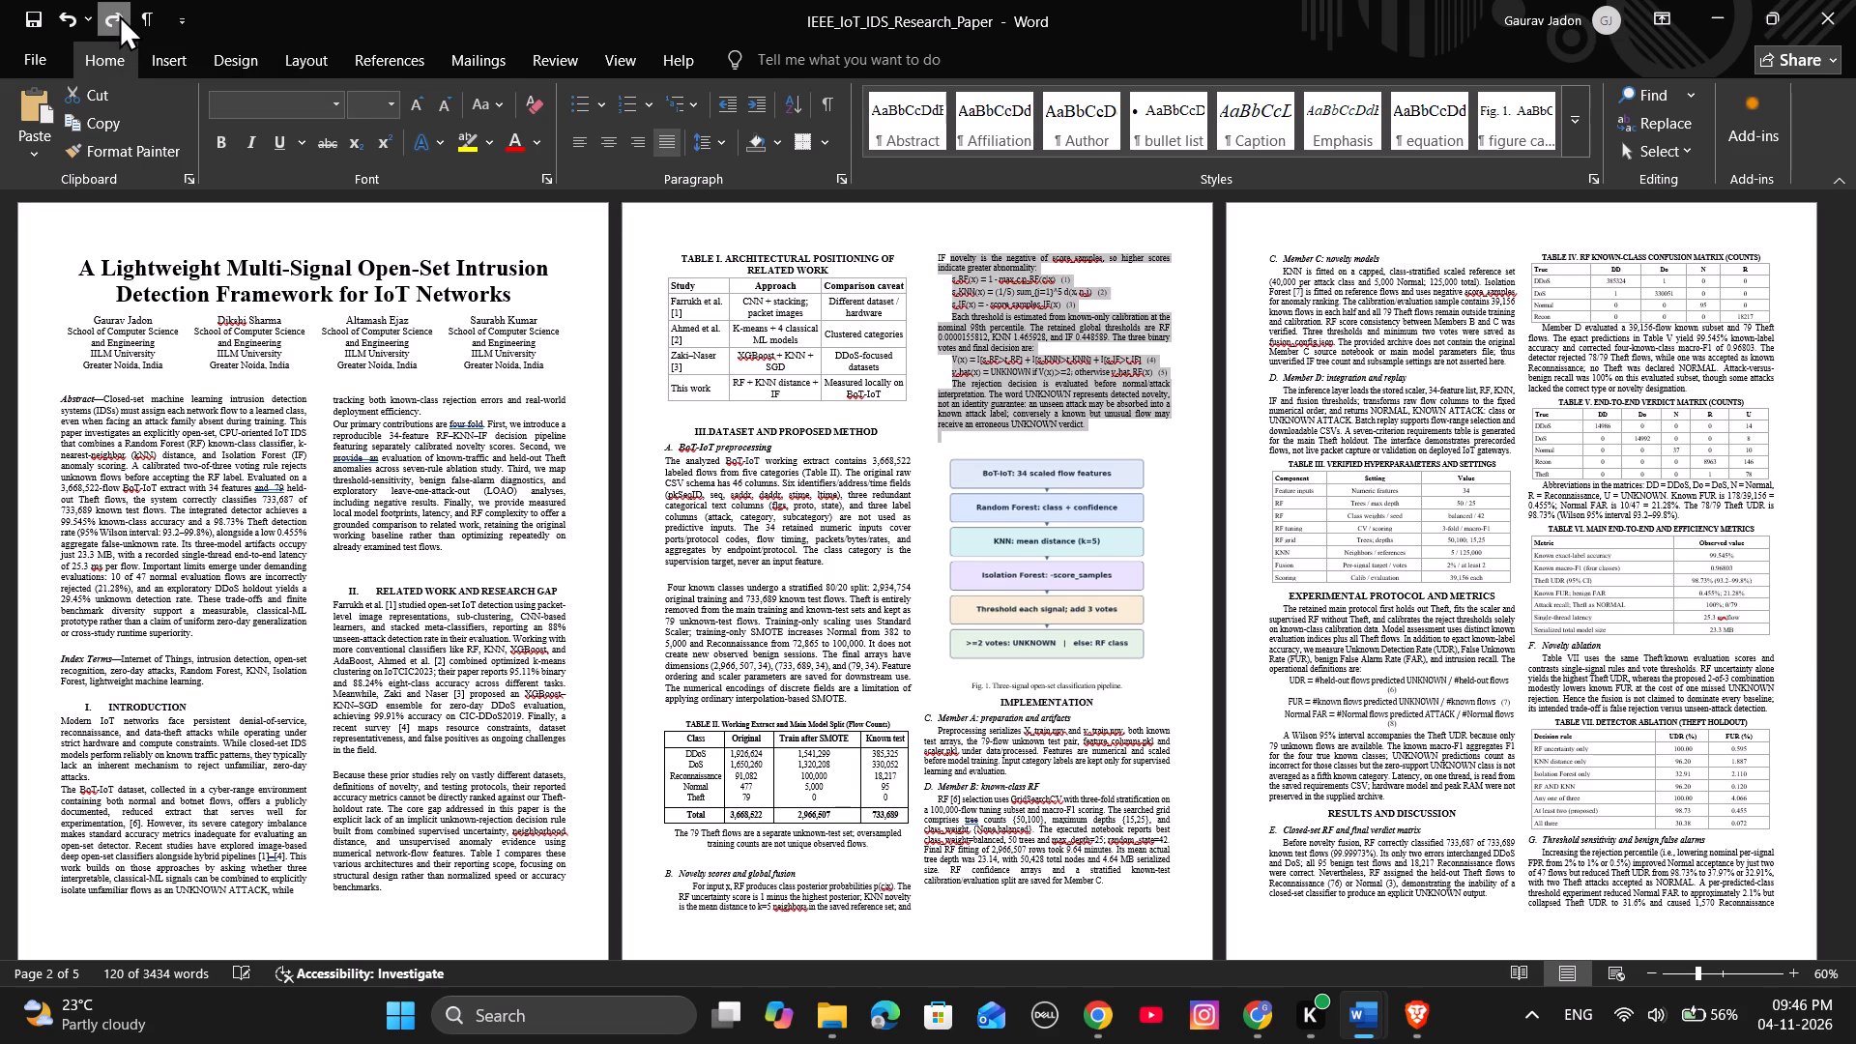
{"action": "double_click", "coordinate": [119, 14]}
{"action": "left_click", "coordinate": [119, 14]}
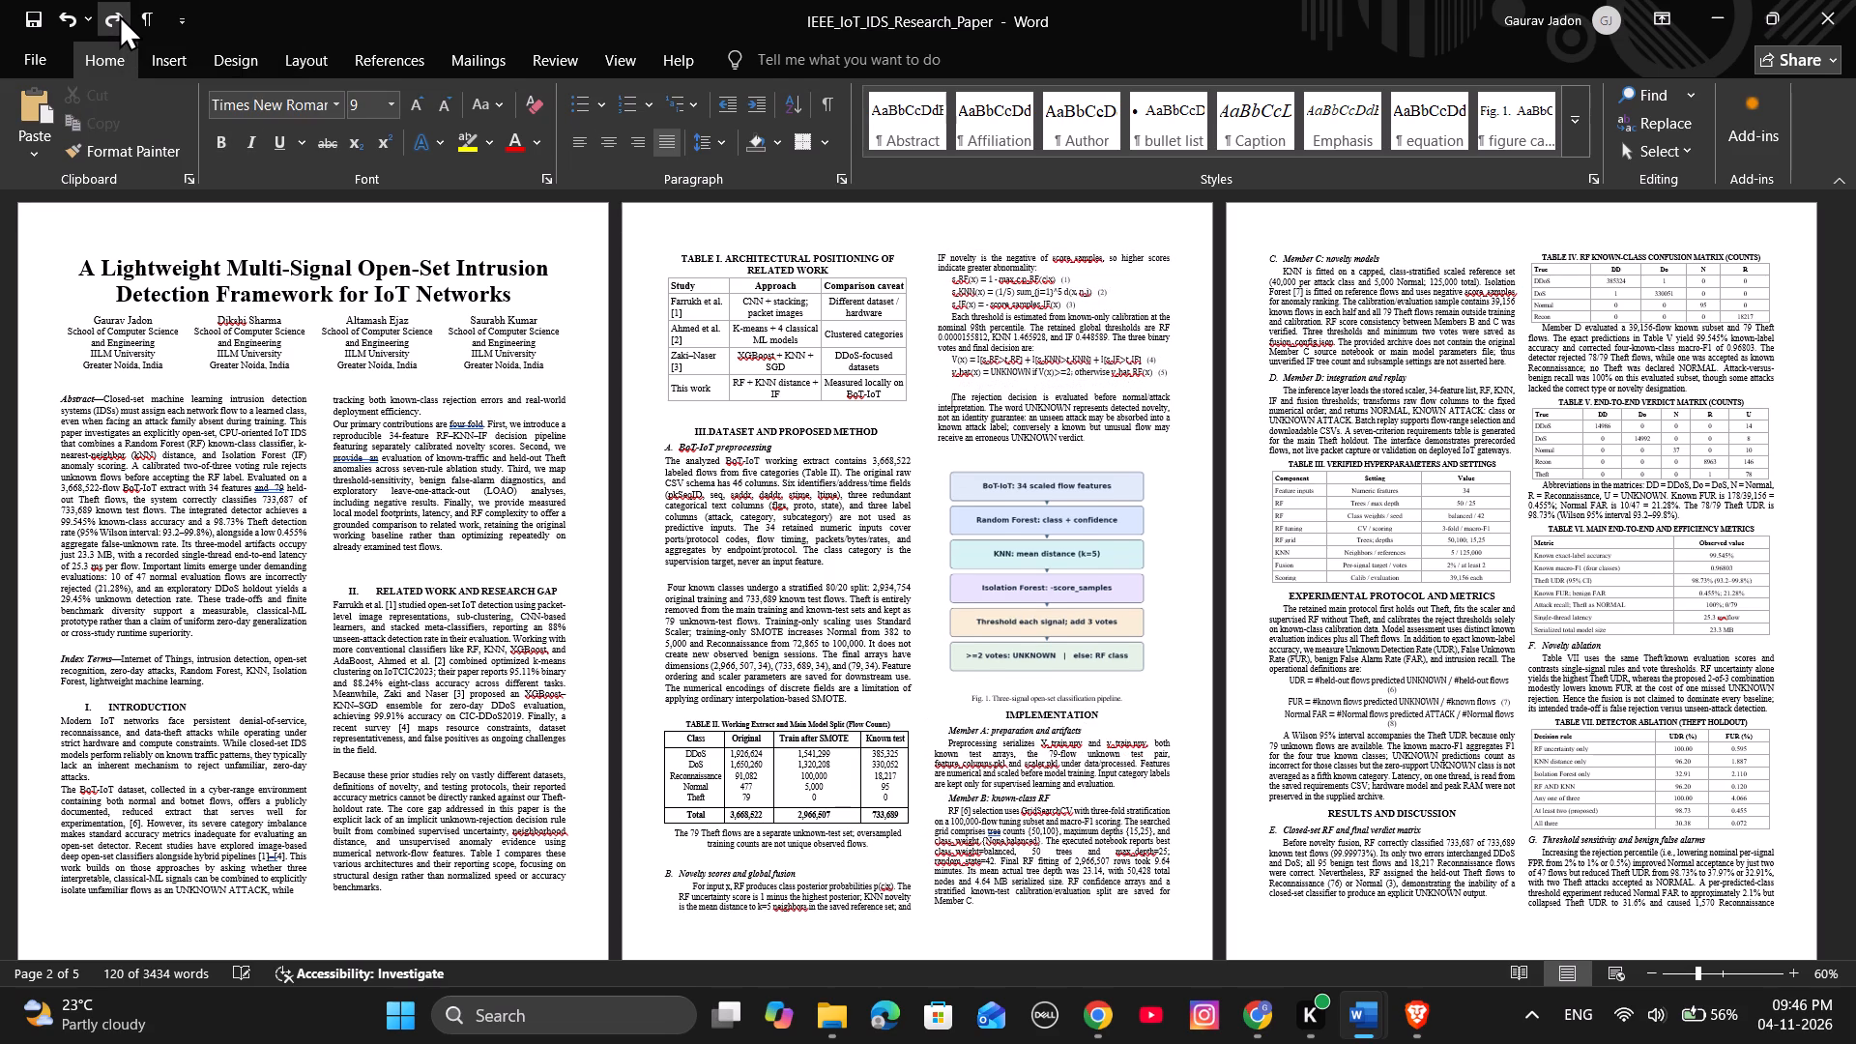
{"action": "left_click", "coordinate": [119, 14]}
{"action": "left_click", "coordinate": [119, 14]}
{"action": "left_click", "coordinate": [119, 14]}
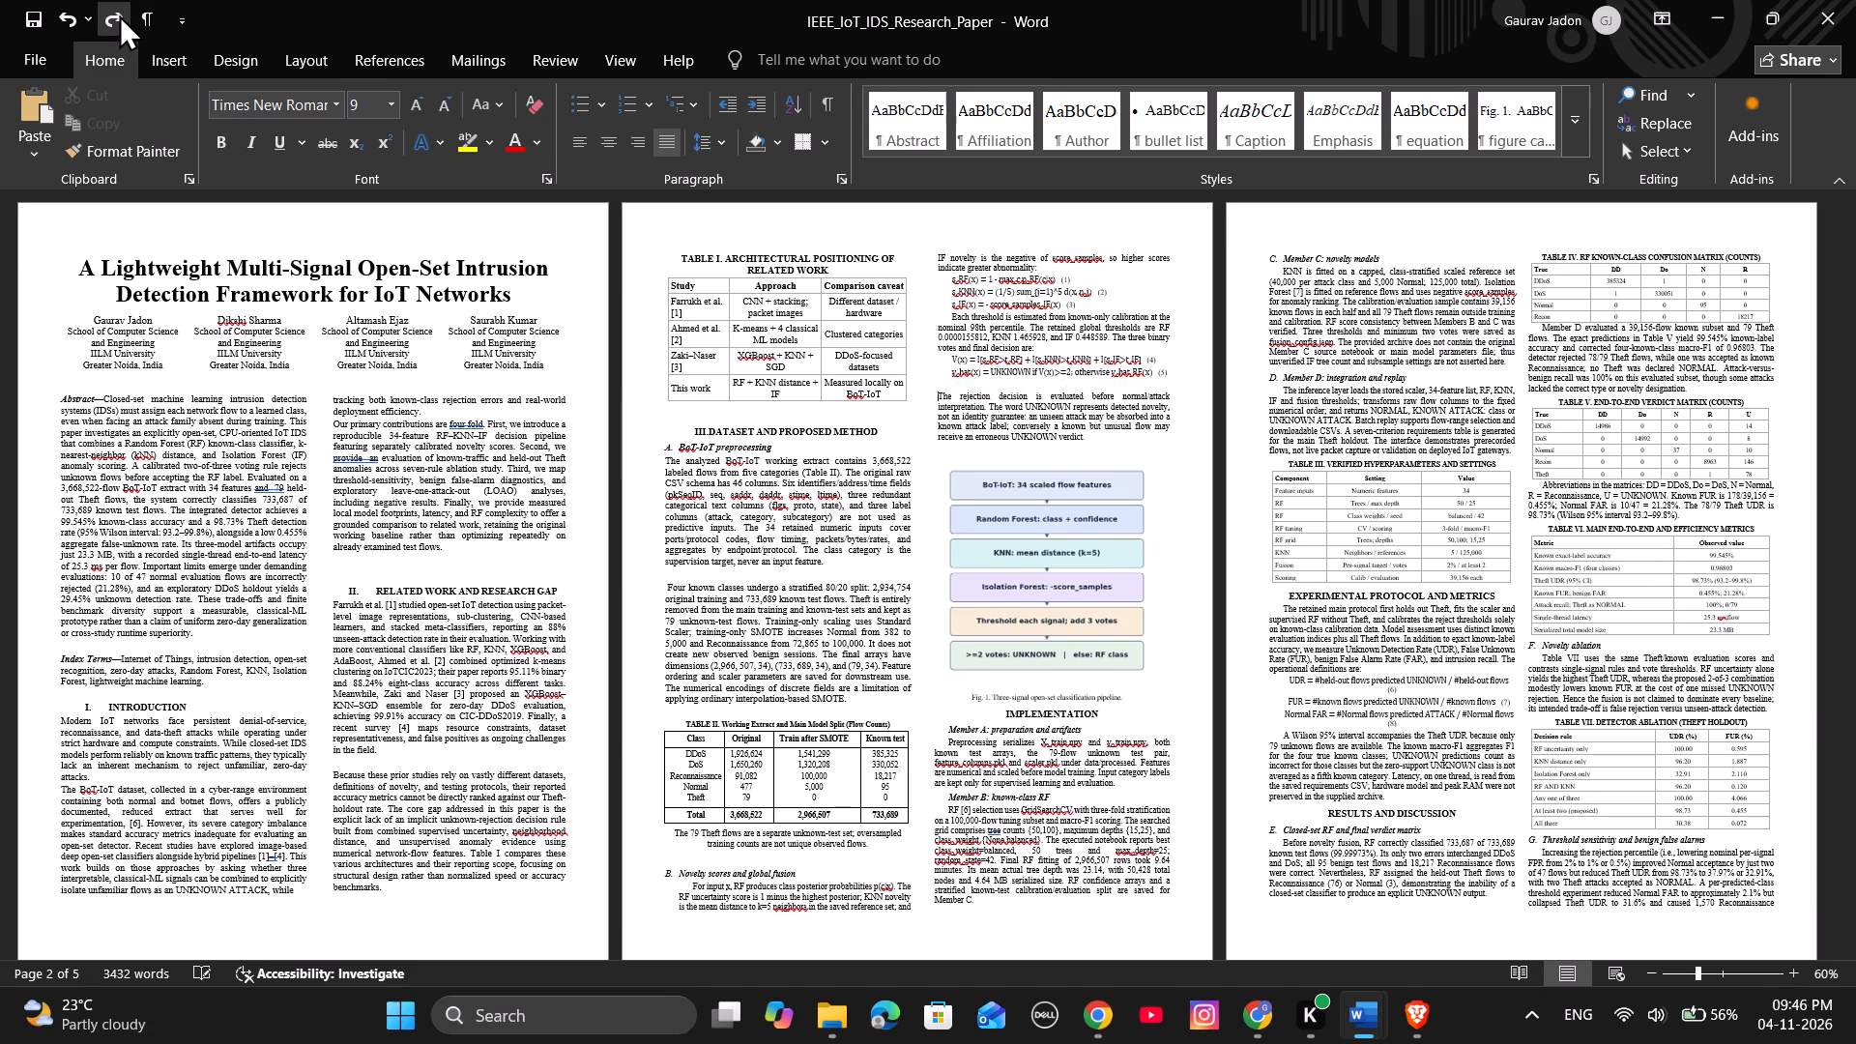
{"action": "left_click", "coordinate": [119, 14]}
{"action": "left_click", "coordinate": [119, 14]}
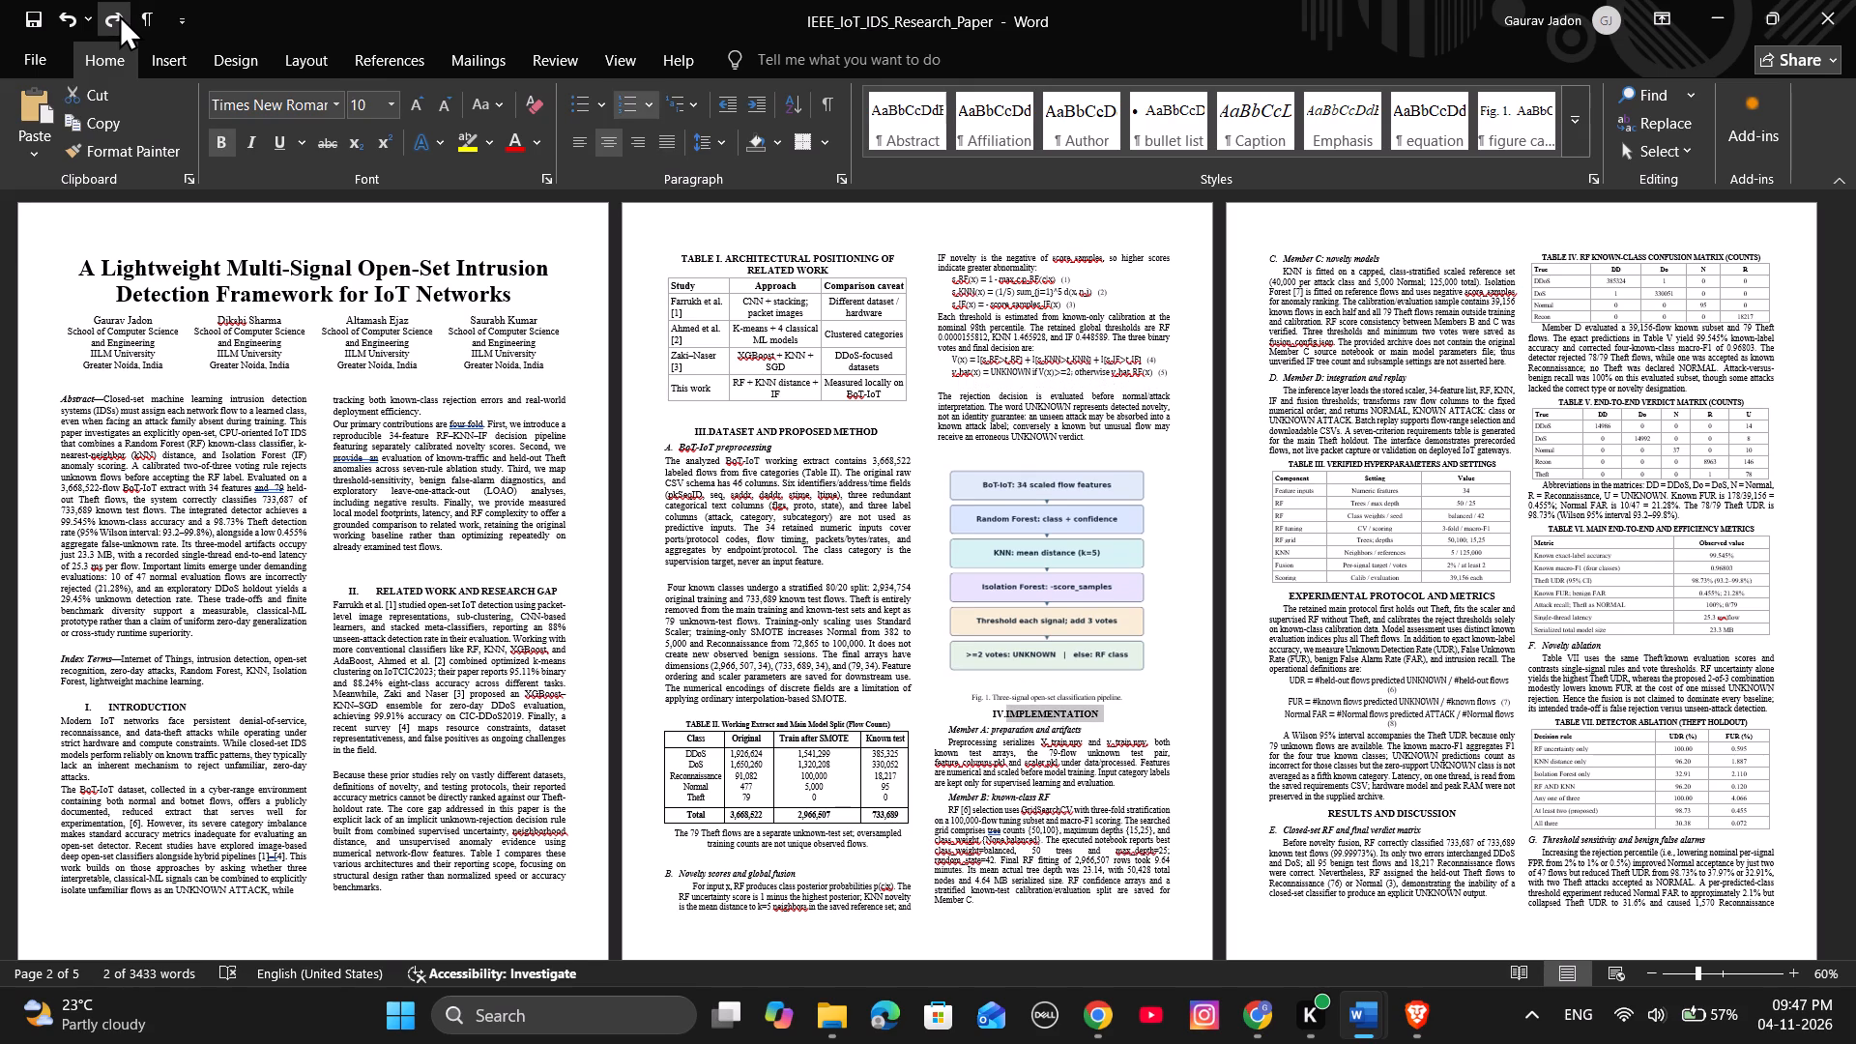
{"action": "left_click", "coordinate": [54, 9]}
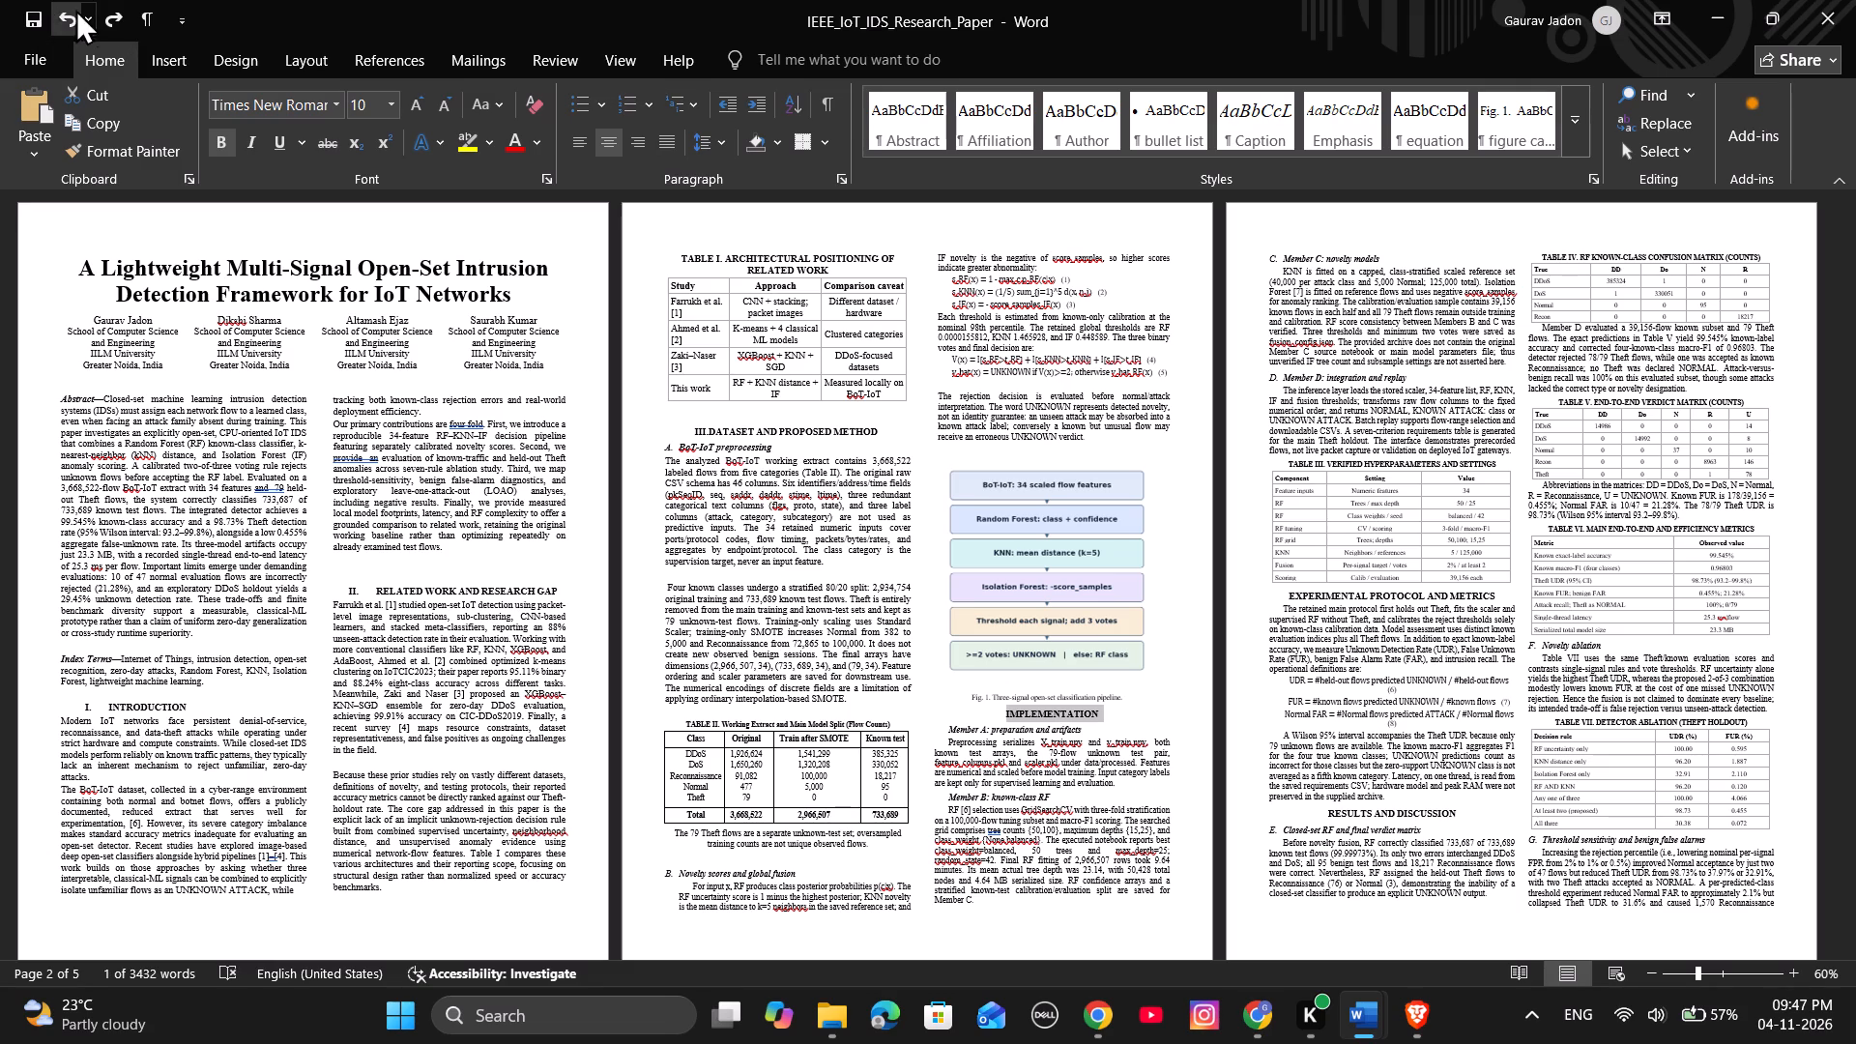
{"action": "left_click", "coordinate": [118, 15]}
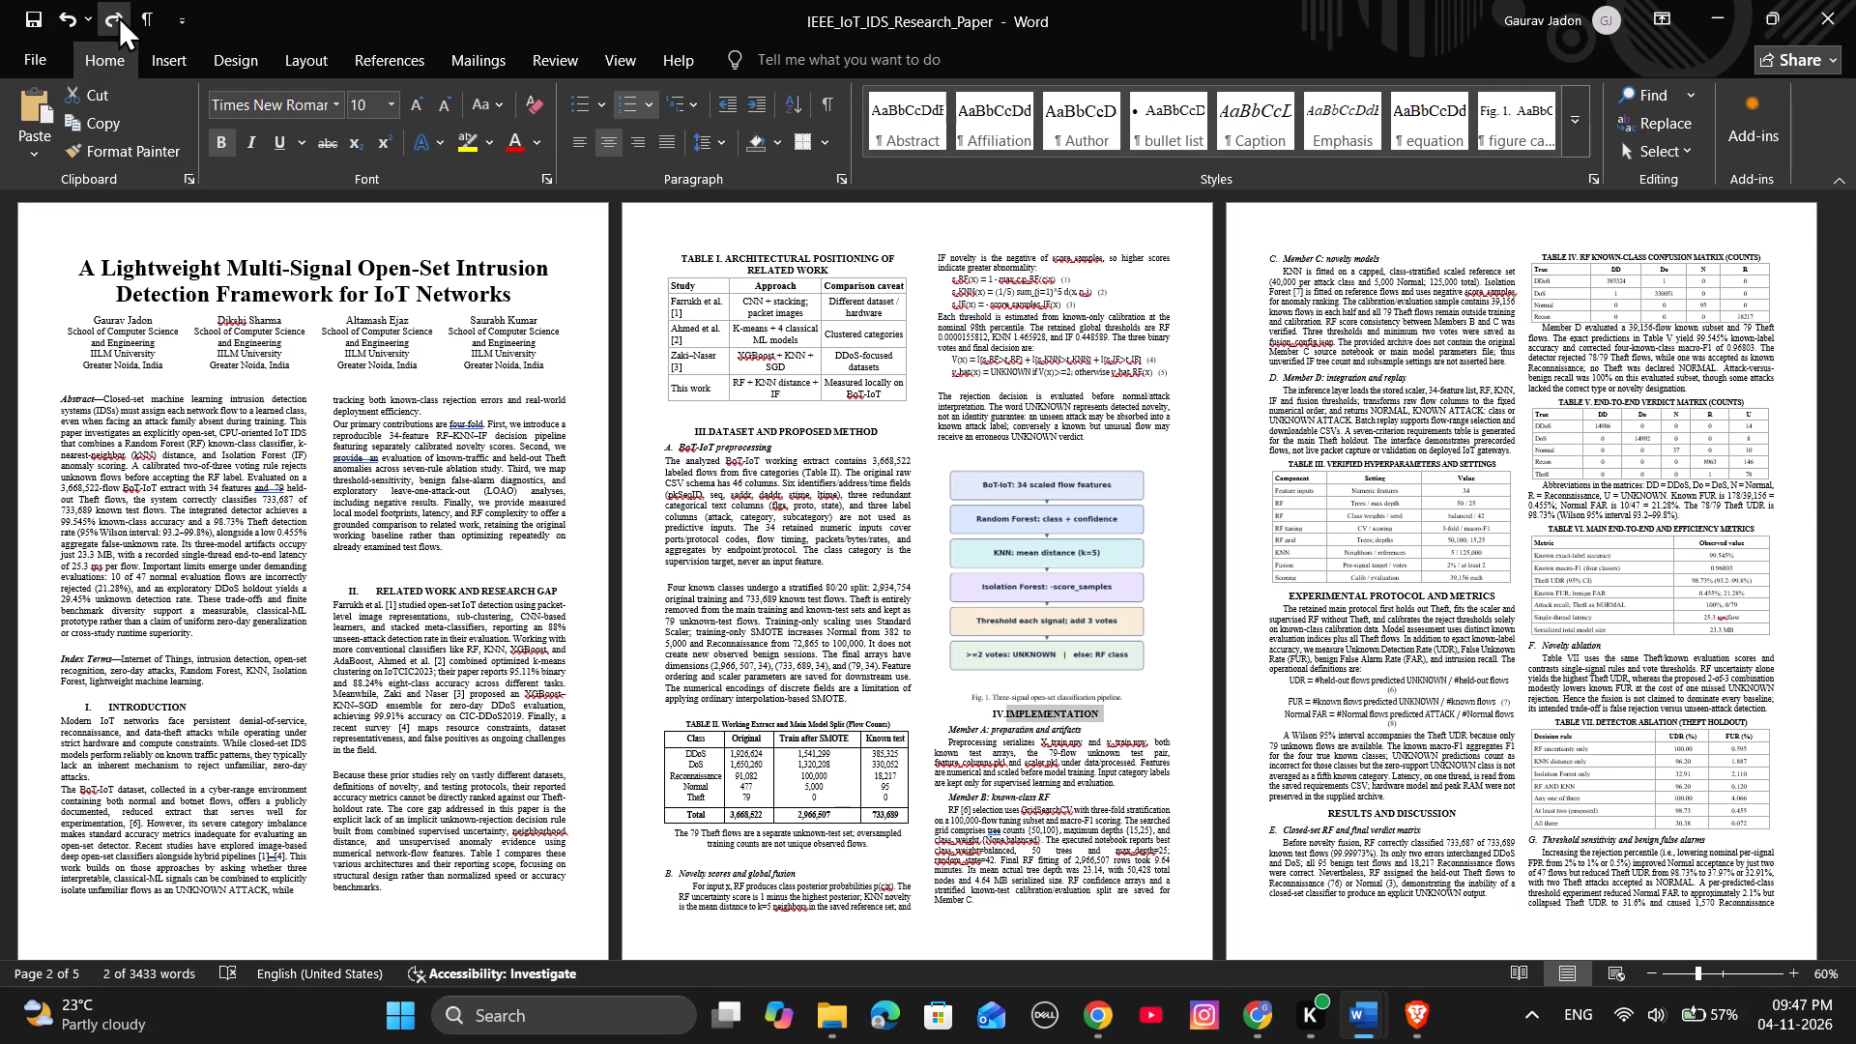
Check the layout around Table II, the Novelty scores and global fusion paragraph and the Implementation section.
{"action": "scroll", "coordinate": [1005, 384], "scroll_direction": "up", "scroll_amount": 4, "text": "ctrl"}
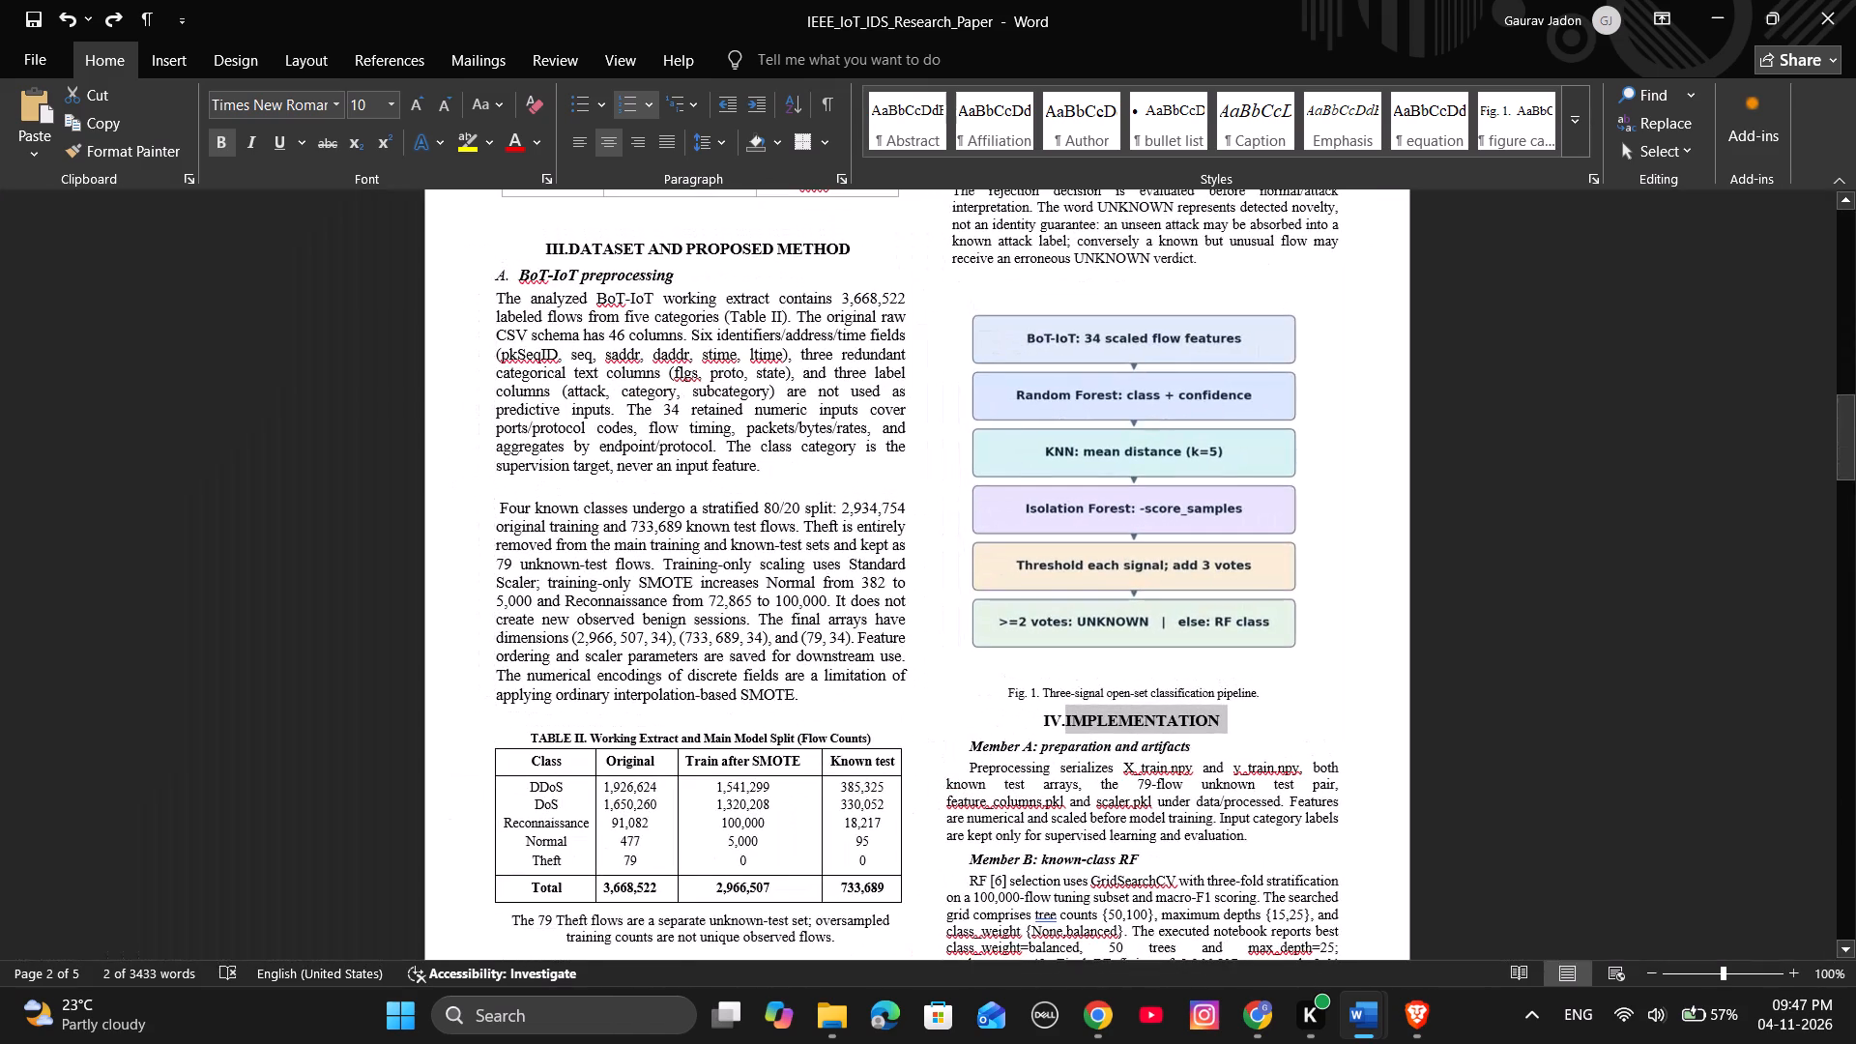
{"action": "scroll", "coordinate": [1005, 384], "scroll_direction": "down", "scroll_amount": 1}
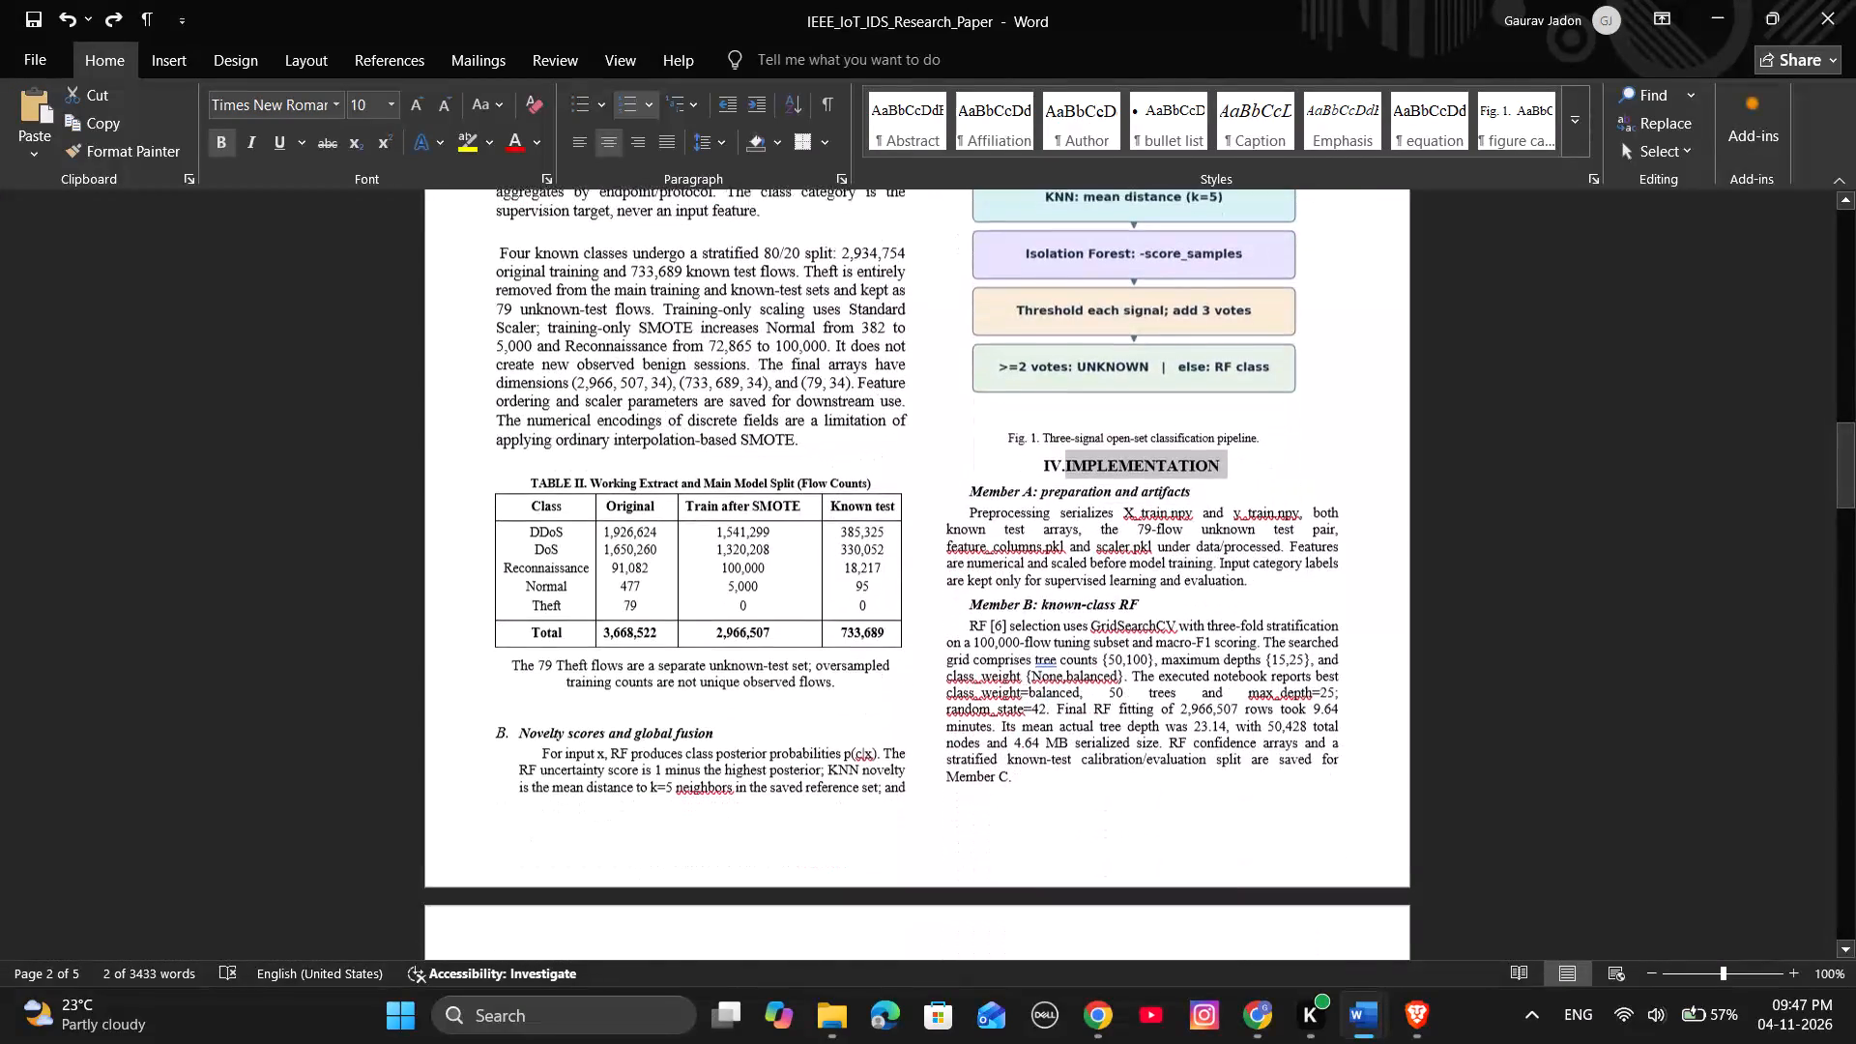
{"action": "scroll", "coordinate": [1005, 384], "scroll_direction": "down", "scroll_amount": 2}
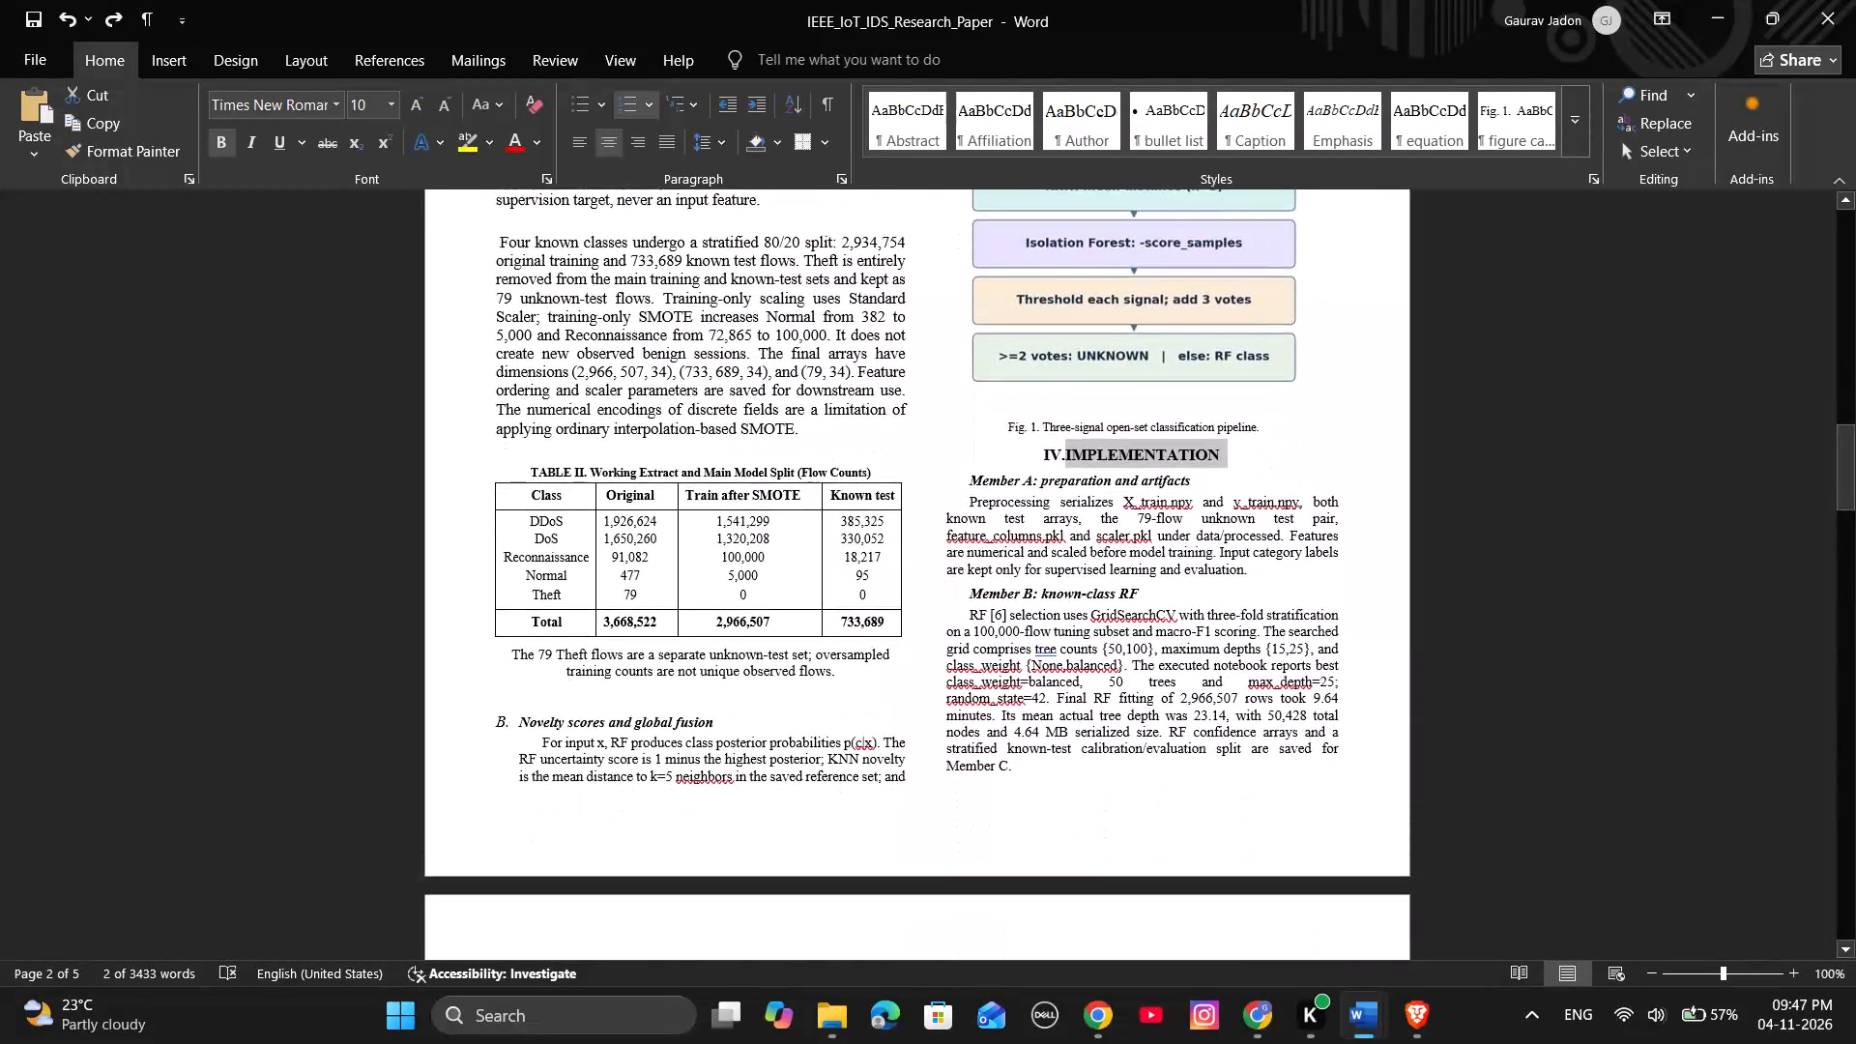
{"action": "scroll", "coordinate": [1005, 384], "scroll_direction": "down", "scroll_amount": 2}
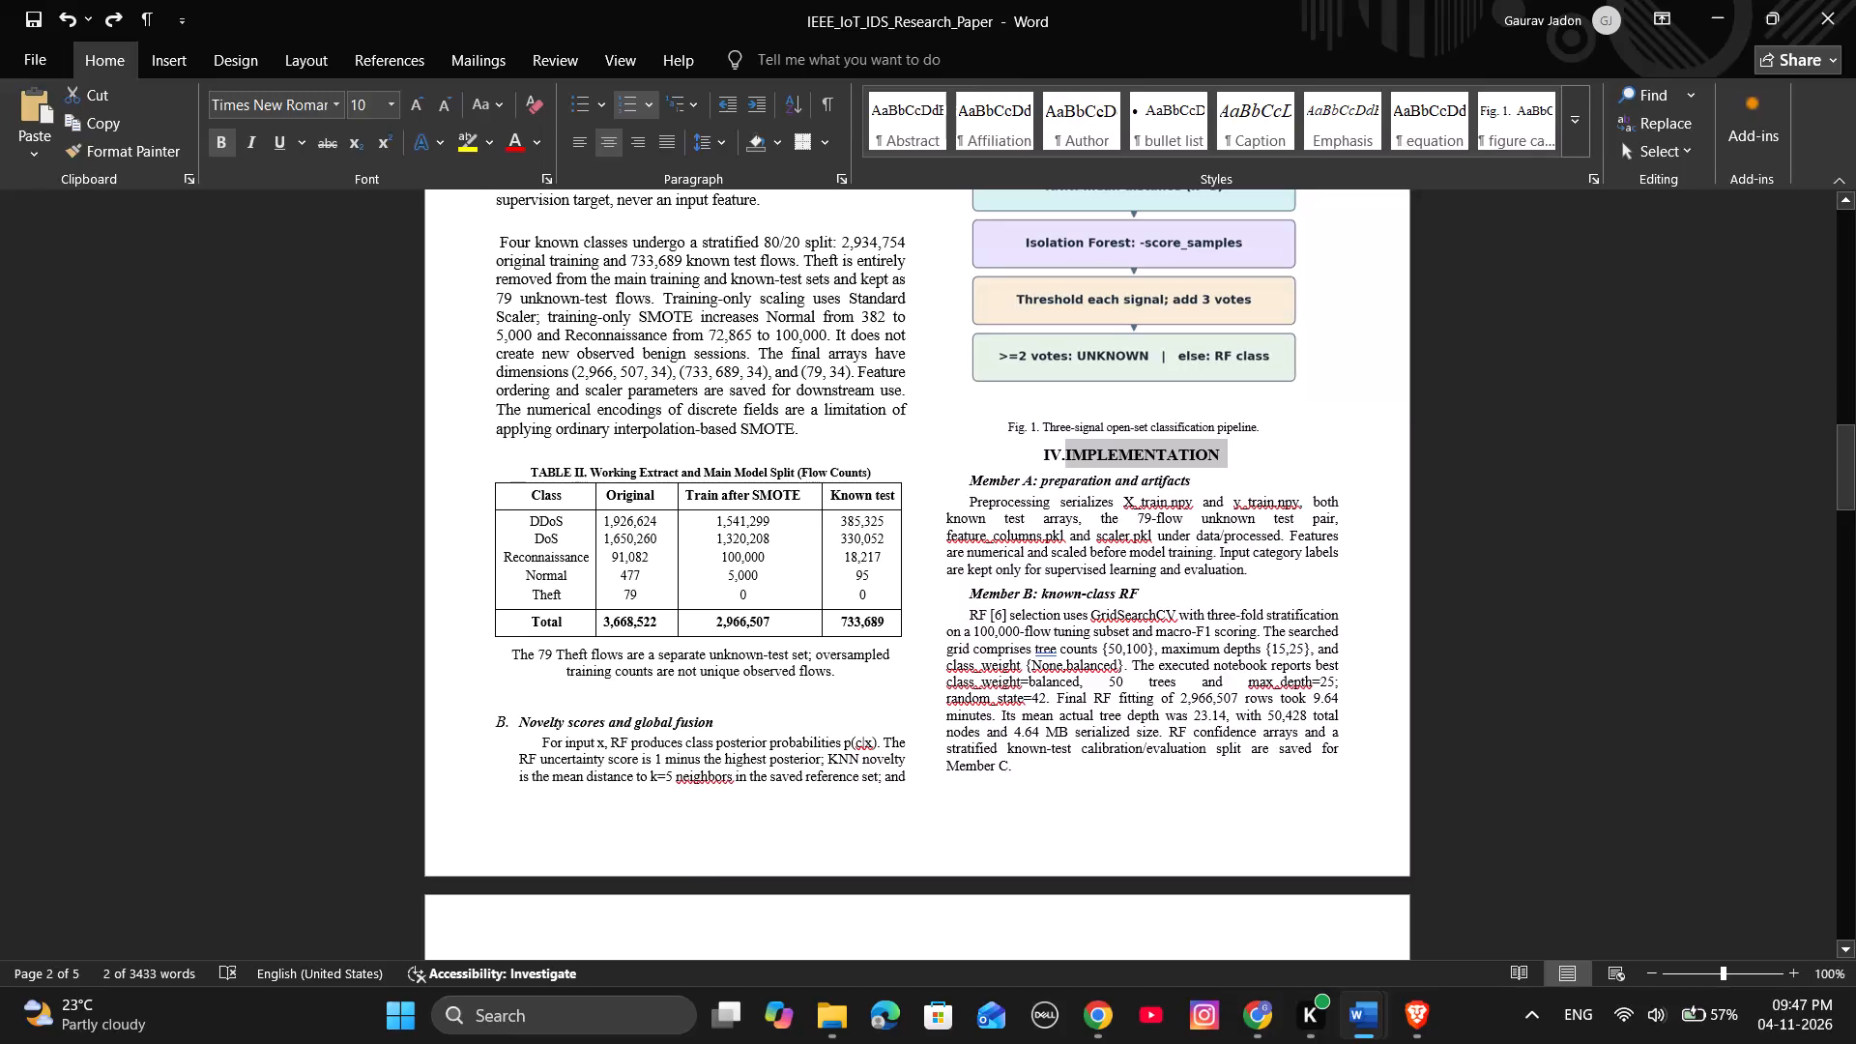
{"action": "scroll", "coordinate": [1005, 384], "scroll_direction": "down", "scroll_amount": 2}
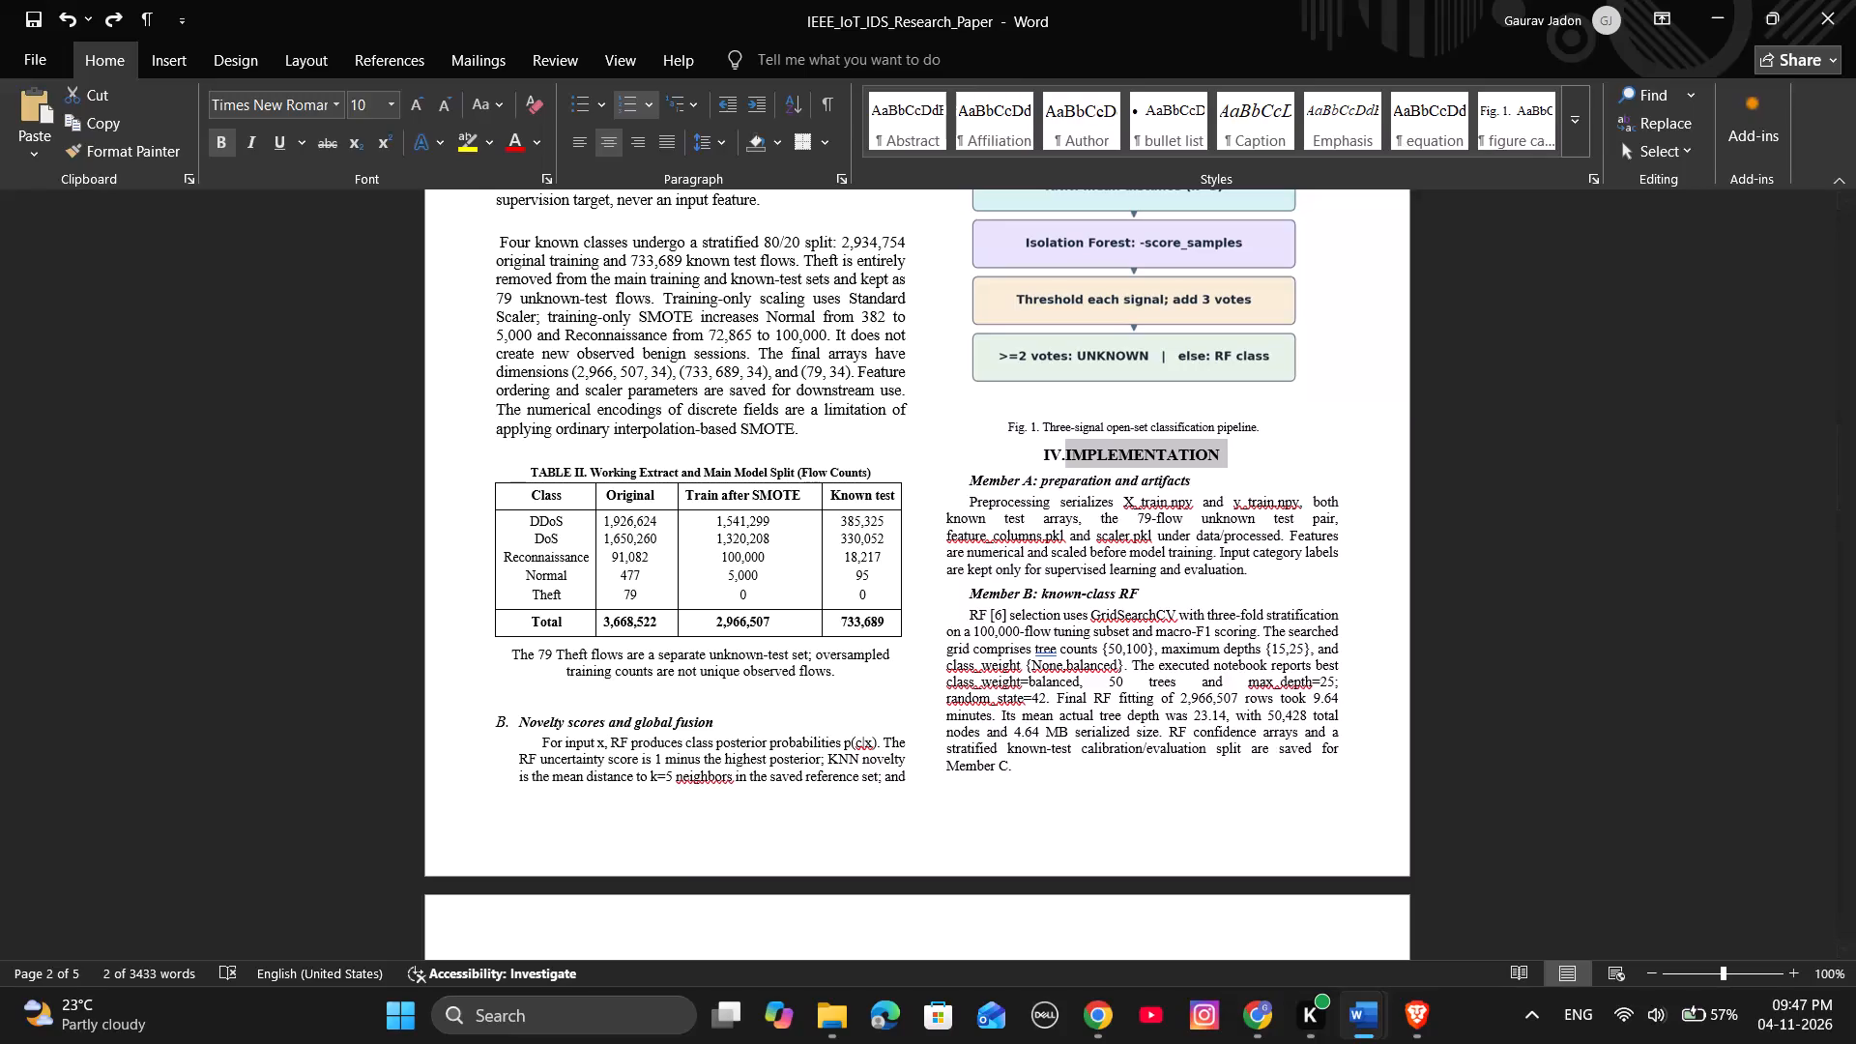
{"action": "scroll", "coordinate": [1005, 384], "scroll_direction": "down", "scroll_amount": 1}
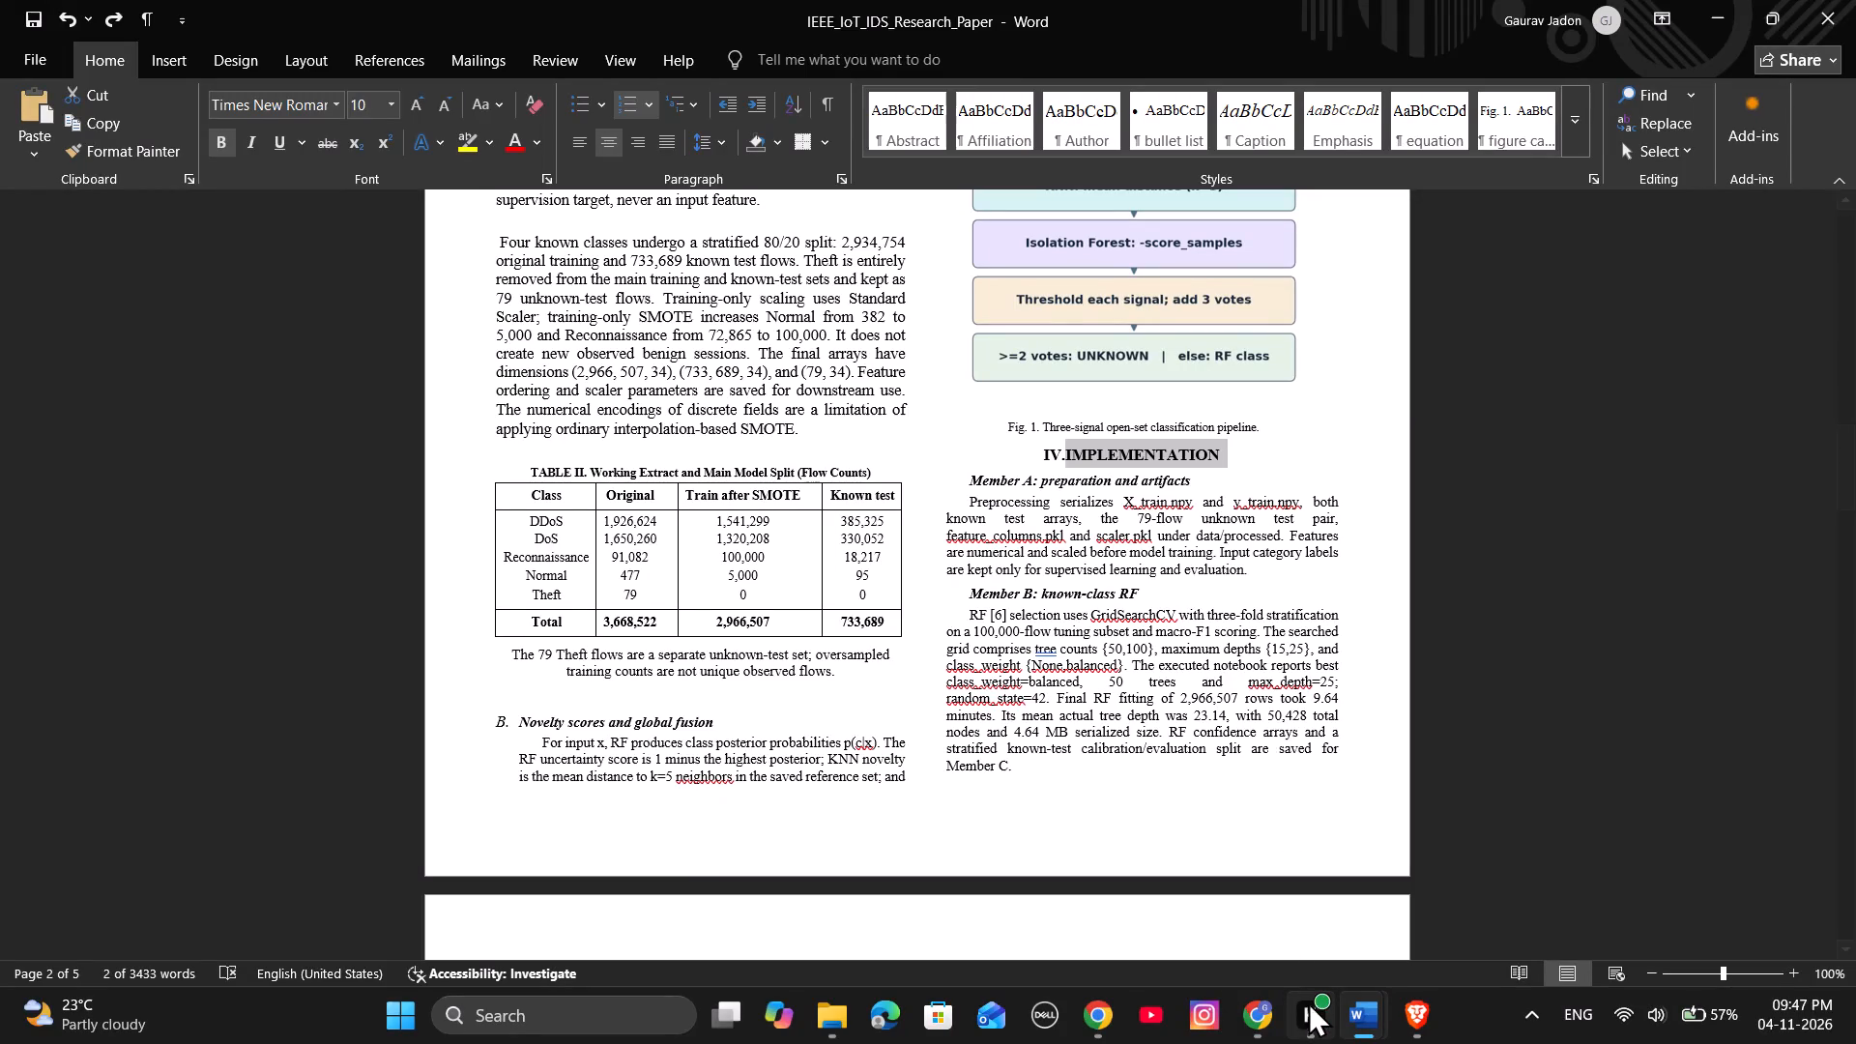